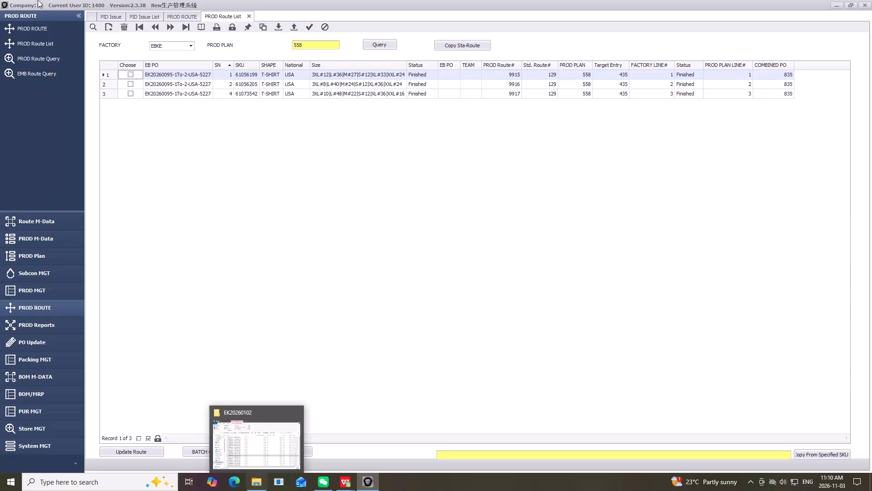
Check the 5424 and 5433 cutting sheets in 0102.xlsx against their EK20260102 production order files.
click(342, 481)
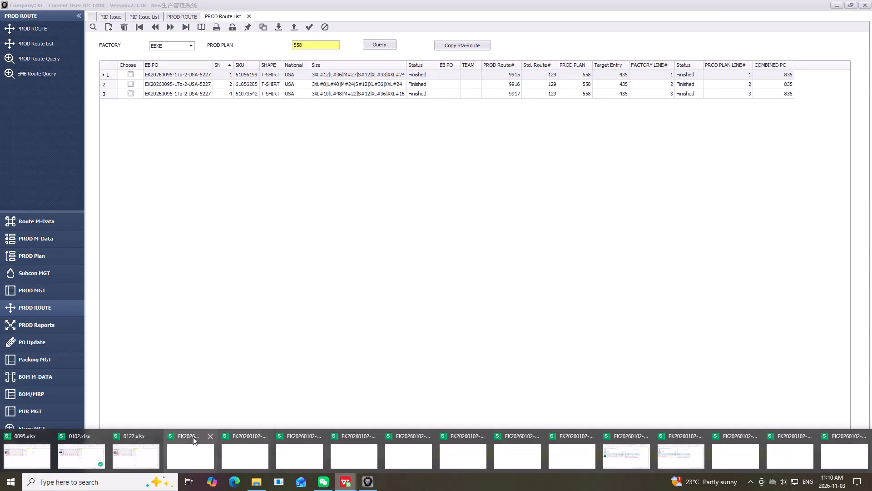
click(91, 457)
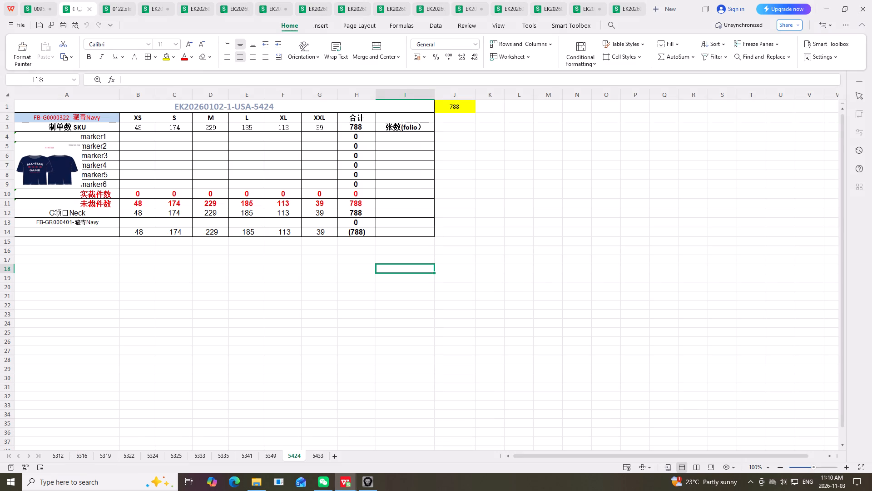
click(503, 202)
click(592, 9)
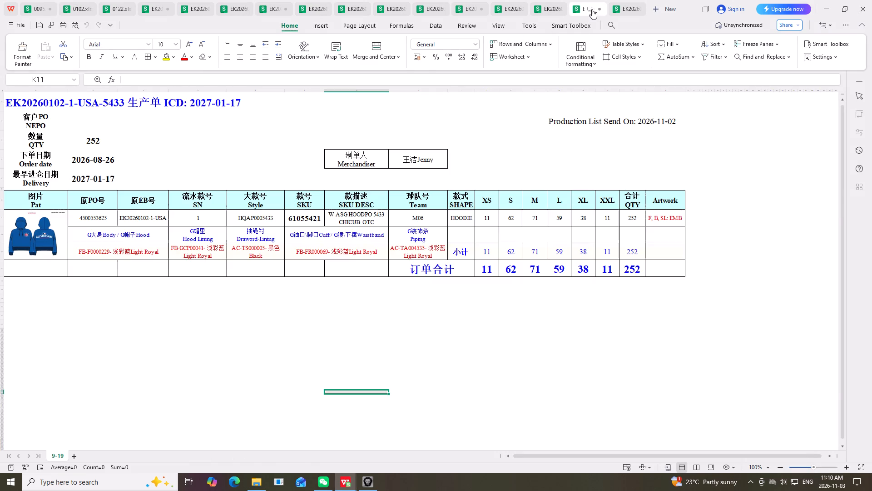
click(504, 8)
click(550, 8)
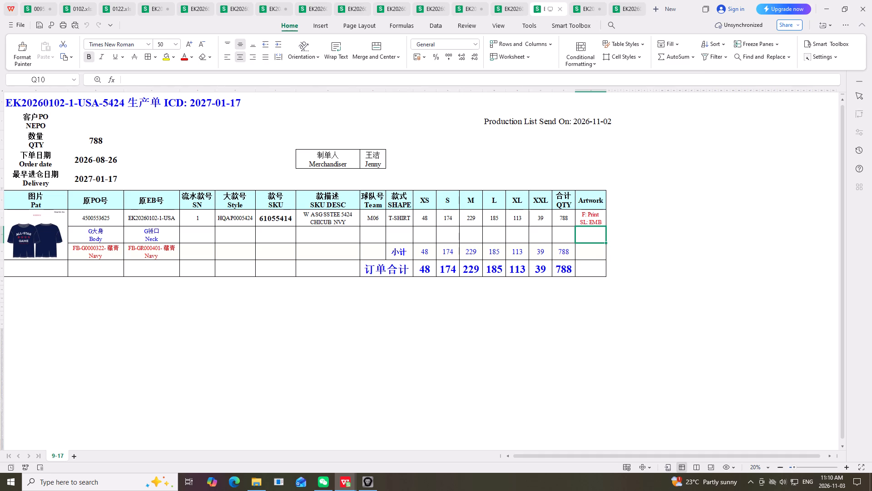
click(77, 7)
scroll(231, 276, up, 3)
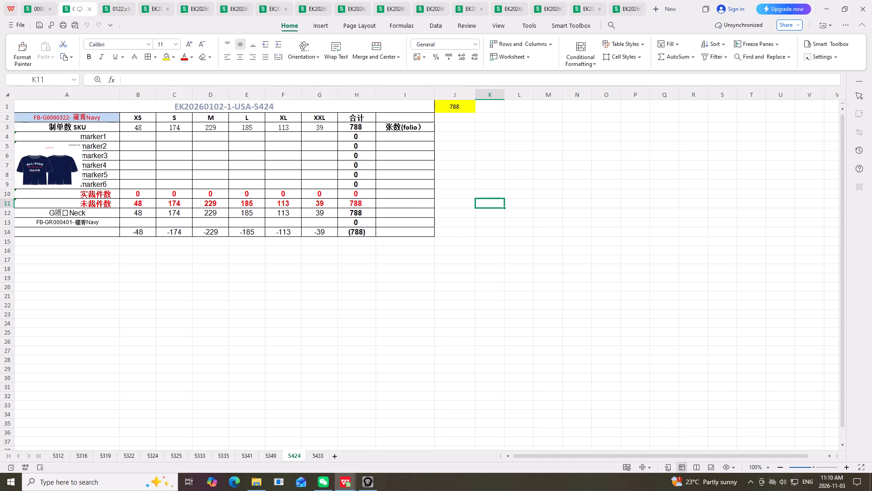
click(553, 10)
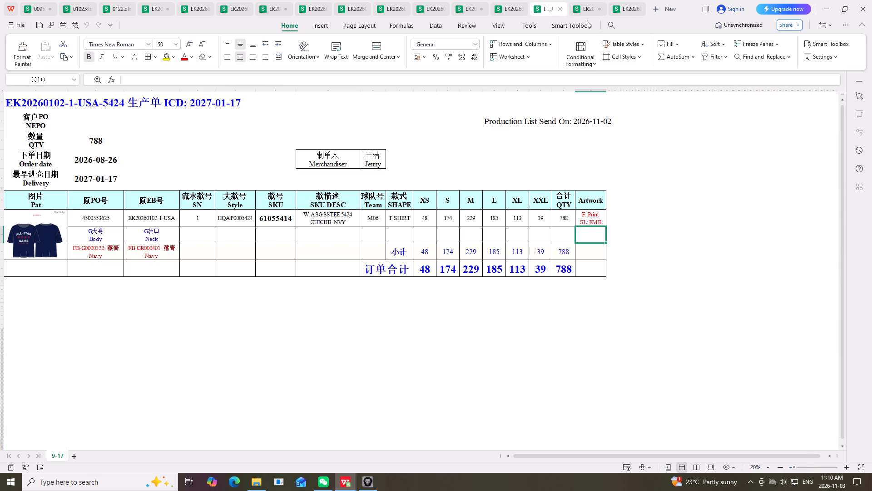
click(587, 10)
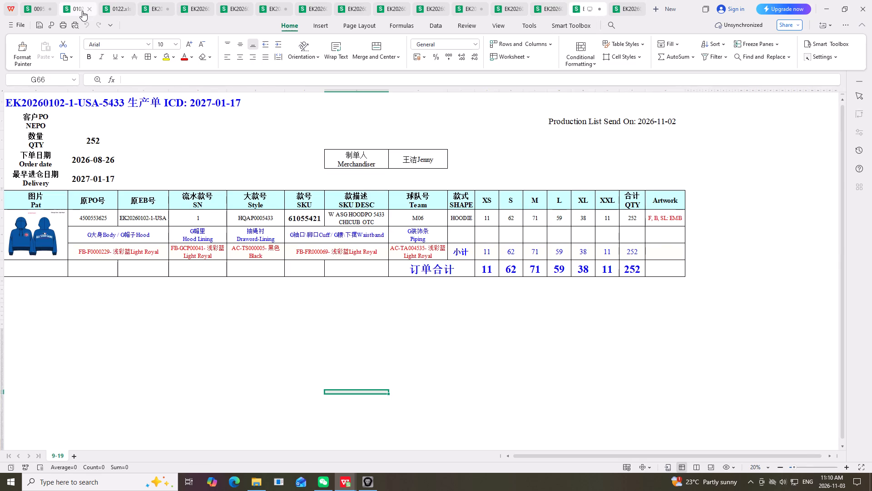
click(81, 10)
click(319, 458)
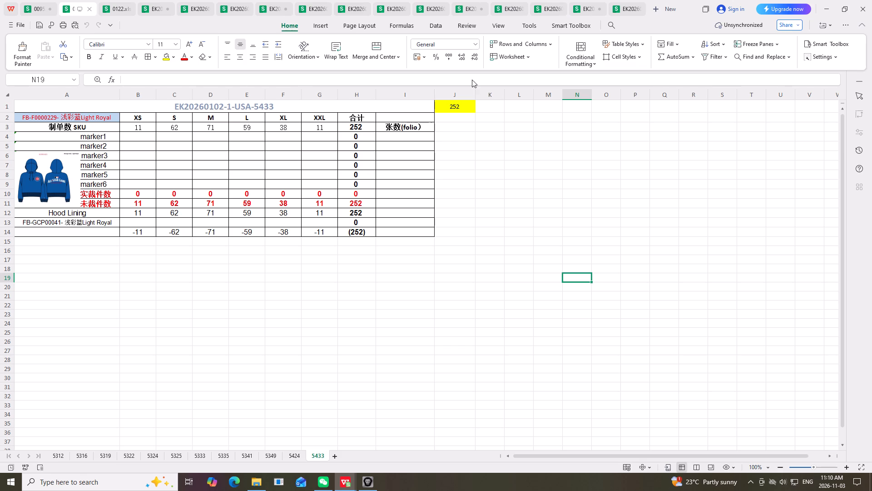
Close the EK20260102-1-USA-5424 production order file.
click(556, 6)
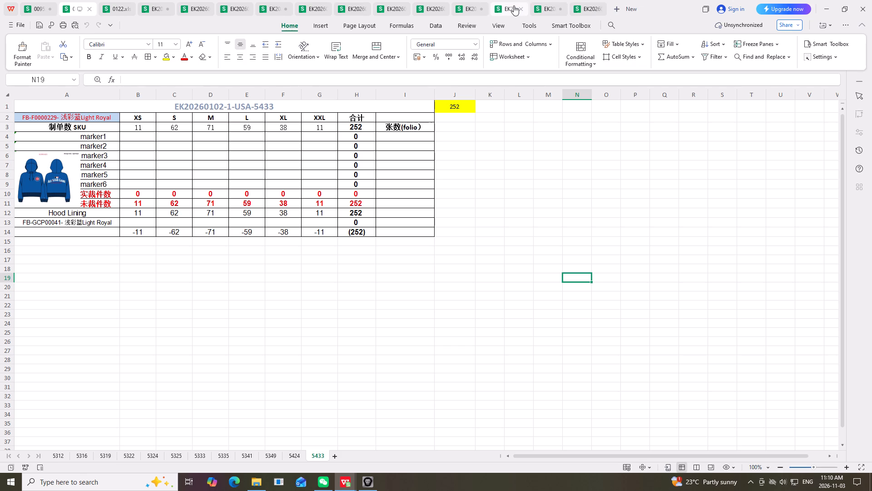
Copy the XS to XXL size headings from the 5433 production order and paste them as values at B2 of the 5433 sheet in 0102.xlsx.
click(514, 5)
click(548, 9)
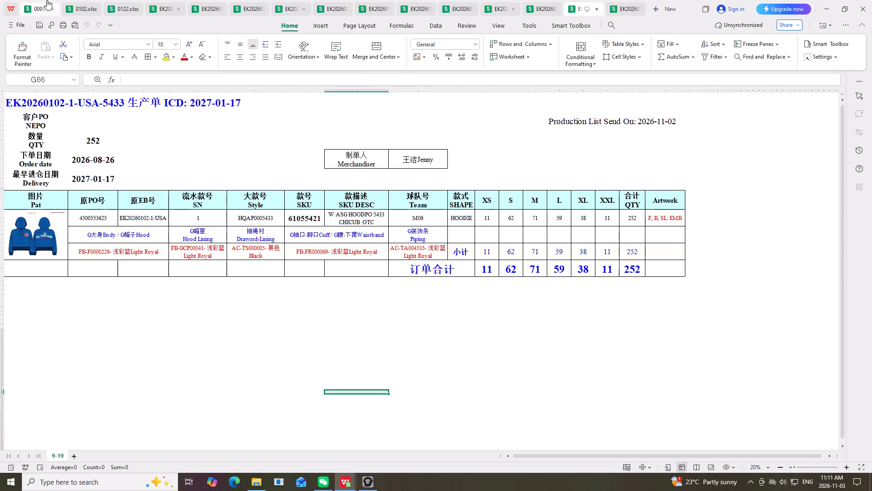
click(85, 6)
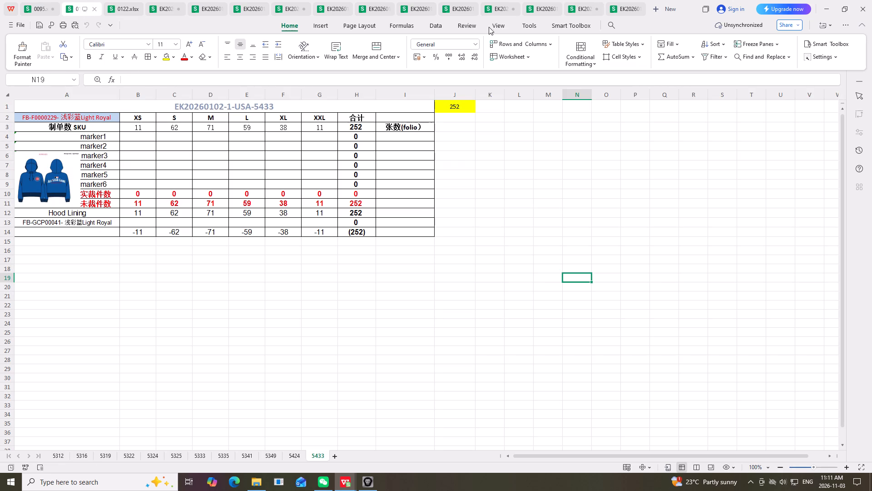
click(584, 9)
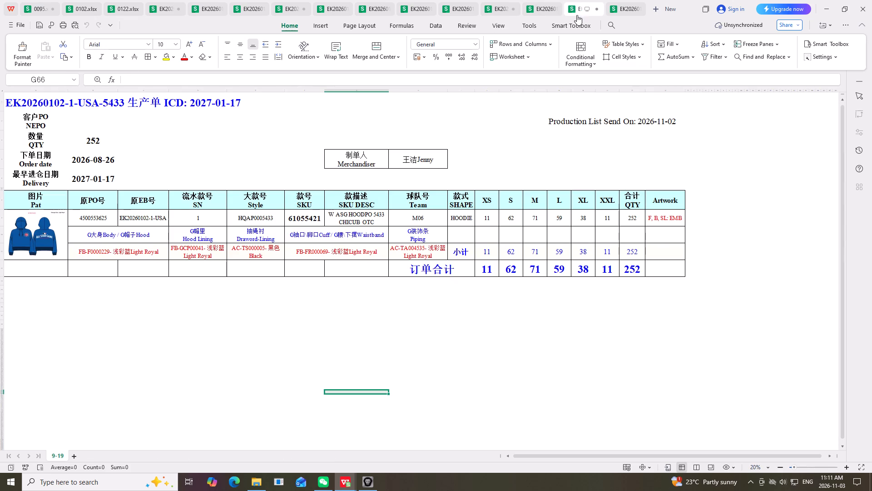
drag(486, 202, 600, 205)
right_click(600, 205)
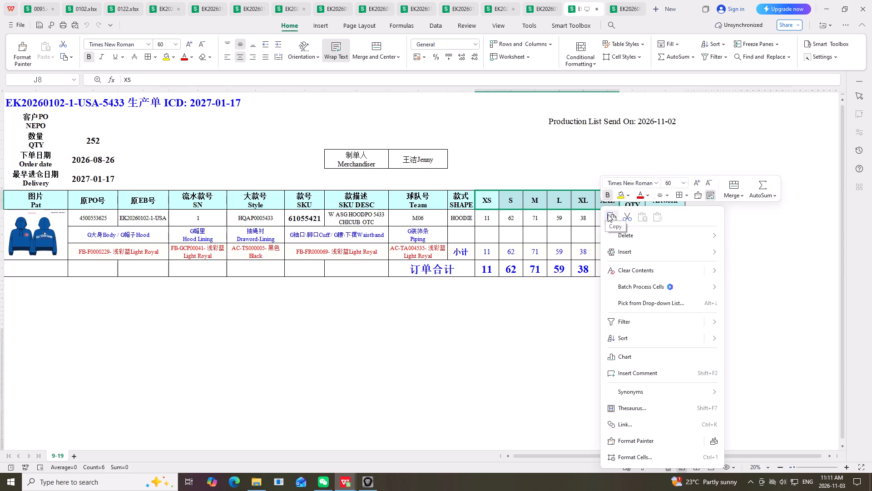
click(608, 214)
click(83, 7)
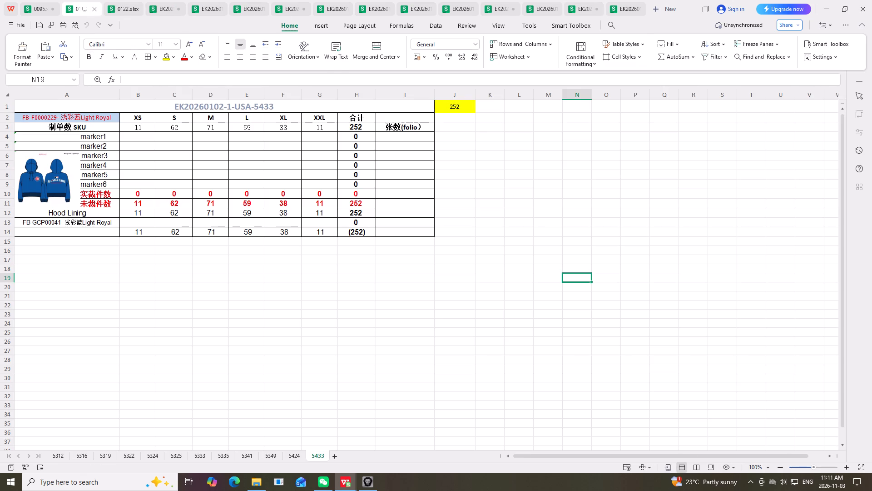
click(140, 119)
right_click(140, 119)
click(196, 128)
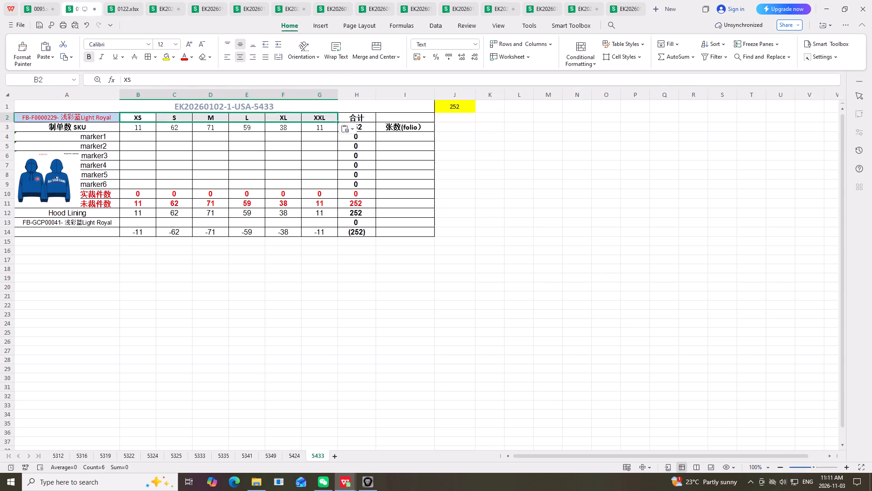
click(555, 235)
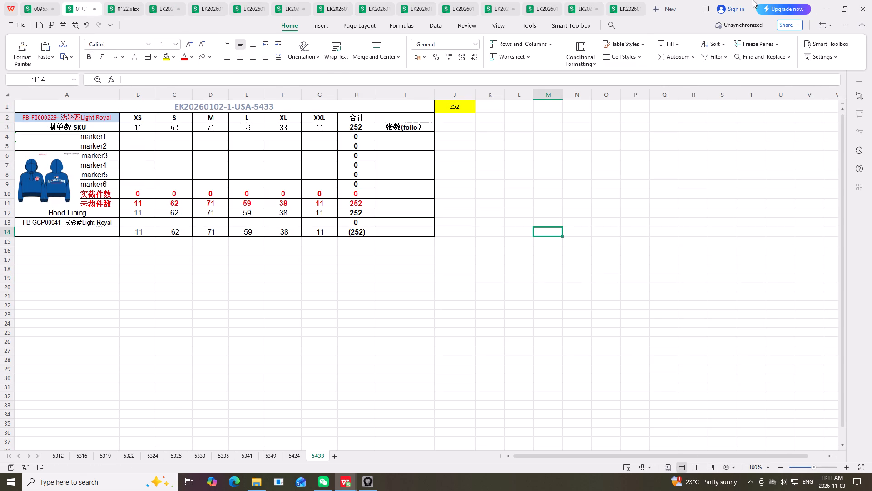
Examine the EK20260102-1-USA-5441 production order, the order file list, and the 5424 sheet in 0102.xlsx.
click(587, 9)
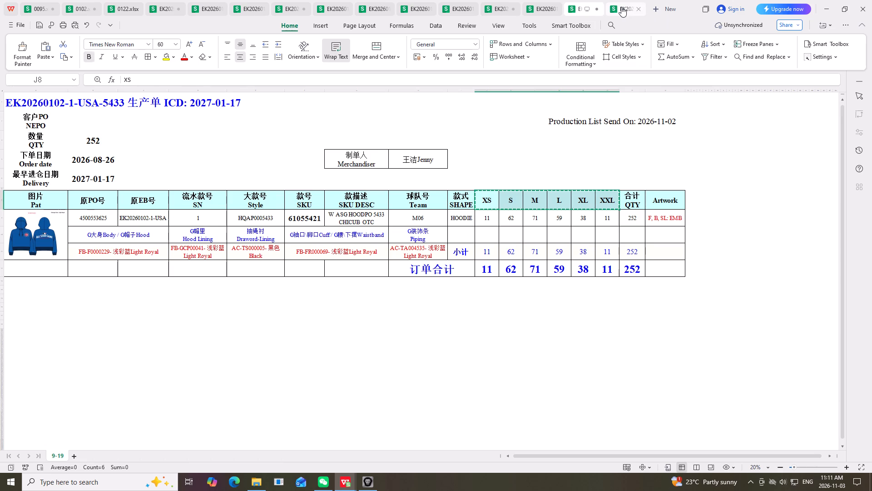
click(621, 7)
click(256, 482)
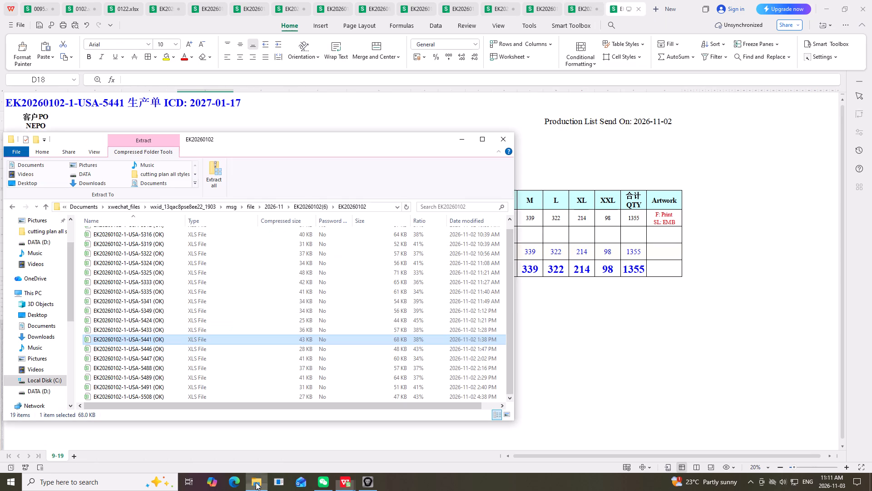
click(490, 115)
click(624, 6)
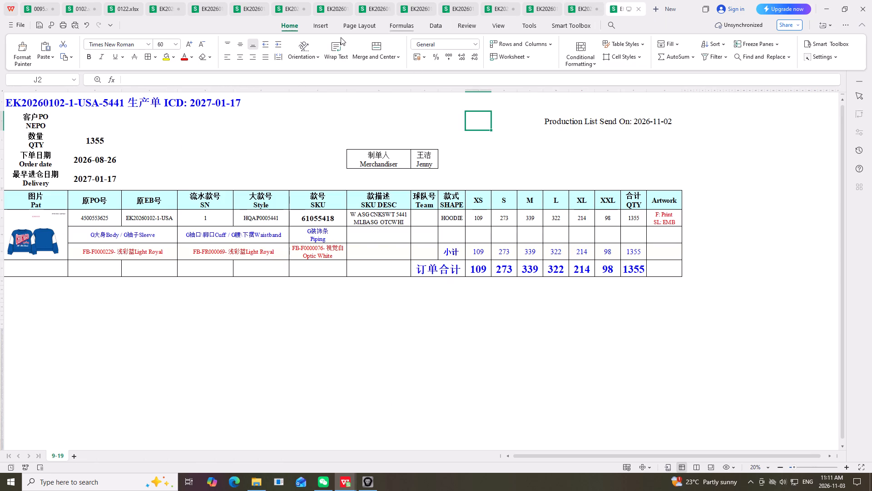
click(84, 8)
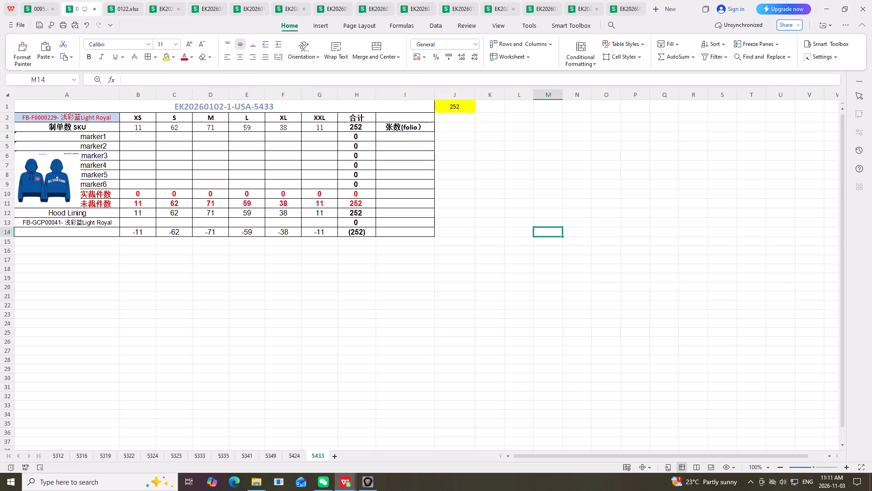
click(232, 259)
click(294, 455)
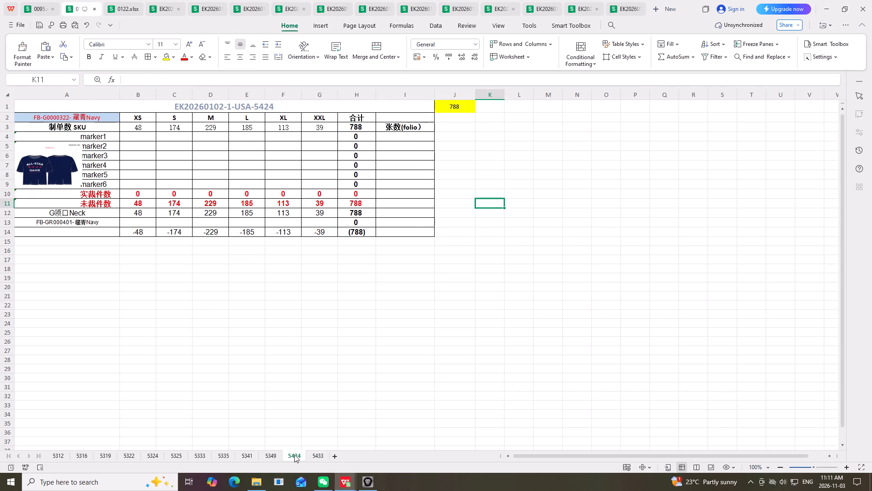
click(628, 6)
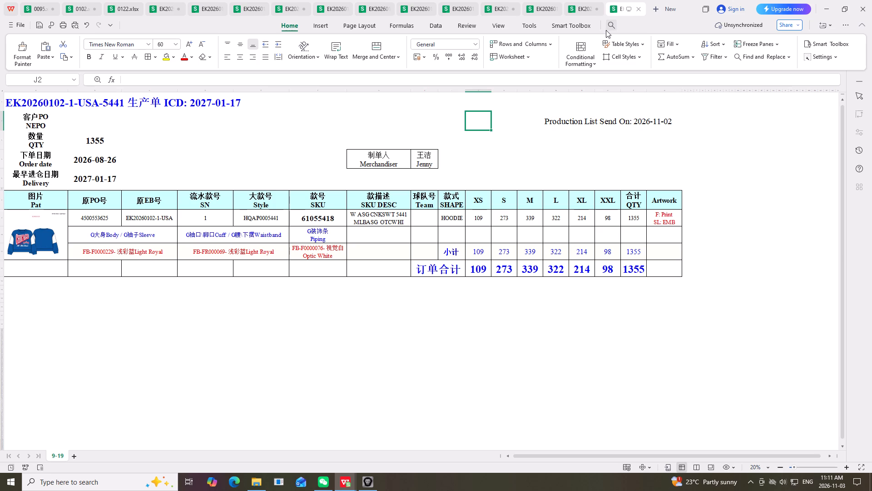
Copy columns A to J of the 5335 sheet in 0102.xlsx and paste them at A1 of a new sheet after 5433.
click(86, 8)
click(271, 454)
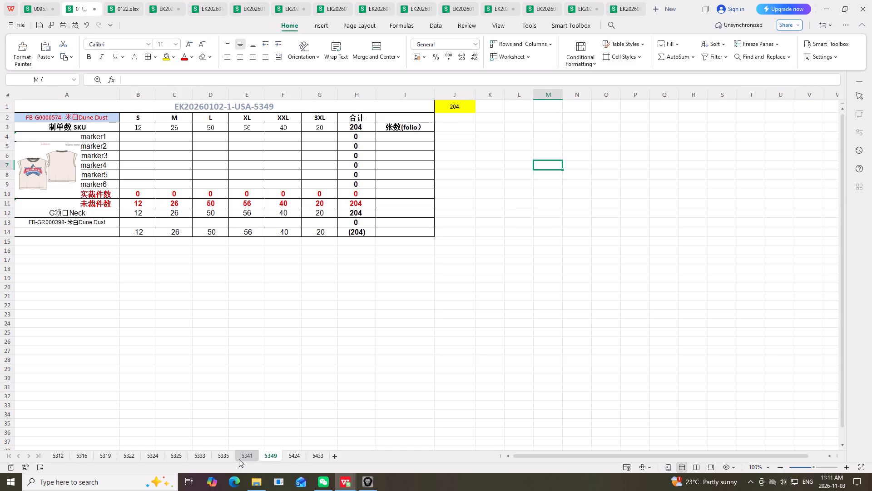
click(238, 456)
click(222, 458)
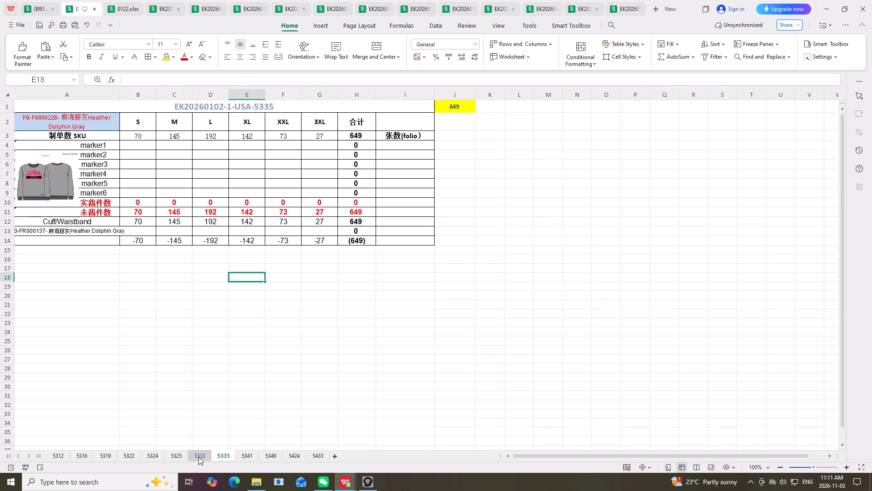
click(107, 313)
drag(40, 96, 417, 159)
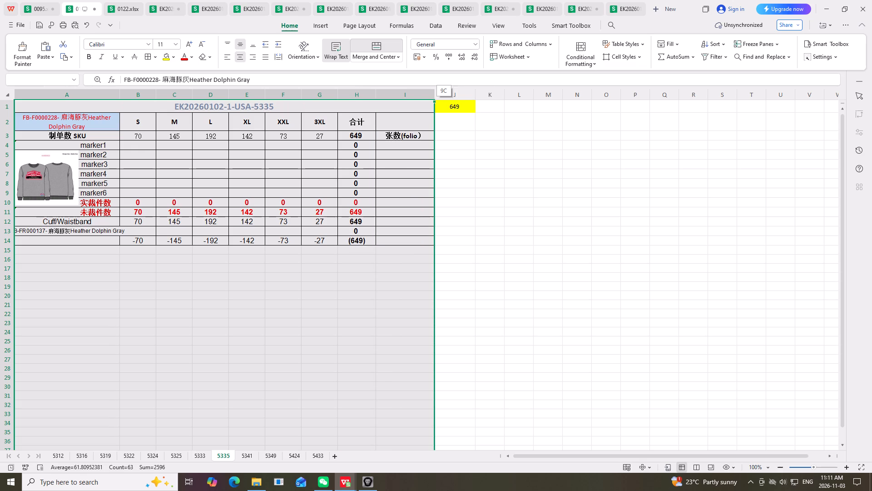
drag(417, 159, 444, 172)
right_click(444, 172)
click(454, 183)
scroll(301, 332, up, 2)
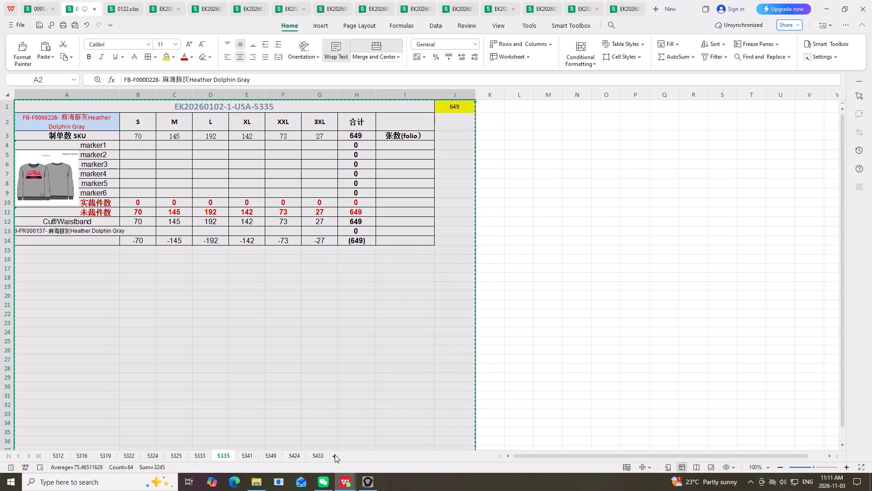
click(334, 459)
right_click(35, 103)
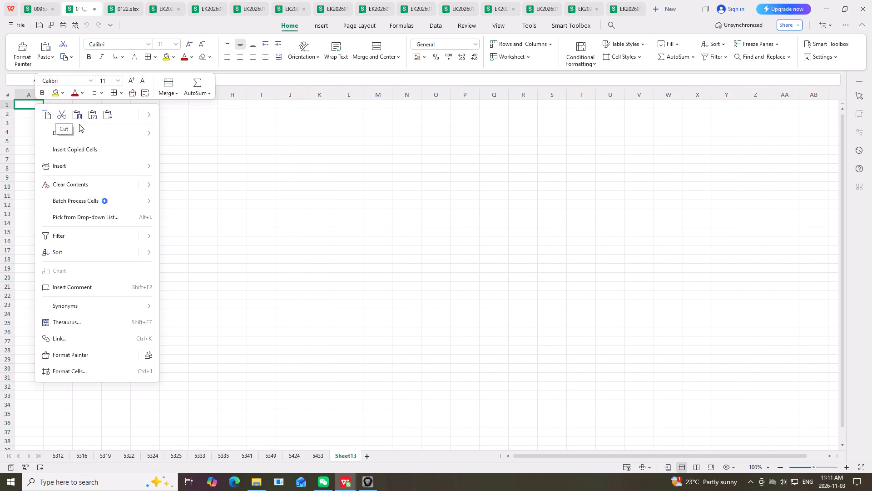
click(79, 118)
click(496, 220)
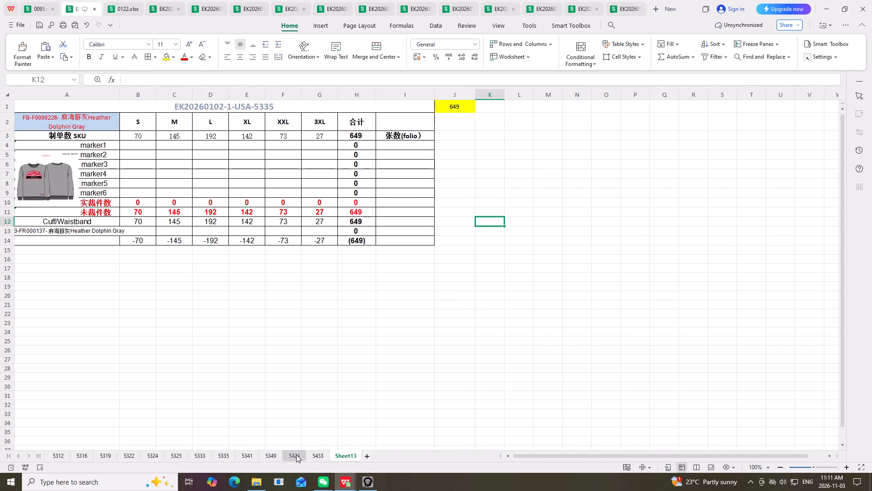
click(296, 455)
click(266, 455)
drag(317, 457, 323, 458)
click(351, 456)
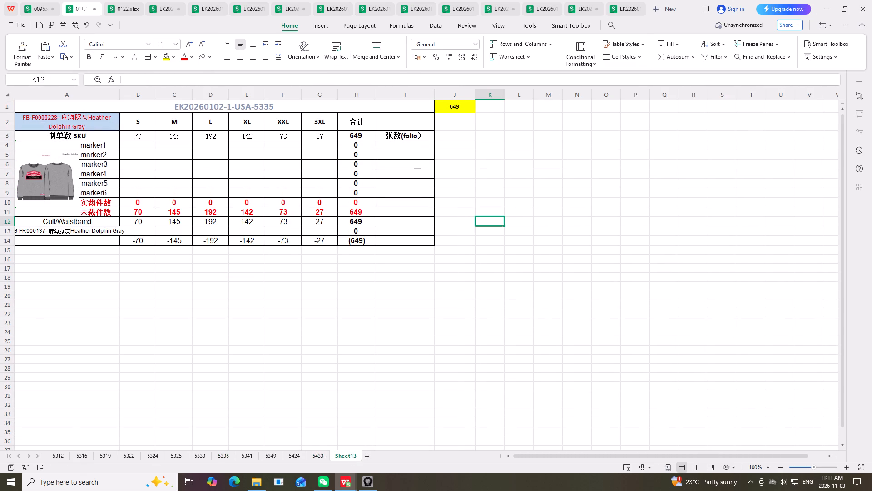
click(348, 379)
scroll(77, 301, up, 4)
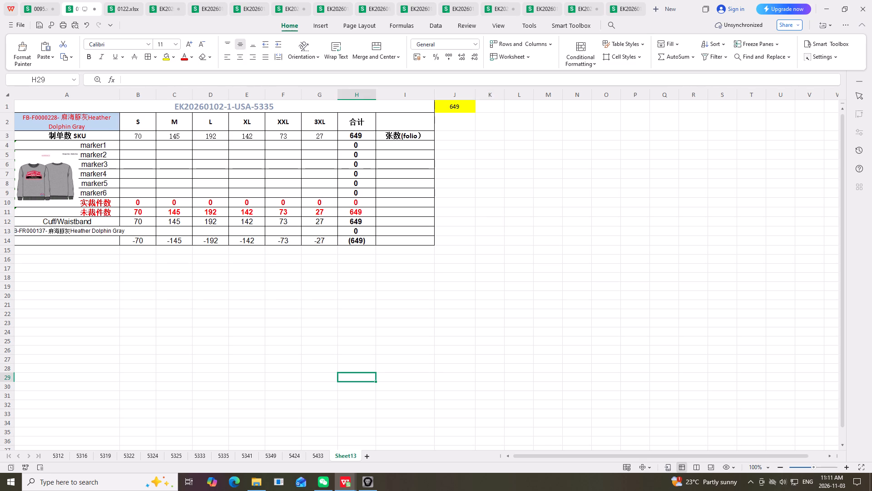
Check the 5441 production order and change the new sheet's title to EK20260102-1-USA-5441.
click(628, 7)
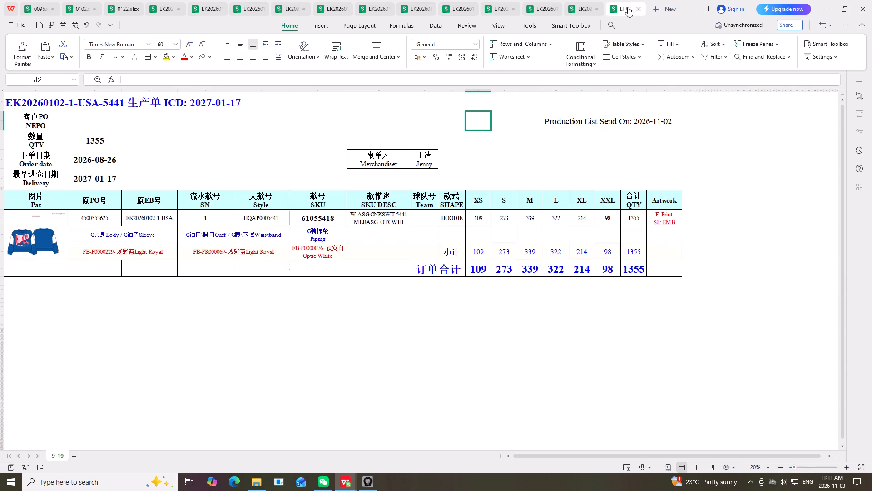
click(251, 481)
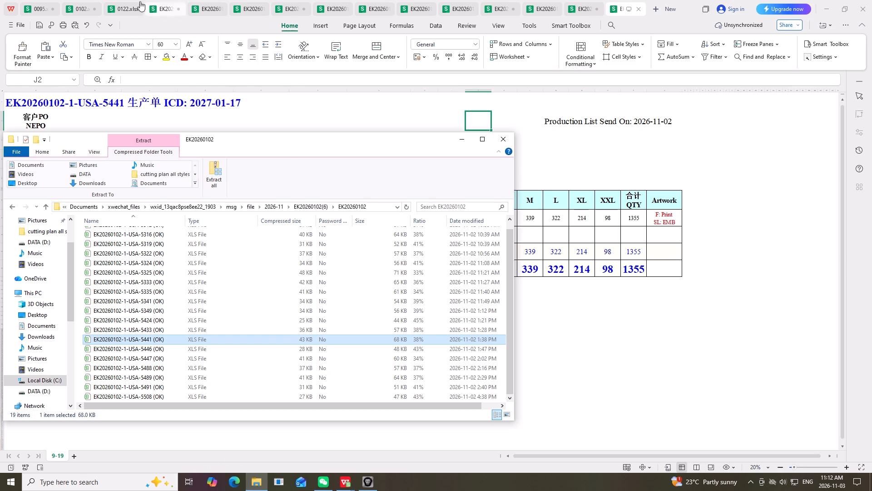
click(78, 10)
double_click(281, 109)
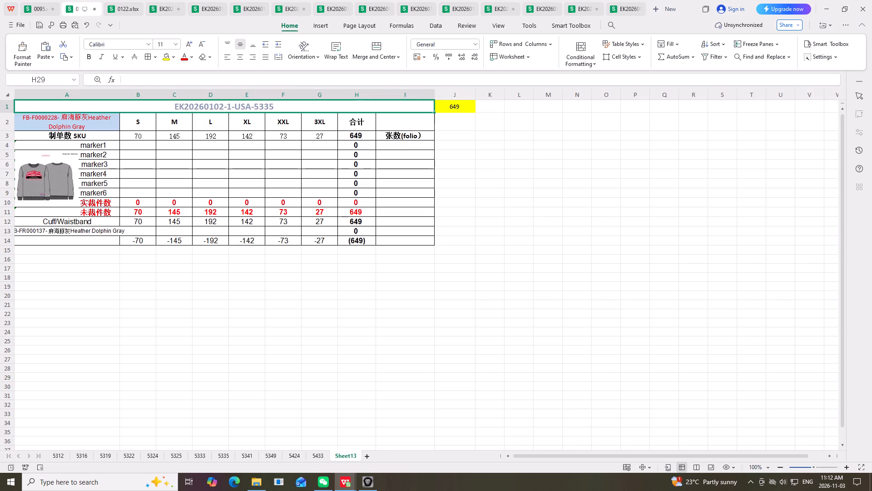
key(BackSpace)
key(BackSpace)
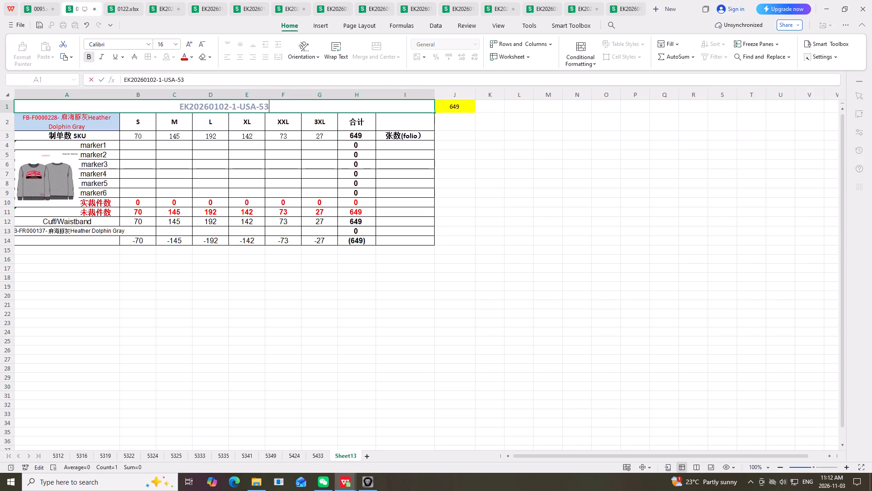
key(BackSpace)
text(441)
click(458, 184)
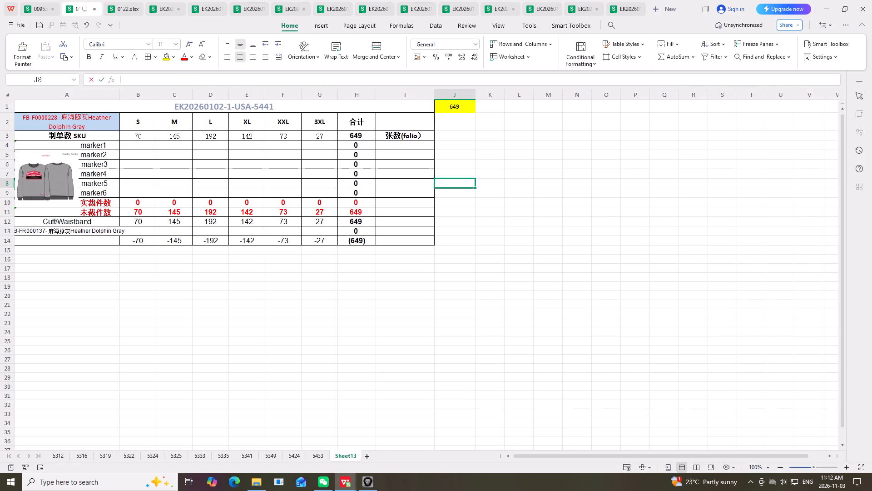
Clear the old garment picture, the fabric name in A2 and the size headings in B2:G2 from the new sheet in 0102.xlsx.
click(625, 8)
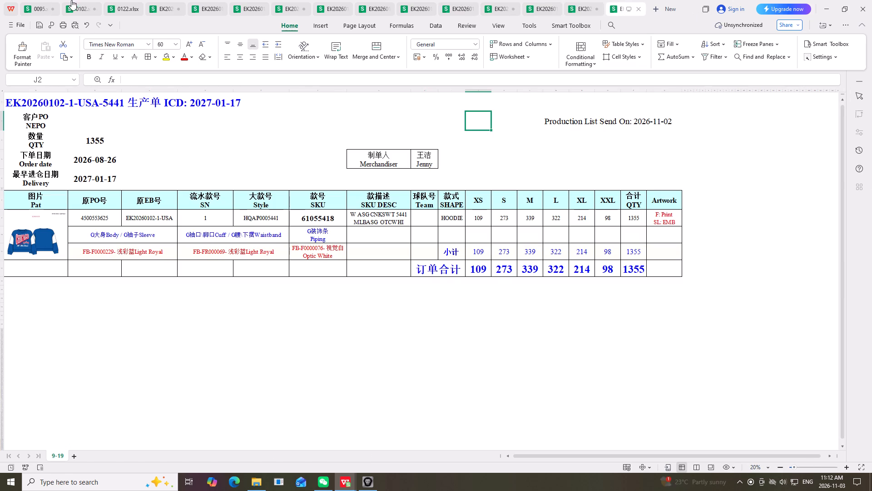
click(86, 10)
click(38, 176)
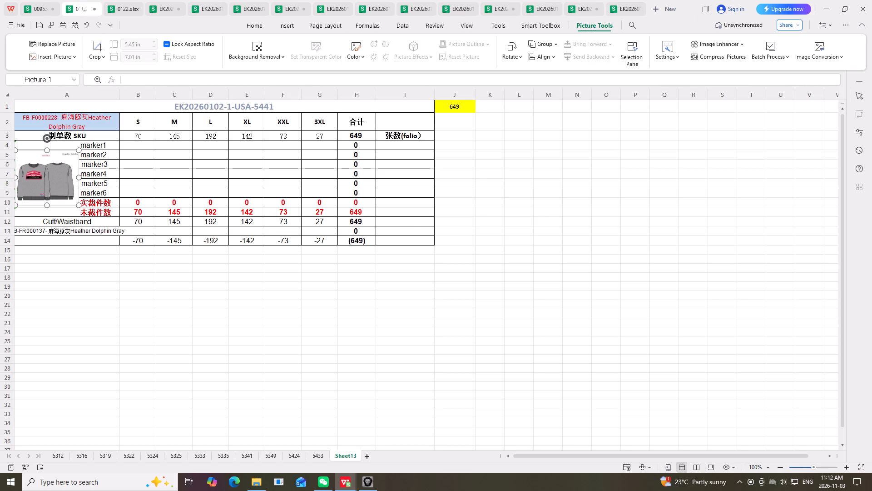
key(Delete)
click(61, 118)
key(Delete)
drag(136, 121, 284, 126)
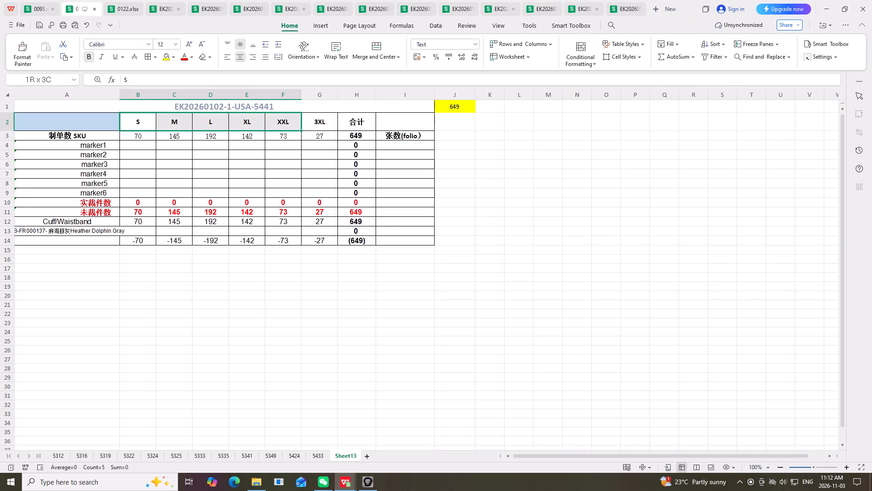
drag(284, 126, 314, 123)
key(Delete)
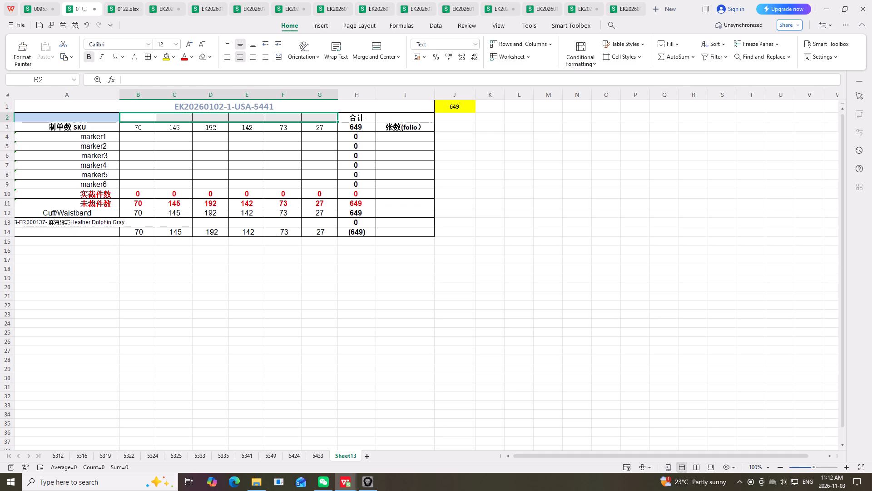
Clear the cuff fabric name in A13 and the old quantities in B12:G13 and B3:G3 of the new sheet.
click(57, 223)
key(Delete)
drag(142, 216, 322, 217)
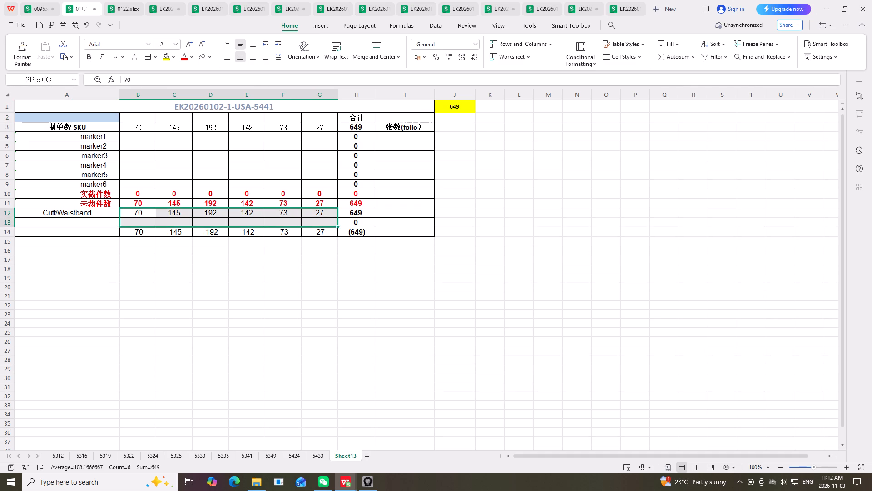
drag(322, 217, 323, 216)
key(Delete)
drag(140, 125, 322, 130)
key(Delete)
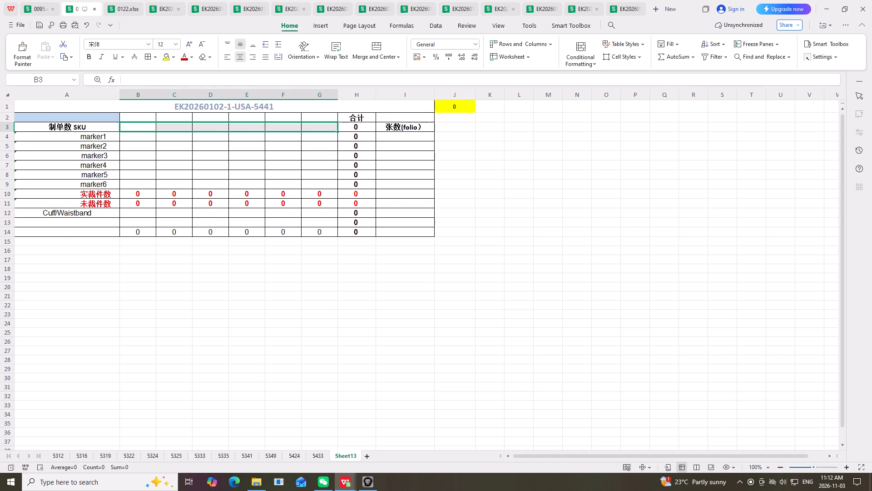
click(609, 183)
Copy the XS to XXL size headings from the 5441 production order and paste them as values at B2 of the new sheet.
click(627, 8)
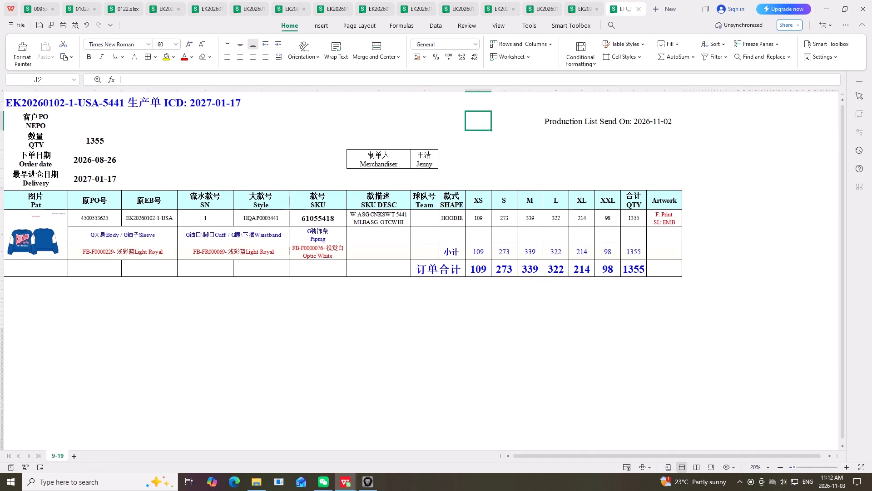
scroll(462, 261, up, 4)
drag(478, 201, 612, 209)
right_click(611, 205)
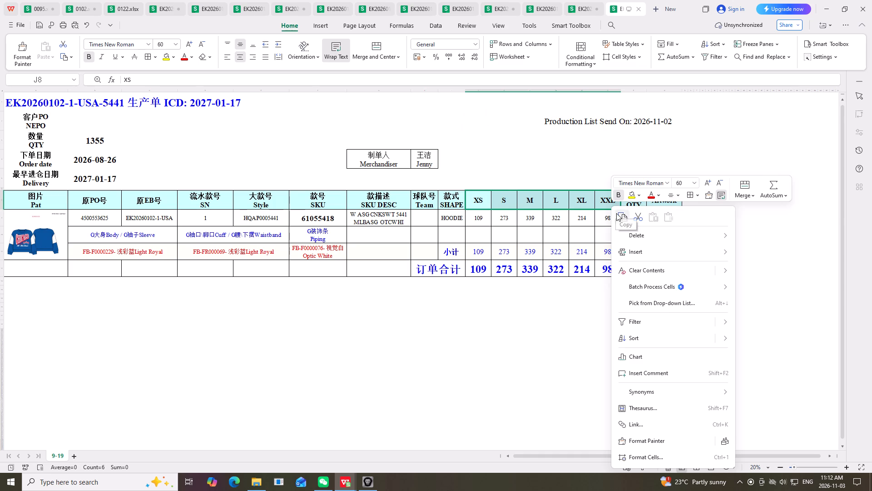
click(616, 213)
click(79, 9)
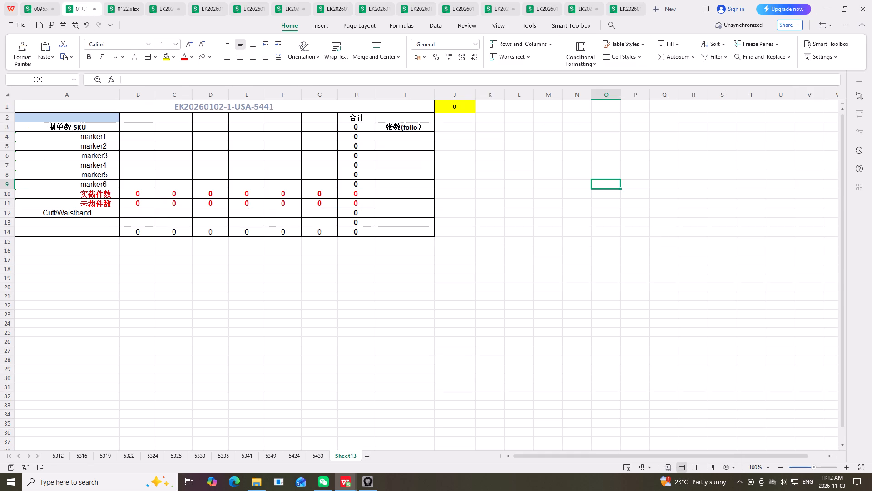
click(146, 119)
right_click(146, 119)
click(200, 131)
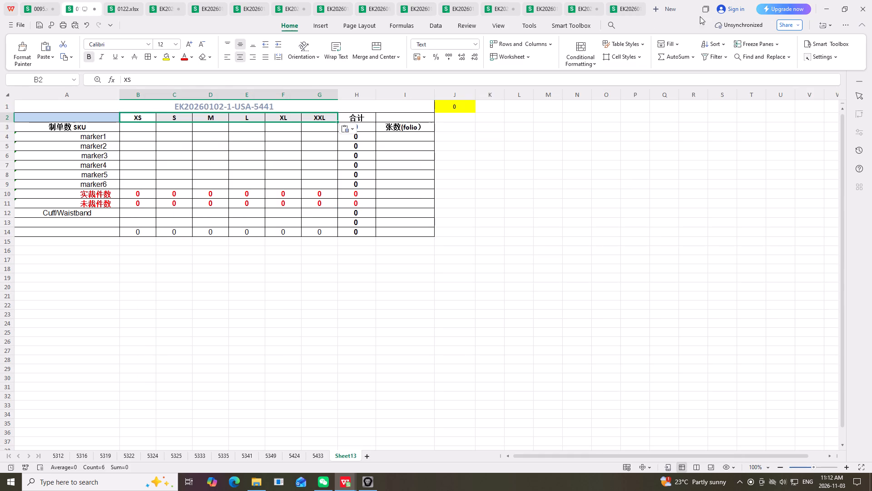
Copy the 订单合计 quantities for XS to XXL from the 5441 production order and paste them as values at B3 and B12 of the new sheet.
click(625, 6)
drag(479, 270, 595, 269)
right_click(595, 269)
click(605, 20)
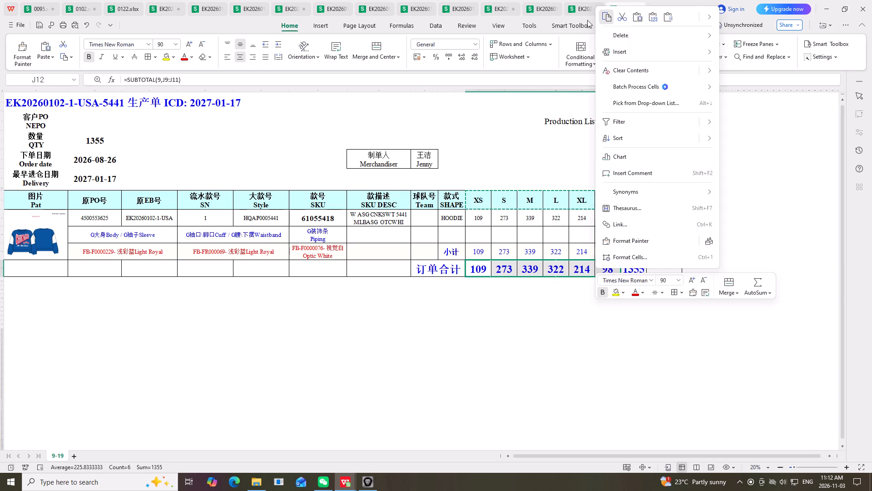
click(83, 5)
click(133, 129)
right_drag(133, 129, 138, 131)
click(190, 139)
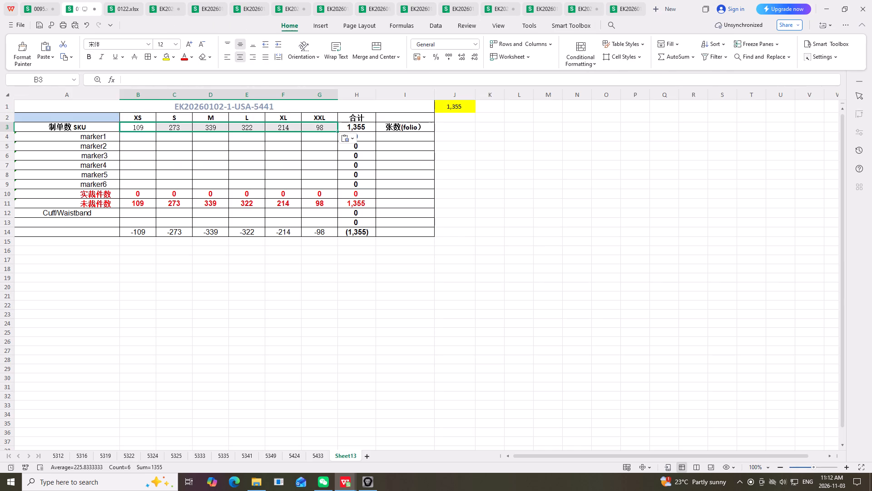
click(144, 214)
right_drag(144, 214, 146, 208)
click(199, 11)
click(557, 158)
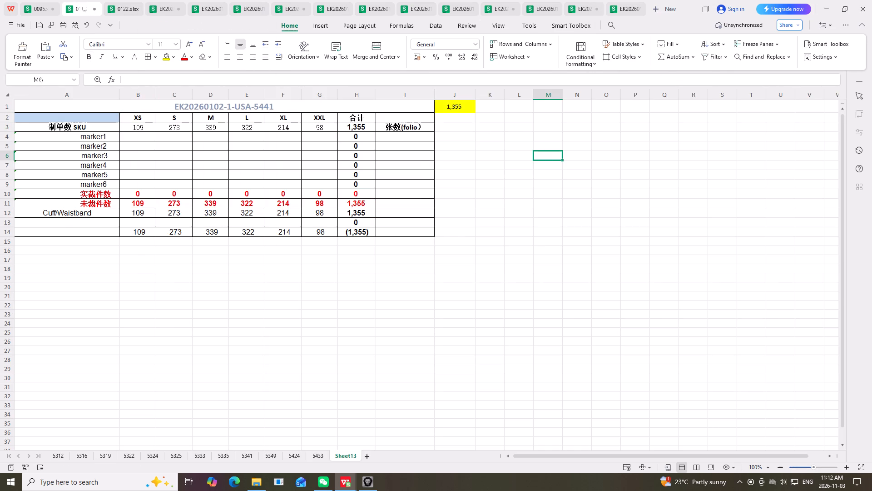
Copy the blue garment picture from the 5441 production order and paste it onto the new sheet in 0102.xlsx.
click(629, 7)
click(43, 231)
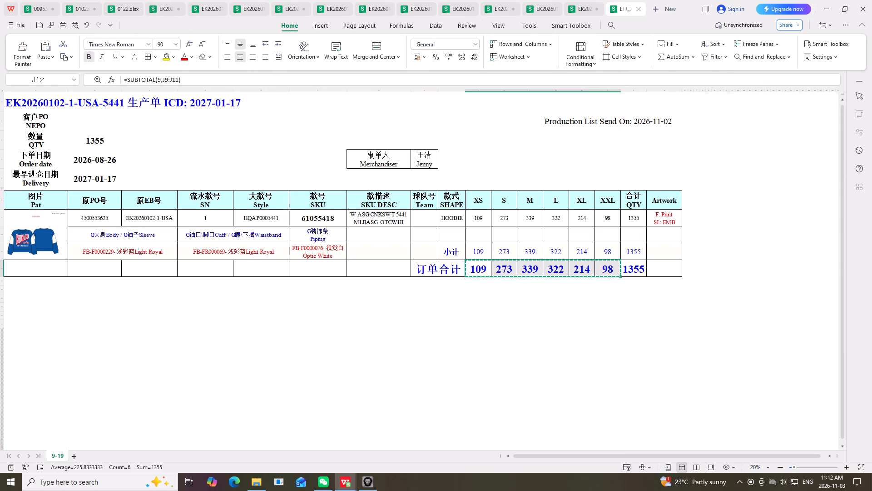
right_click(45, 236)
click(59, 249)
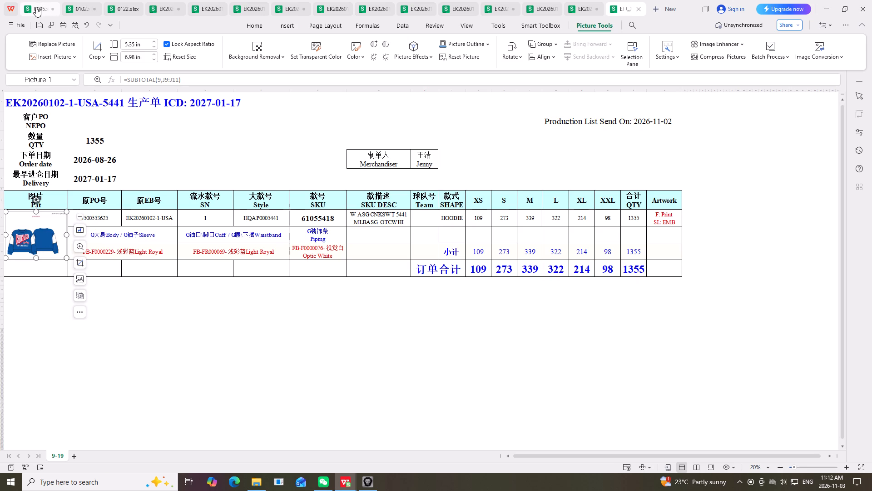
click(81, 9)
right_click(507, 165)
click(546, 177)
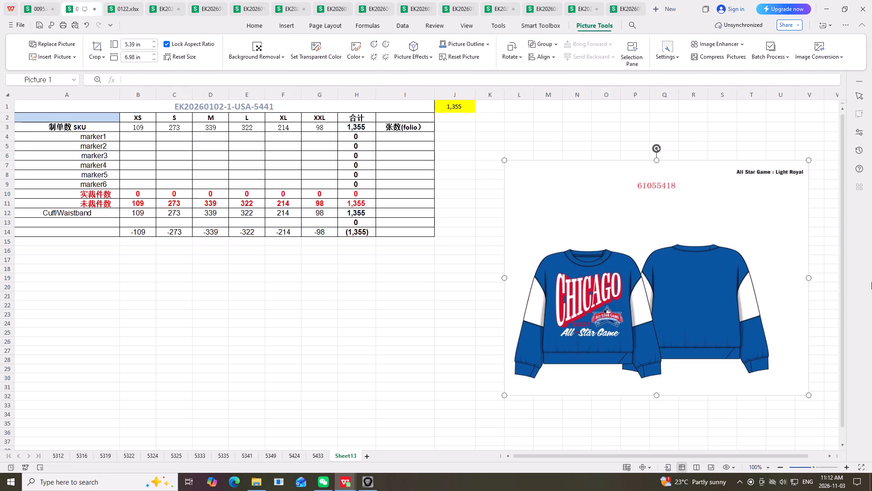
Shrink the garment picture to about 0.97 by 1.26 in and place it in column A beside the marker labels.
drag(808, 161, 806, 165)
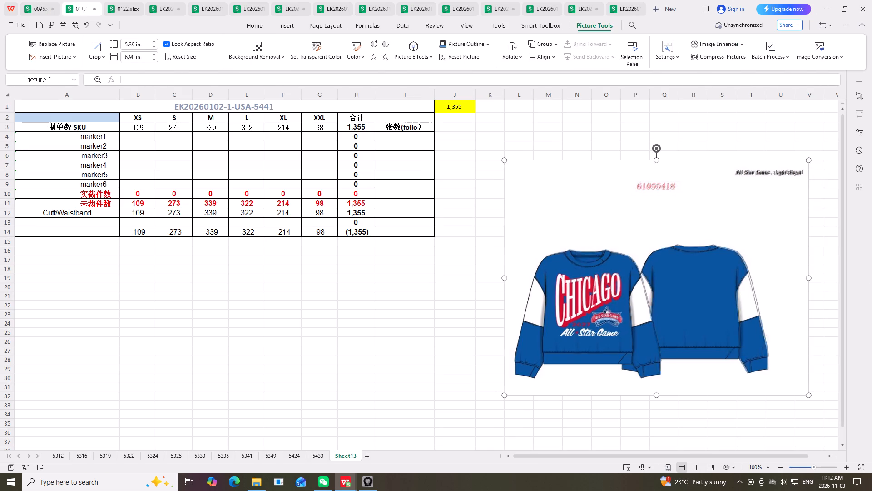
drag(806, 165, 558, 354)
drag(553, 366, 41, 146)
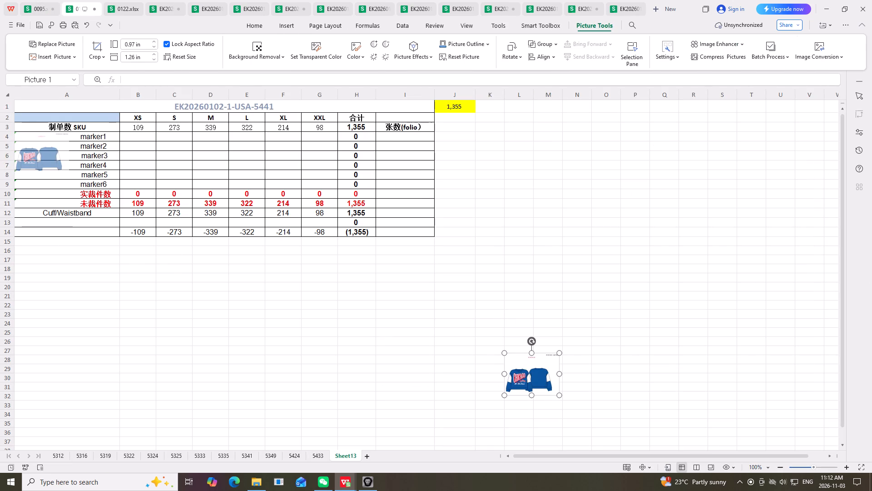
drag(41, 146, 42, 146)
drag(108, 276, 104, 279)
click(51, 171)
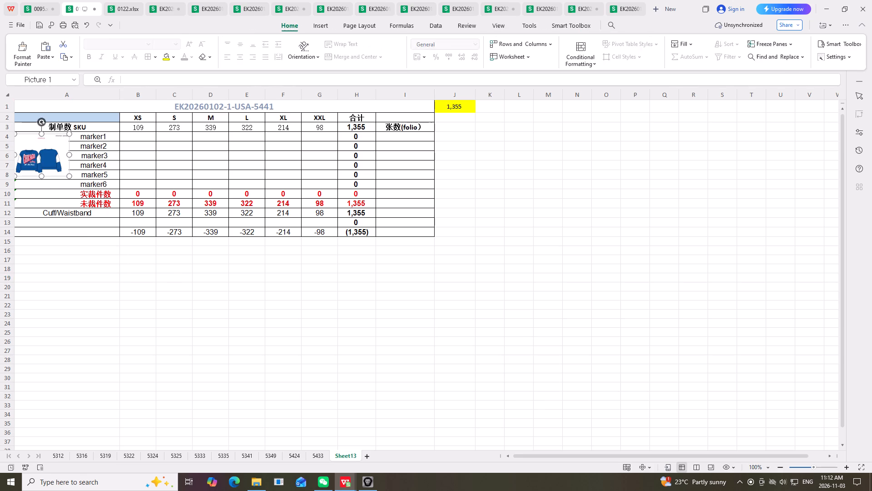
drag(48, 151, 48, 160)
click(75, 236)
click(49, 166)
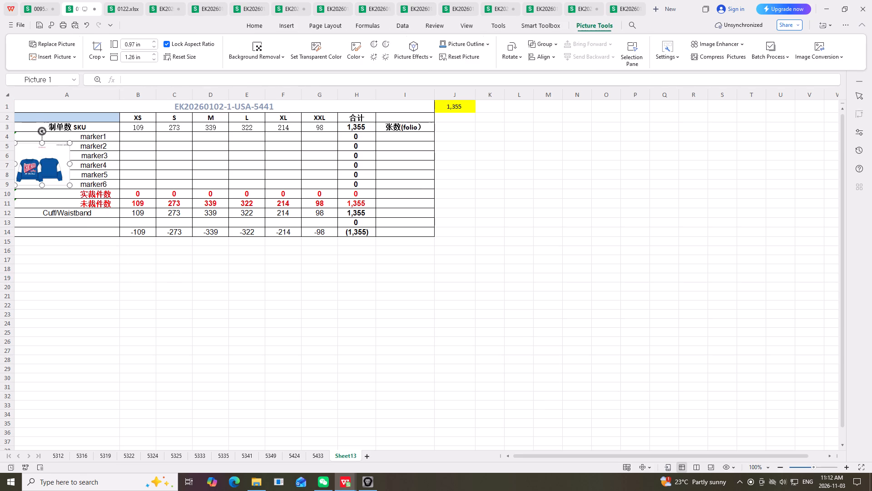
click(105, 240)
Widen the garment picture to about 1.50 in, keeping it beside the marker labels in column A.
click(61, 167)
drag(69, 164, 80, 173)
click(155, 290)
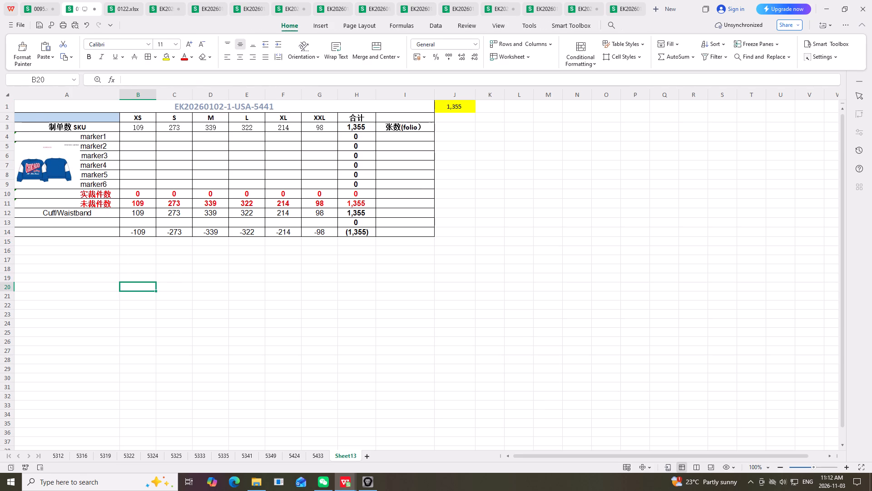
scroll(38, 200, up, 4)
click(47, 165)
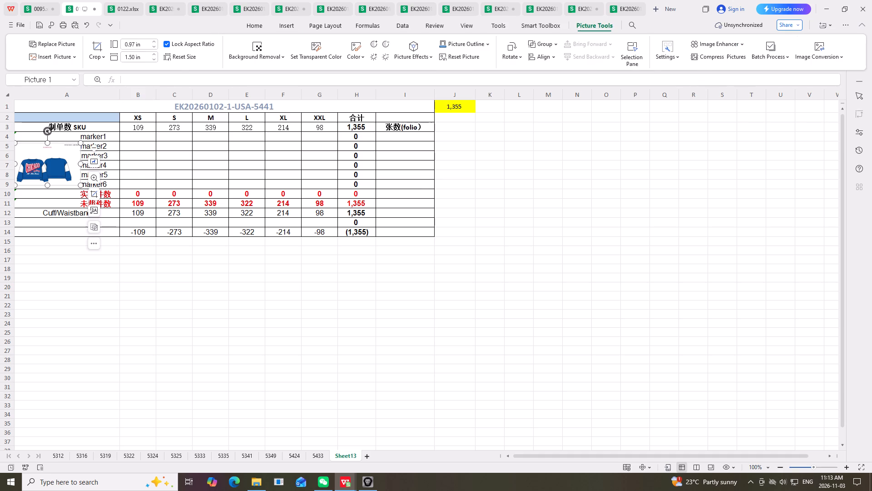
click(46, 186)
click(127, 358)
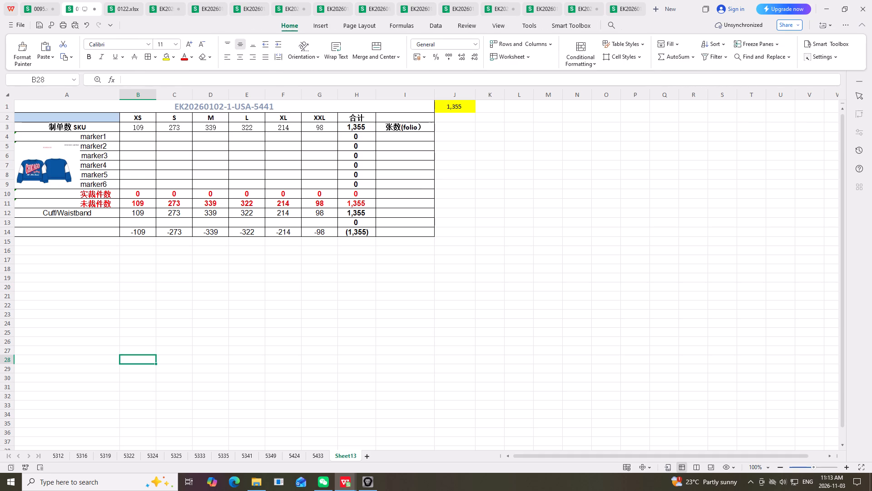
Copy the body fabric FB-F0000229- 浅彩蓝Light Royal from the 5441 production order and paste it as values at A2 of the new sheet.
click(624, 10)
scroll(408, 146, up, 2)
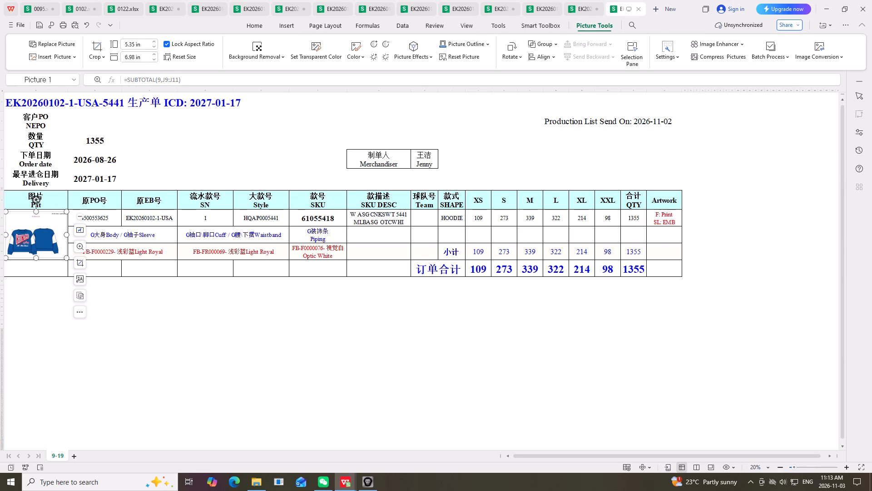
click(137, 250)
right_click(137, 250)
click(150, 13)
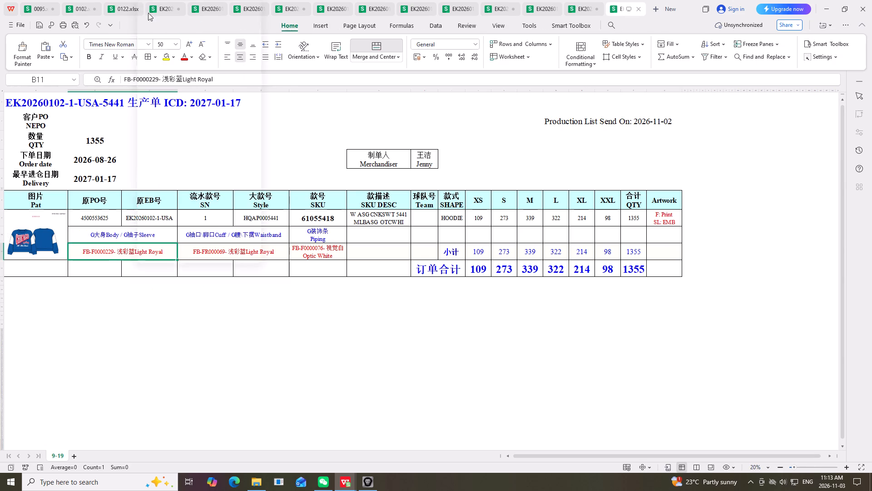
click(82, 8)
click(74, 116)
right_click(74, 116)
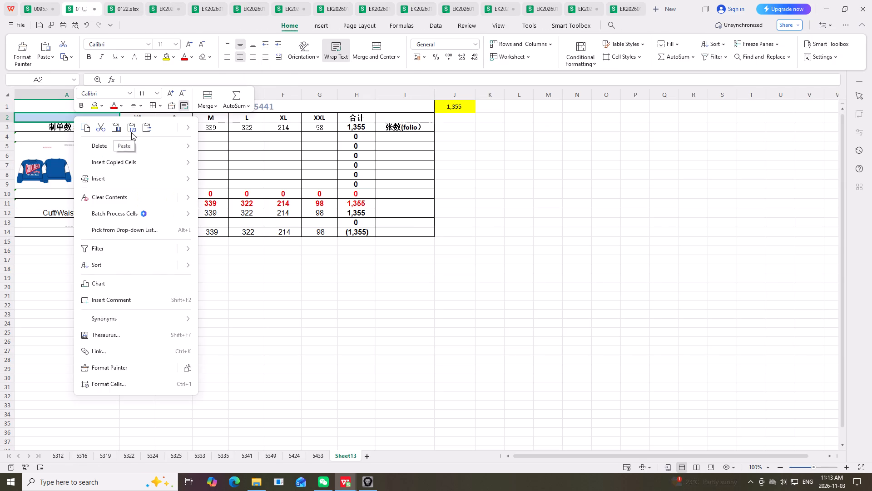
click(131, 131)
Copy the cuff and waistband fabric FB-FR000069- 浅彩蓝Light Royal from the 5441 order, paste it as values at A13, and save the workbook.
click(628, 9)
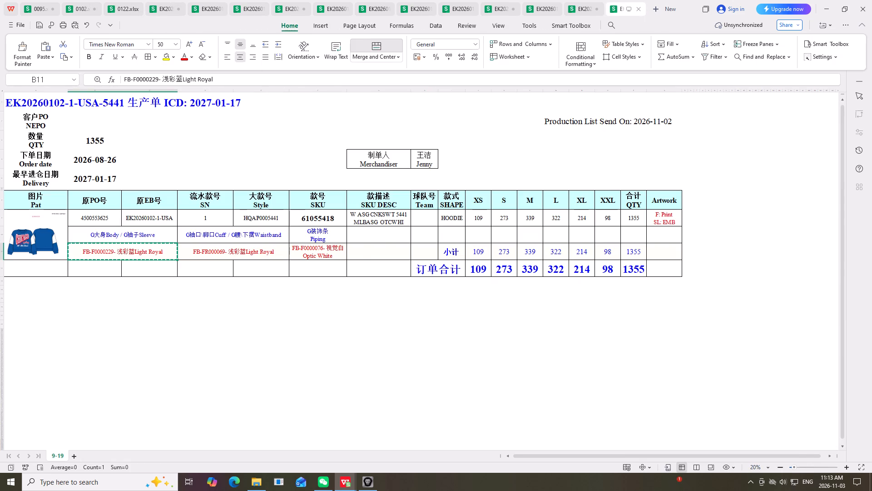
click(239, 252)
right_click(239, 252)
click(252, 12)
click(83, 8)
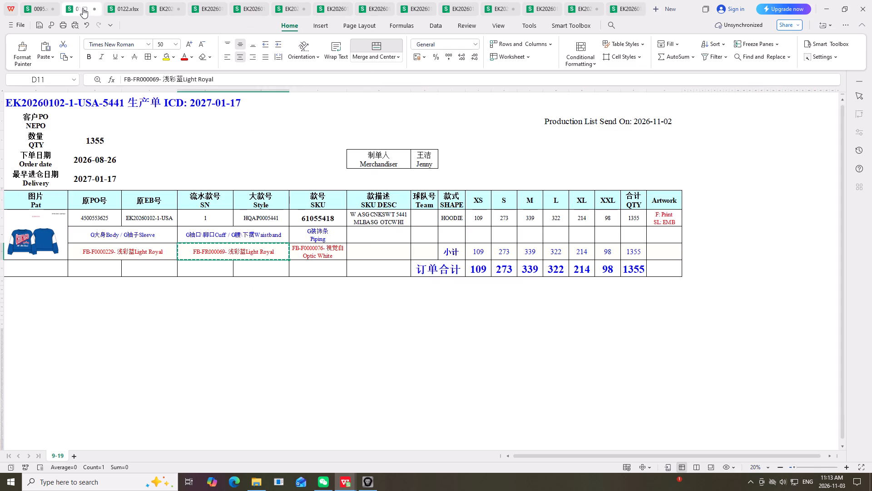
click(90, 223)
right_click(90, 223)
click(146, 10)
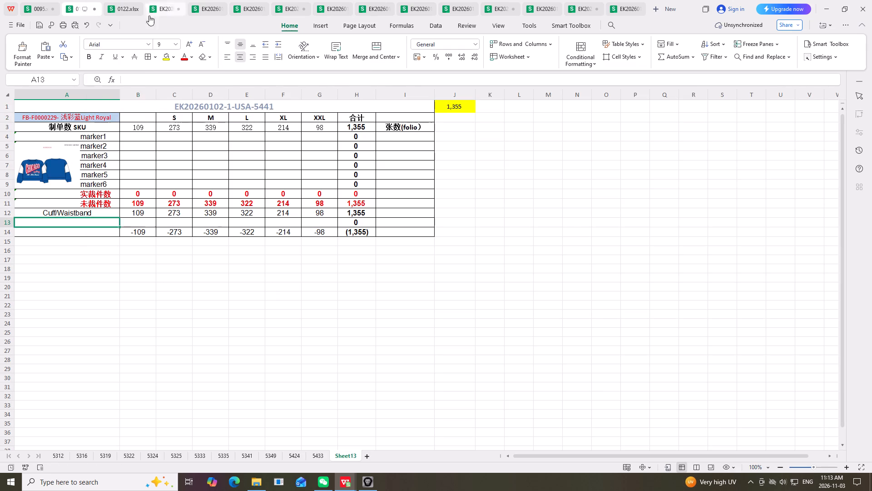
click(569, 258)
drag(591, 182, 544, 188)
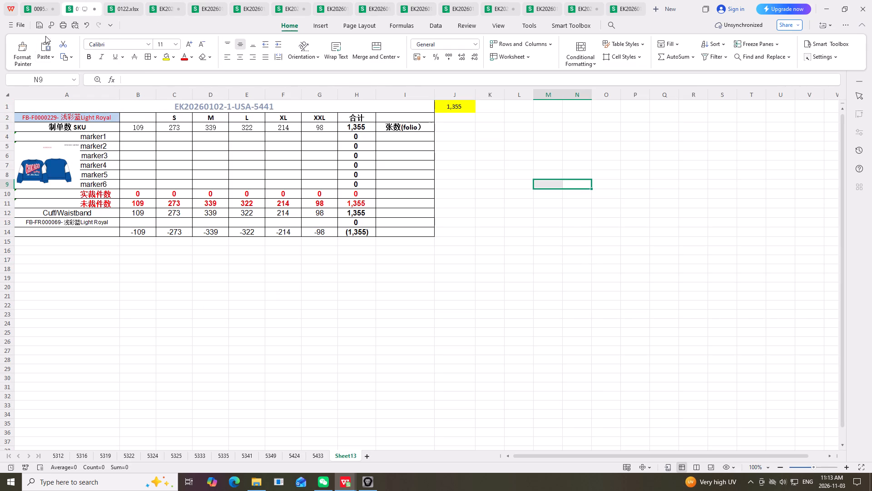
double_click(38, 24)
Rename the new sheet as 5441 and save the workbook.
right_click(338, 454)
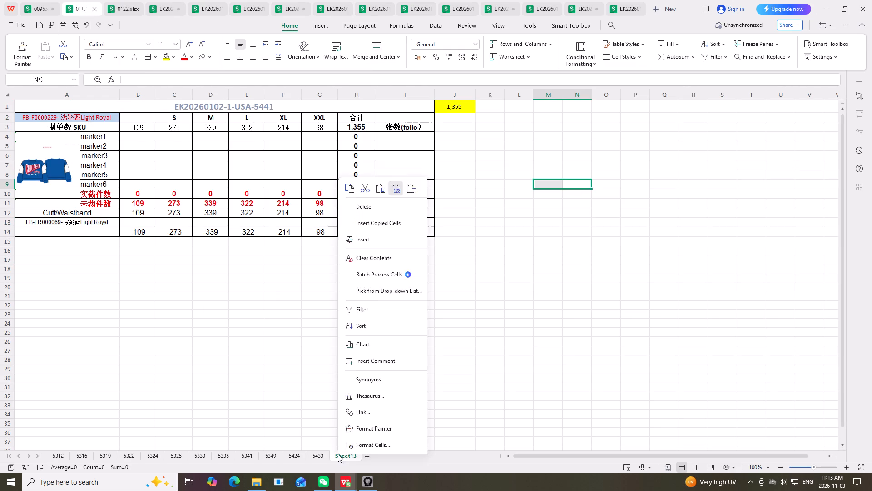
click(363, 325)
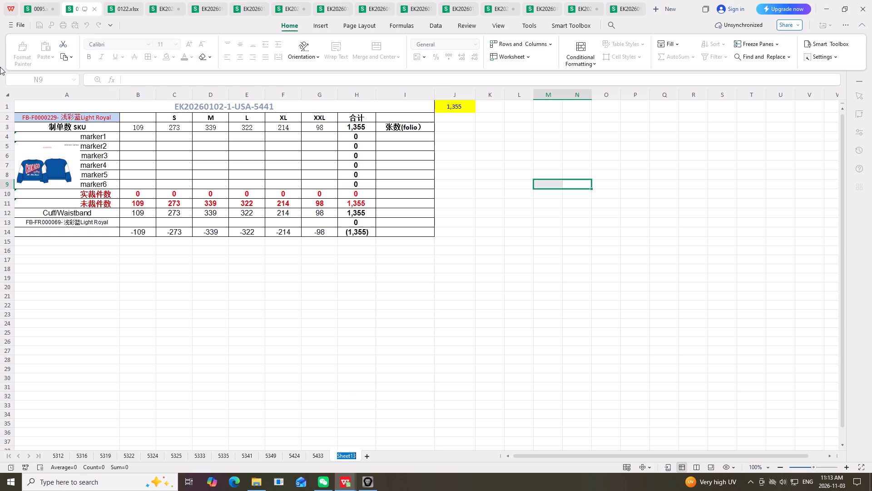
text(5441)
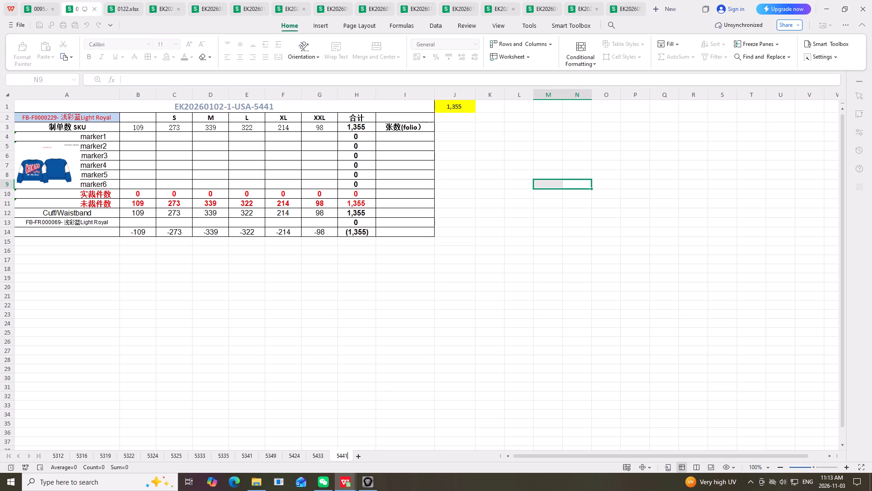
click(401, 343)
drag(505, 272, 498, 270)
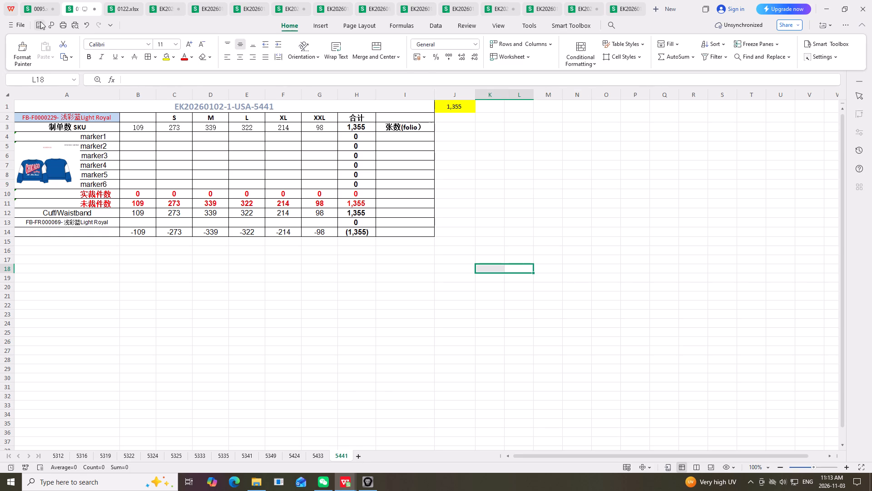
double_click(40, 23)
double_click(38, 23)
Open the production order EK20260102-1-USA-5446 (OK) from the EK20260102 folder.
click(257, 482)
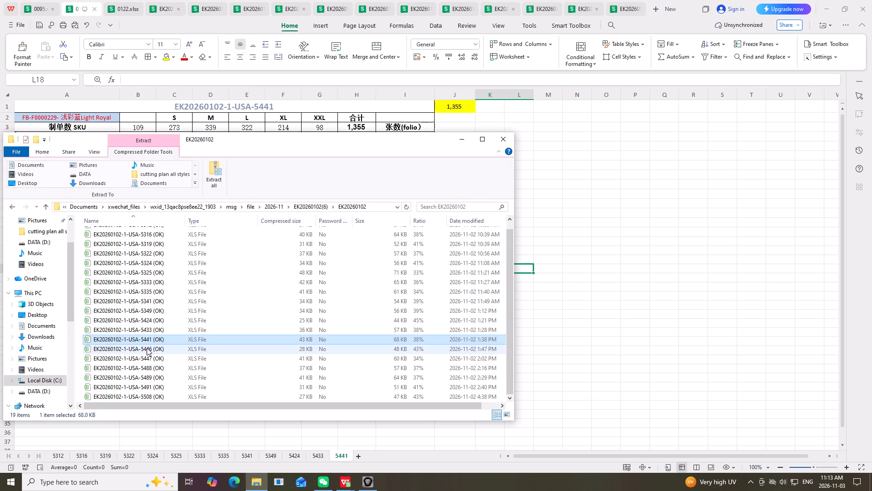
click(147, 348)
click(148, 348)
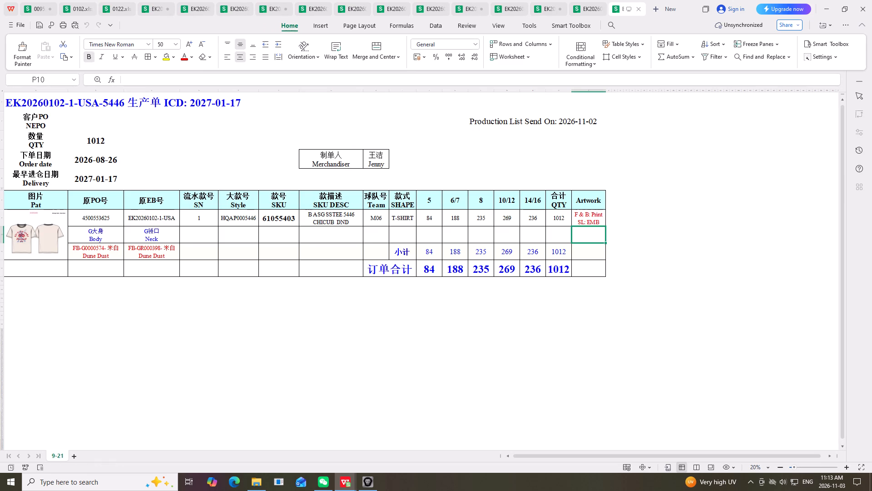
click(345, 365)
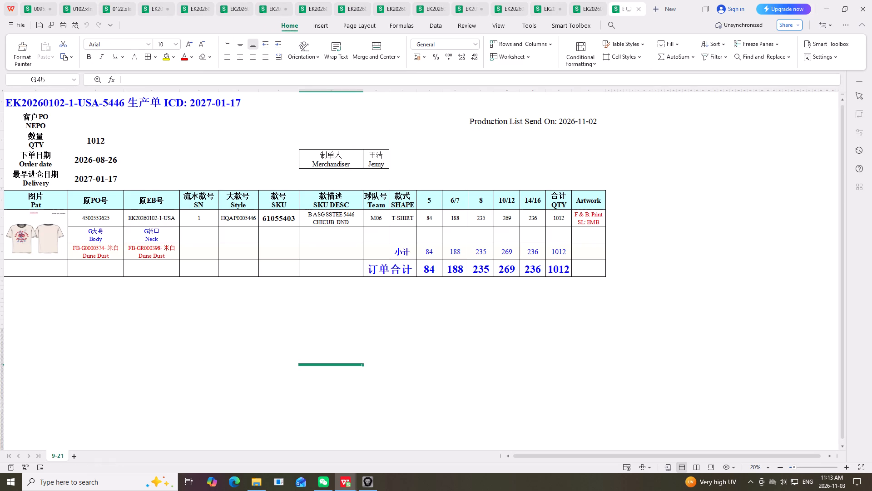
Copy columns A to J of sheet 5424 in 0102.xlsx and paste them at A1 of a new sheet.
click(79, 9)
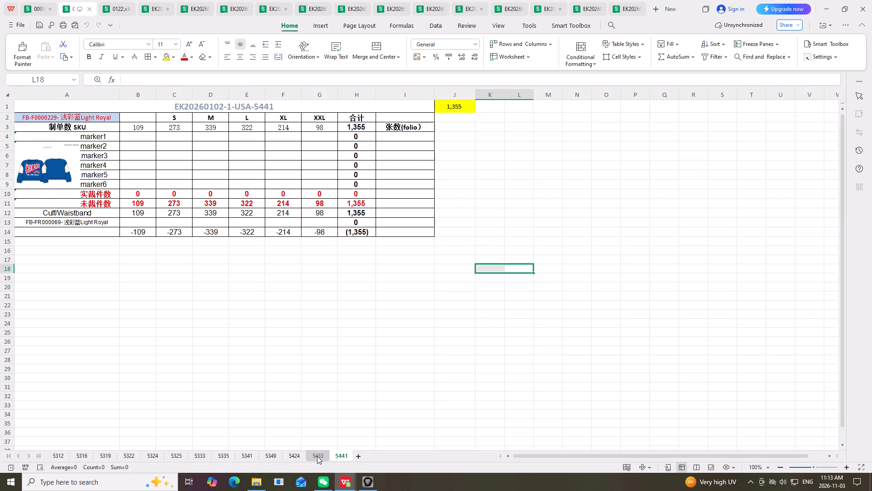
click(317, 456)
click(292, 456)
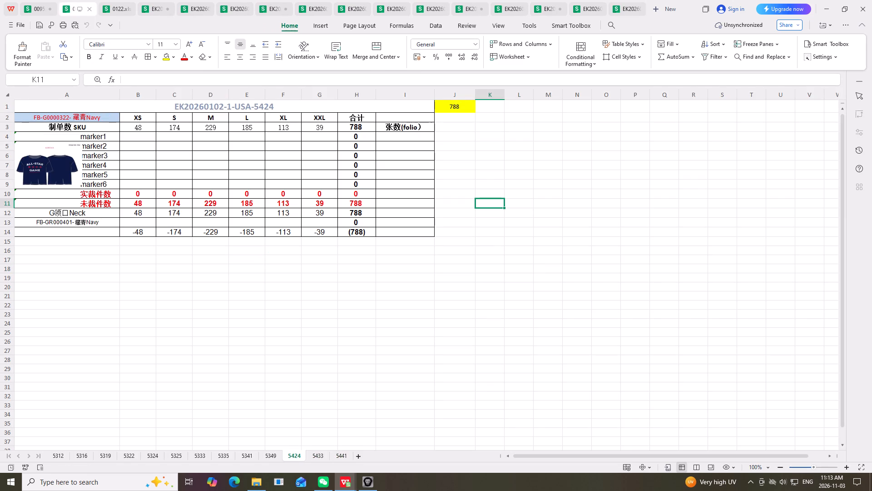
drag(57, 93, 444, 247)
right_click(444, 248)
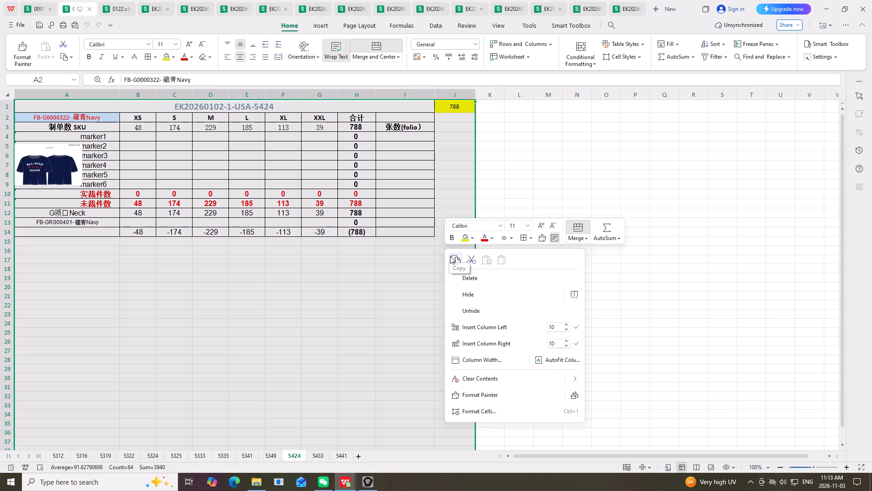
click(450, 256)
click(360, 455)
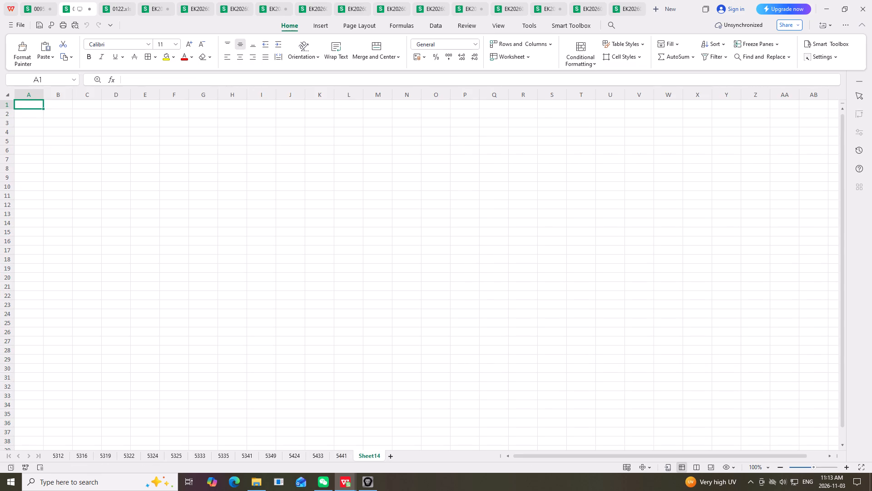
right_click(32, 105)
click(71, 117)
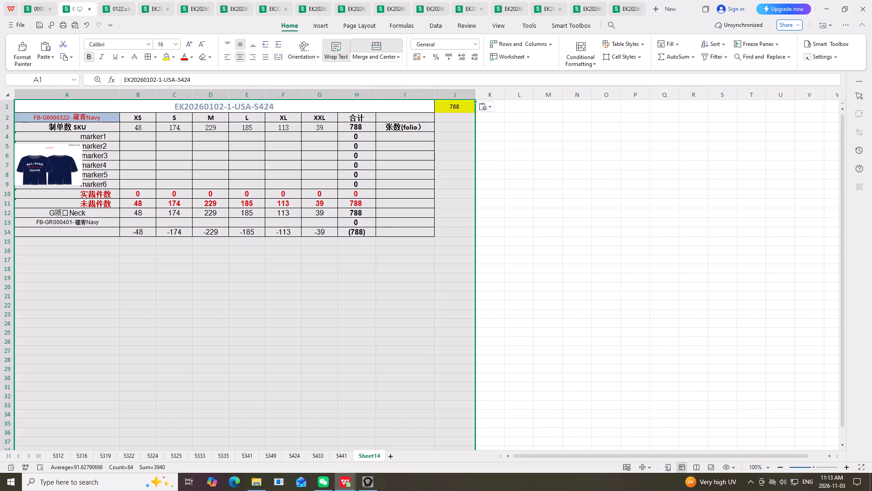
Delete the copied navy garment picture from the new sheet.
drag(614, 278, 607, 276)
click(55, 175)
key(Delete)
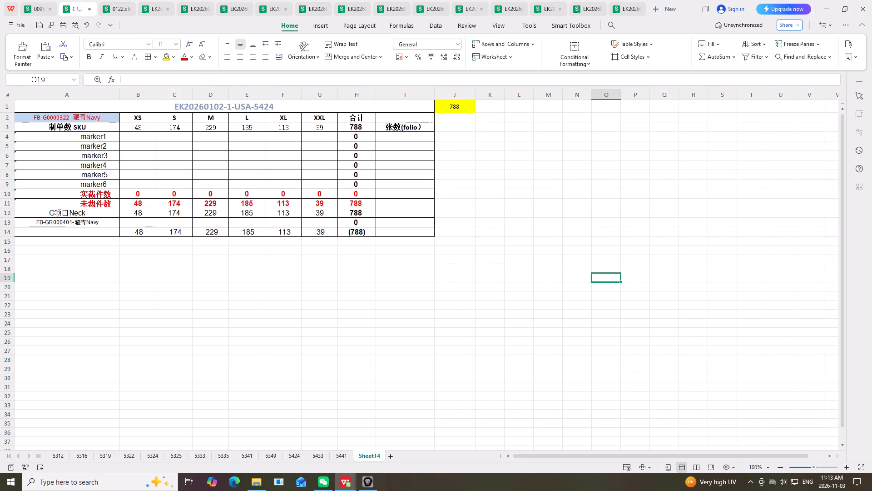
click(445, 263)
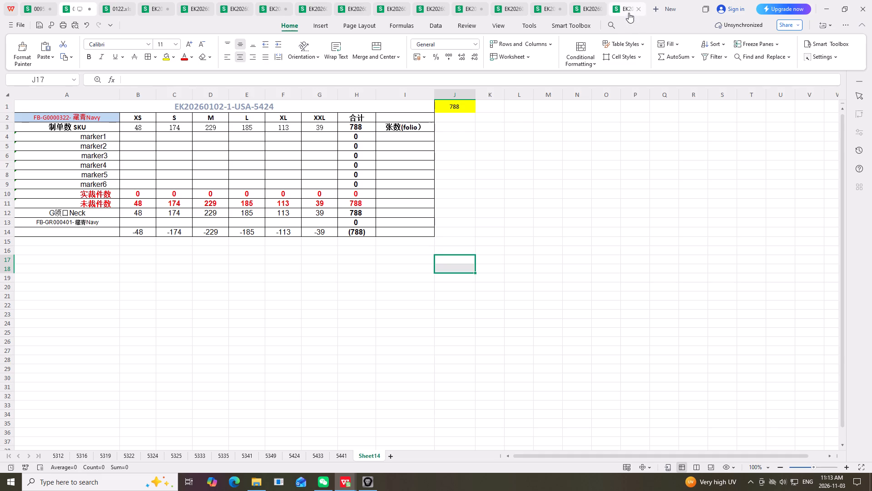
Copy the T-shirt picture from the 5446 order, paste it, shrink it to about 0.97 by 1.24 in, and place it beside the marker labels.
click(628, 12)
click(27, 240)
right_click(27, 240)
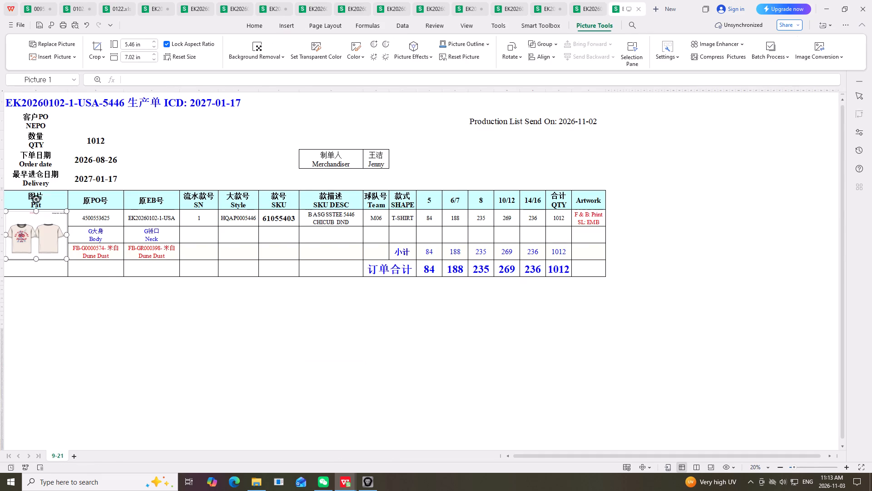
click(34, 253)
click(77, 6)
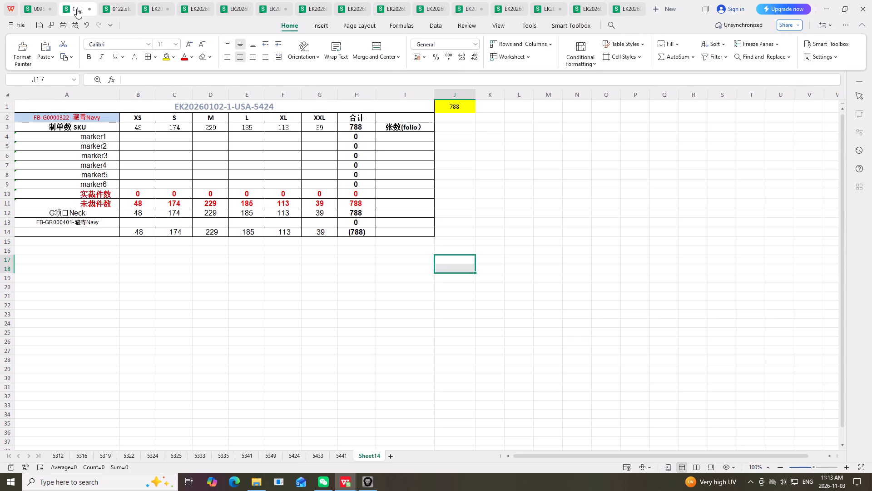
right_click(488, 161)
click(532, 172)
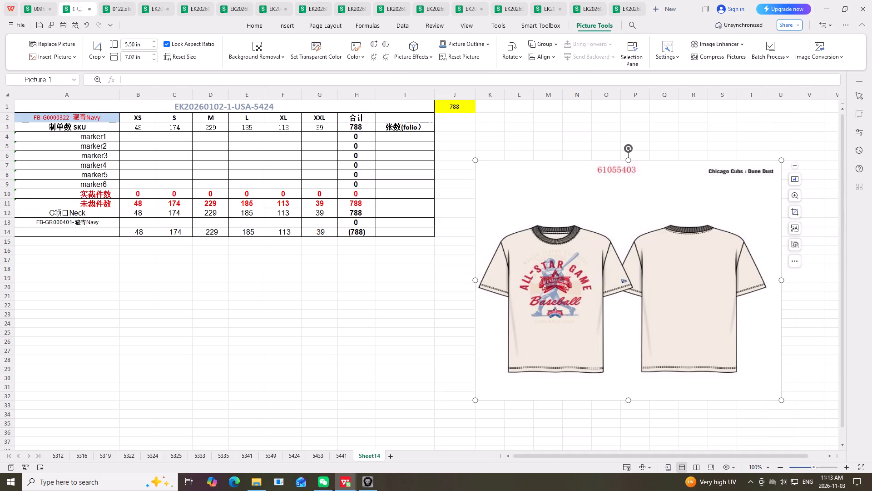
drag(783, 162, 531, 387)
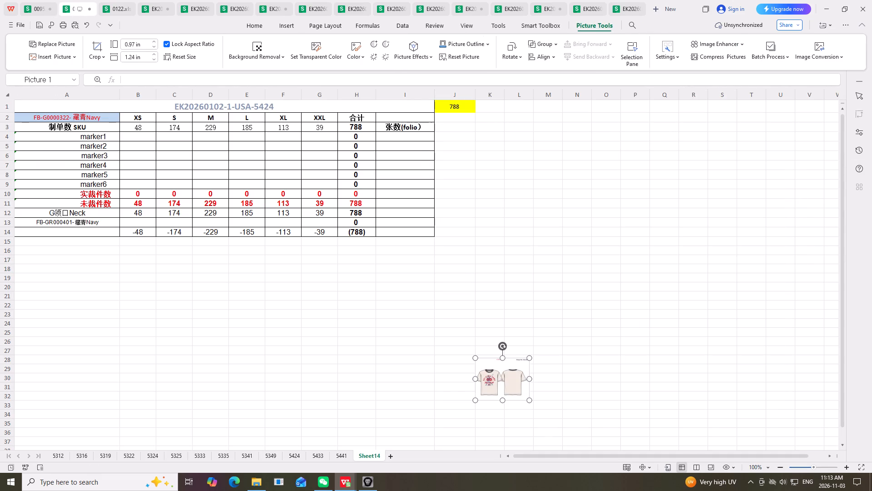
drag(520, 385, 10, 174)
click(93, 291)
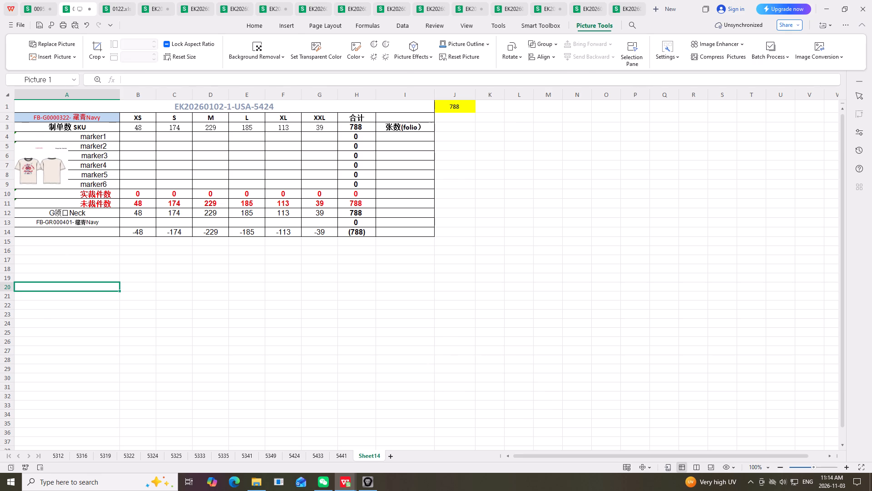
Widen the T-shirt picture slightly, keeping it beside the marker labels in column A.
click(51, 165)
click(40, 145)
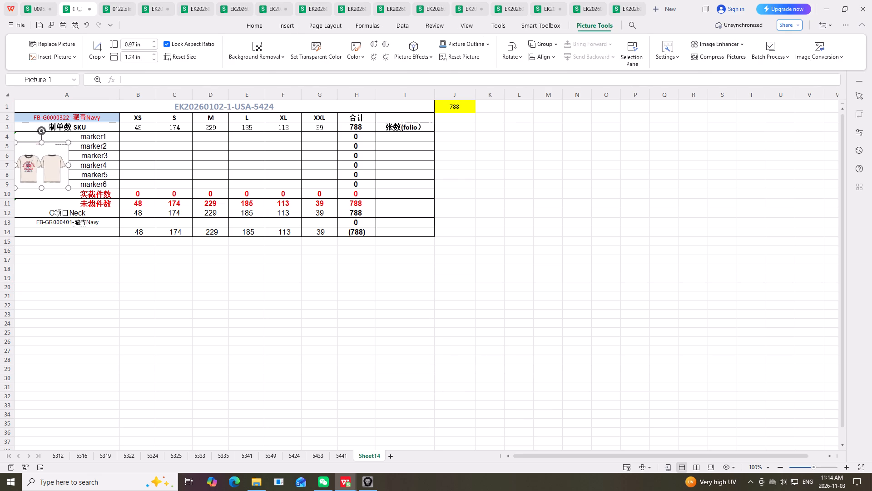
click(69, 258)
click(45, 166)
drag(68, 165, 78, 173)
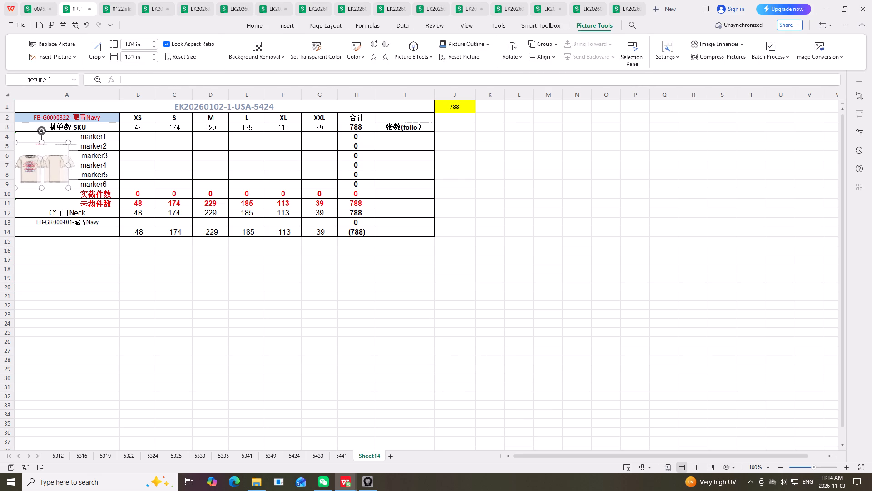
drag(78, 173, 78, 173)
click(117, 293)
scroll(58, 288, up, 5)
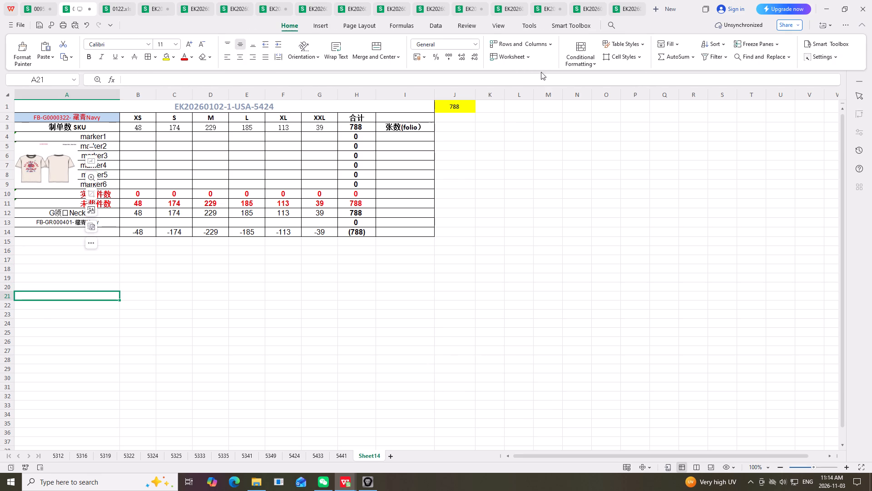
Copy the sizes 5, 6/7, 8, 10/12 and 14/16 from the 5446 order and paste them as values at B2.
click(631, 9)
scroll(368, 210, up, 2)
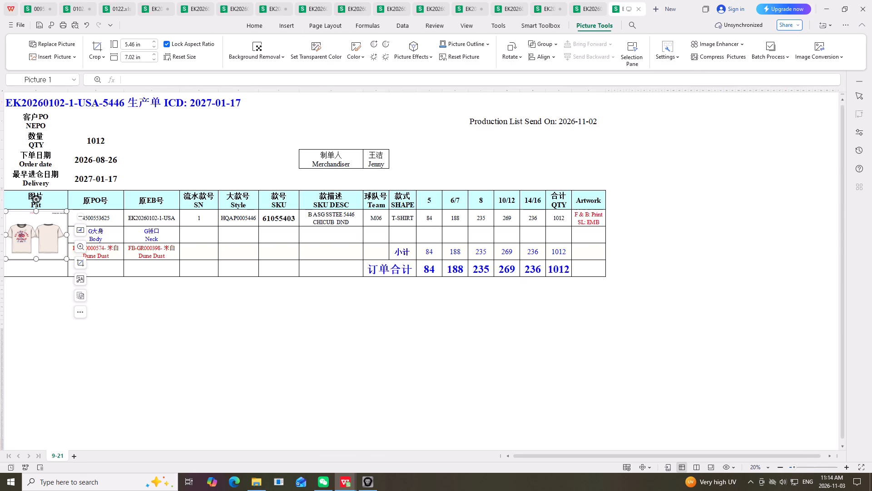
drag(429, 203, 526, 198)
right_click(526, 198)
click(540, 208)
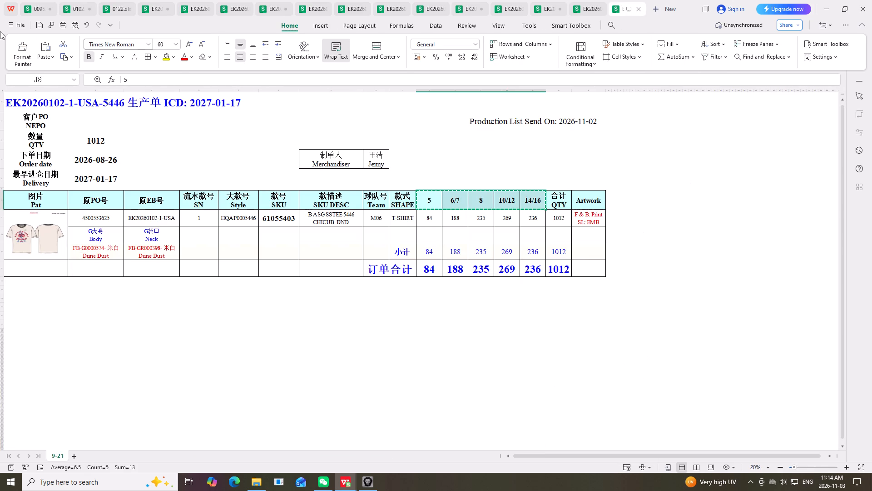
click(80, 8)
click(144, 120)
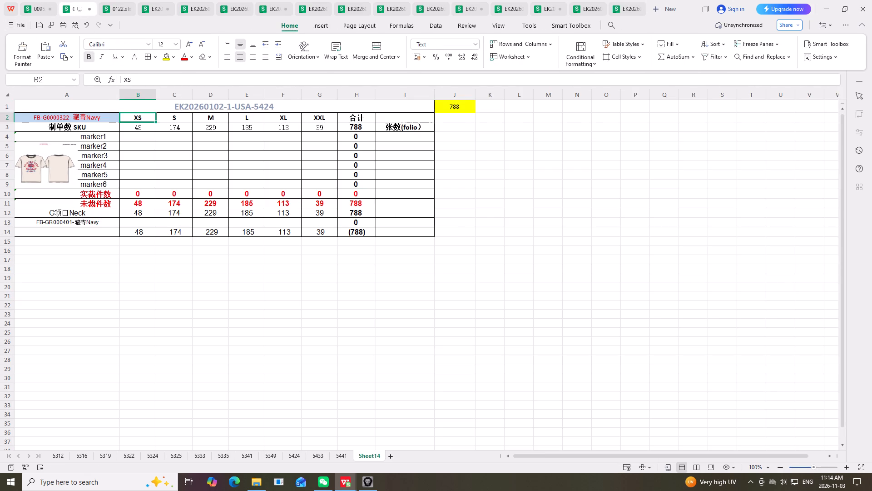
right_click(143, 120)
click(201, 135)
drag(525, 210, 520, 210)
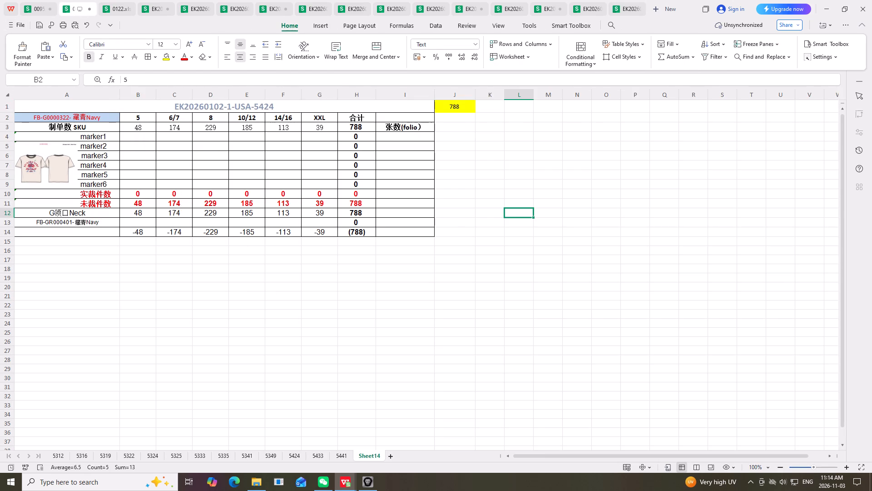
Hide column B of the new sheet.
click(140, 96)
right_click(140, 96)
click(175, 139)
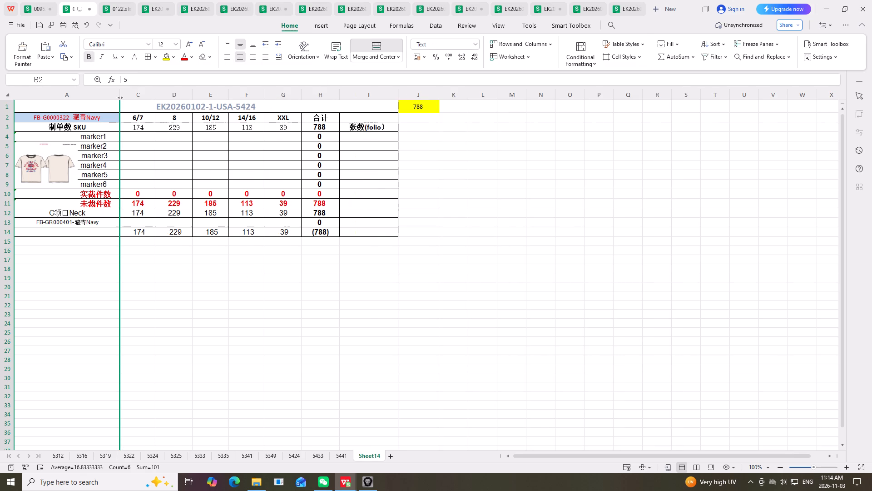
click(542, 225)
Paste the copied 5446 sizes, 5 through 14/16, as values starting at C2.
click(625, 8)
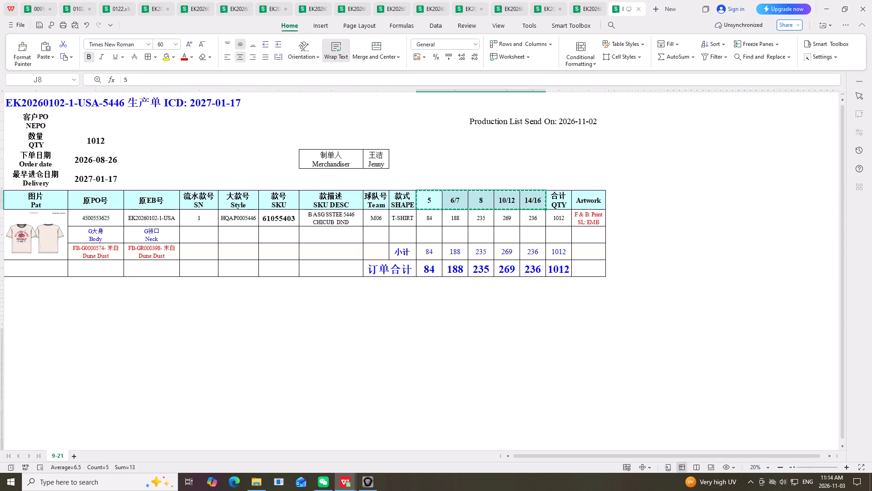
click(79, 5)
click(142, 119)
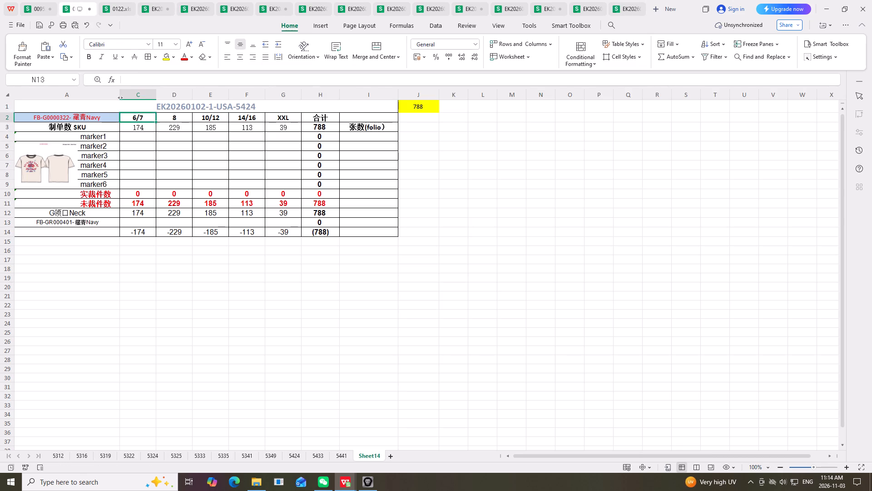
right_click(142, 119)
click(199, 129)
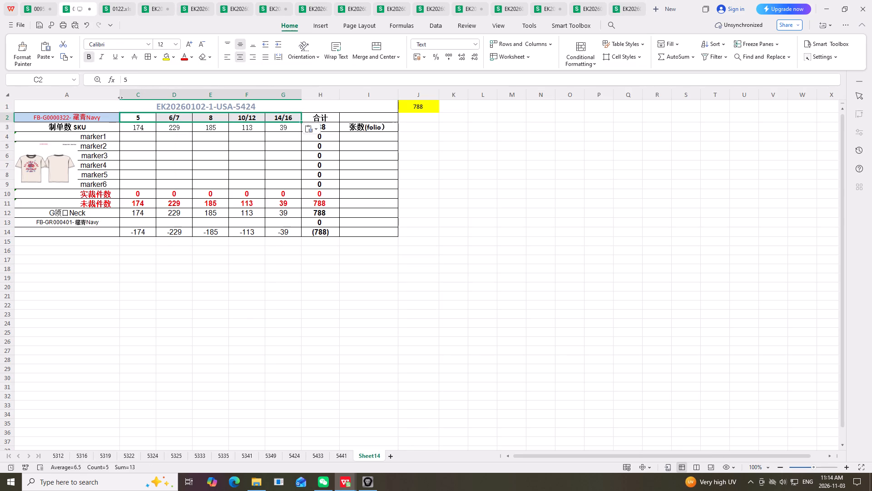
drag(426, 321, 431, 316)
Copy the order totals 84, 188, 235, 269 and 236 from the 订单合计 row of the 5446 order and paste them as values at C3.
click(623, 8)
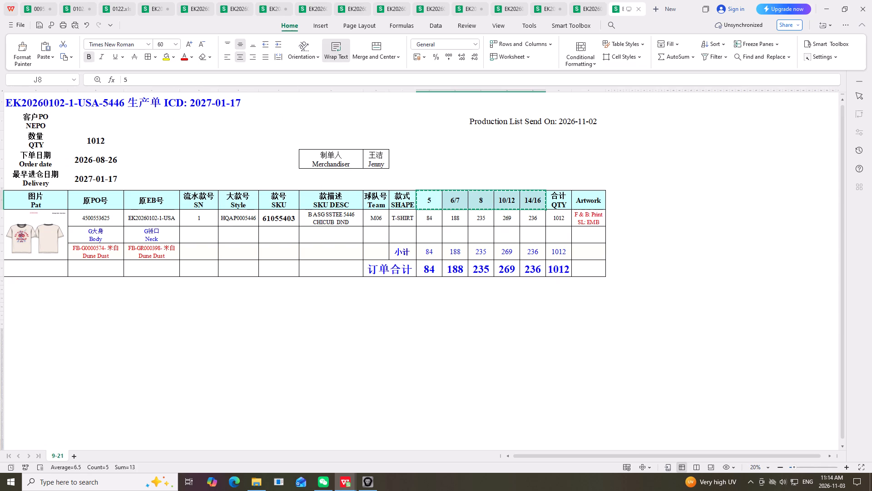
drag(431, 268, 532, 267)
right_click(532, 267)
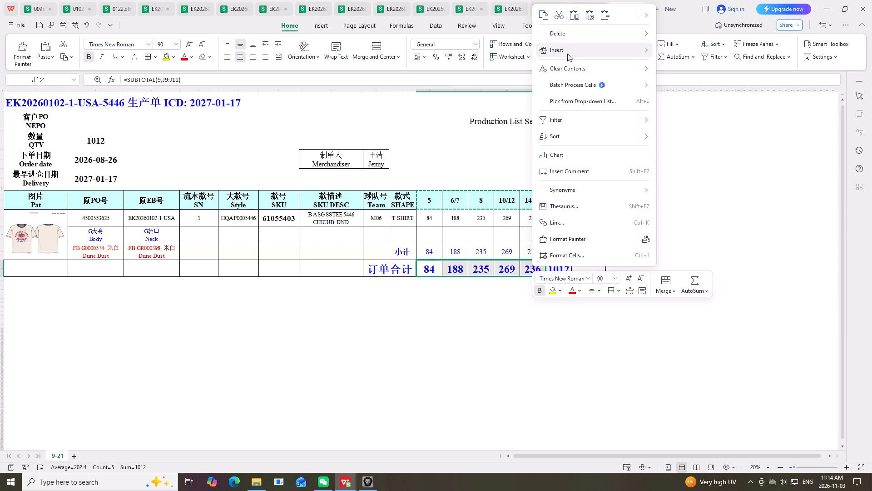
click(546, 16)
click(76, 7)
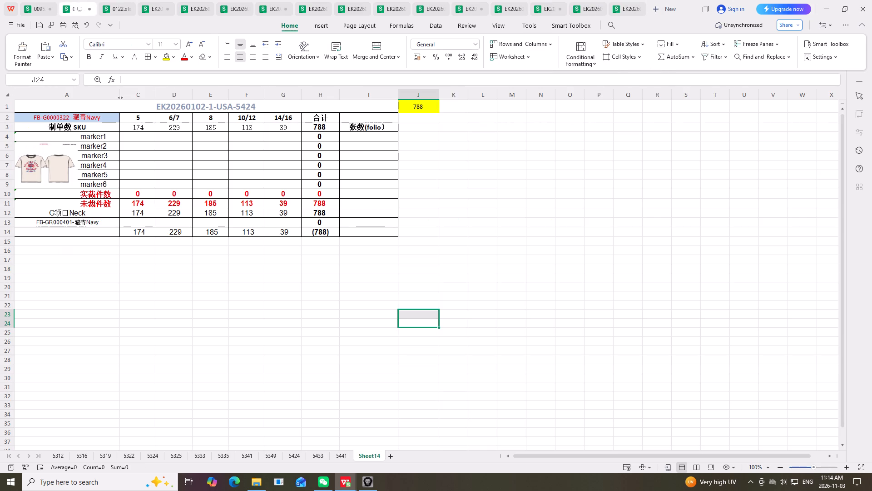
click(148, 128)
right_click(146, 126)
click(202, 135)
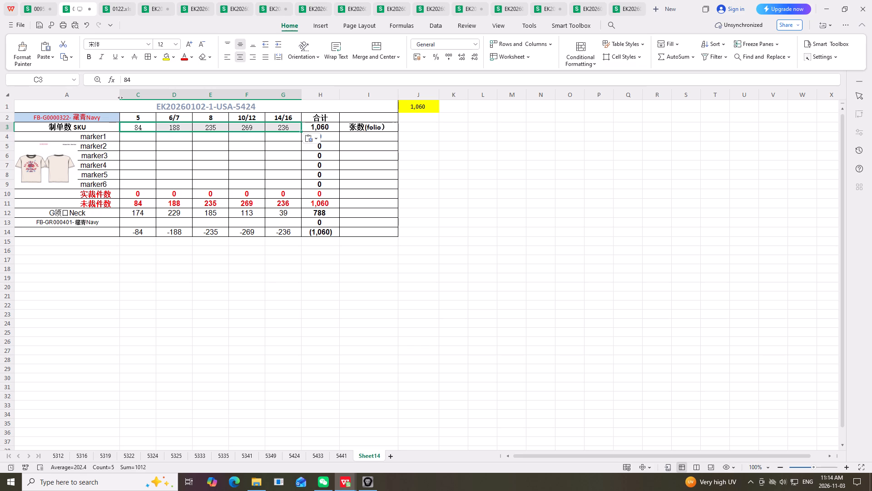
Paste the same order quantities as values into the G领口Neck row, starting at C12.
click(143, 212)
right_click(143, 212)
click(201, 10)
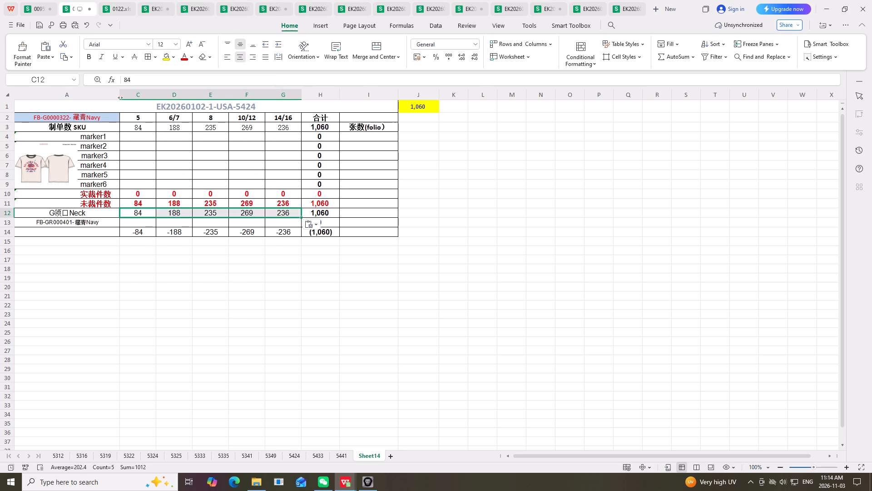
Copy the size headers with the SKU 61055403 quantities from the 5446 order and paste them as values at C2.
click(630, 6)
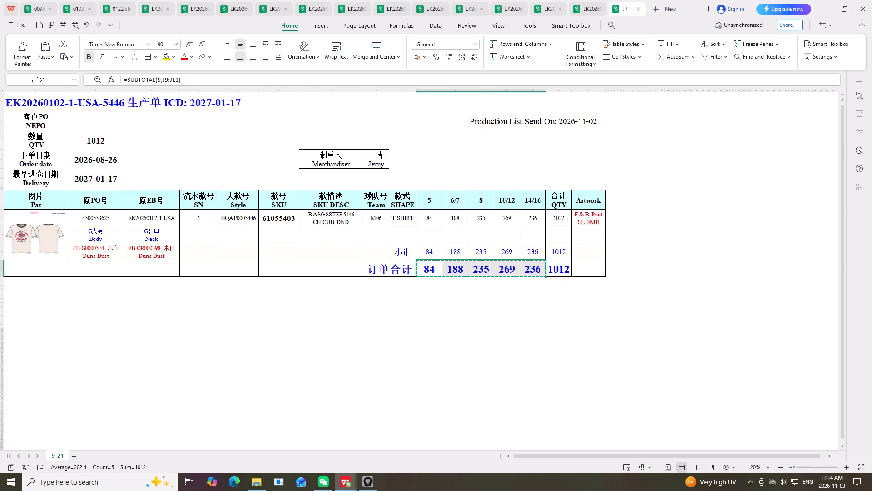
drag(429, 201, 525, 219)
right_click(525, 219)
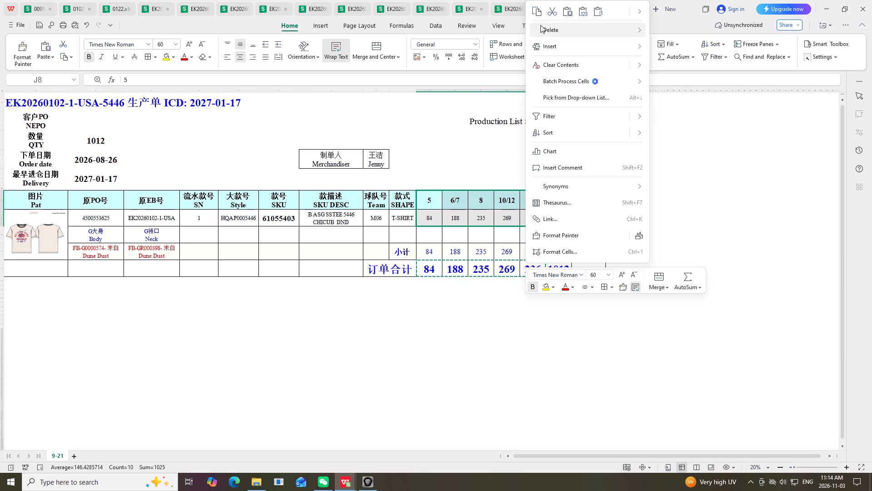
click(535, 15)
click(80, 8)
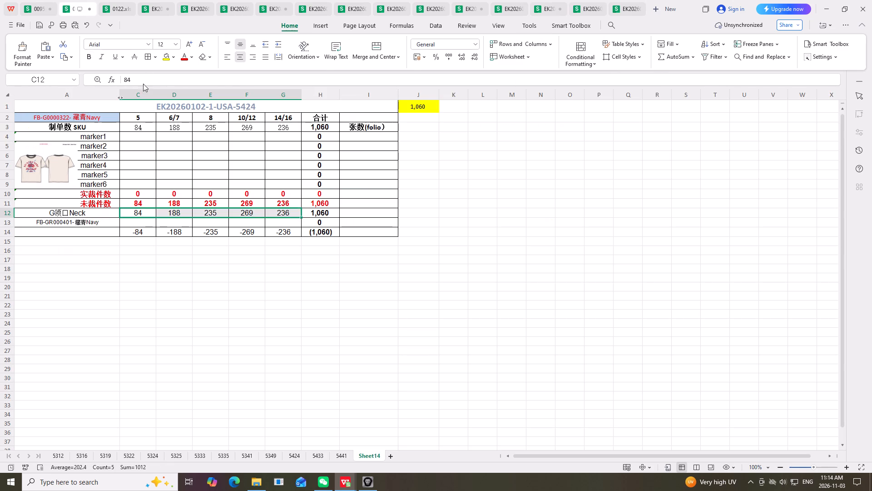
click(140, 117)
right_click(140, 117)
click(195, 129)
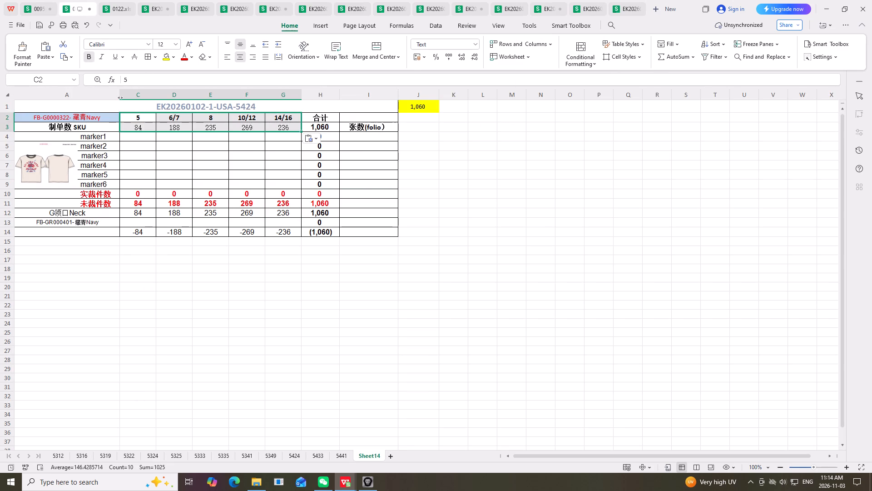
Check which cells the 合计 total formula in H3 adds up.
click(532, 224)
double_click(335, 130)
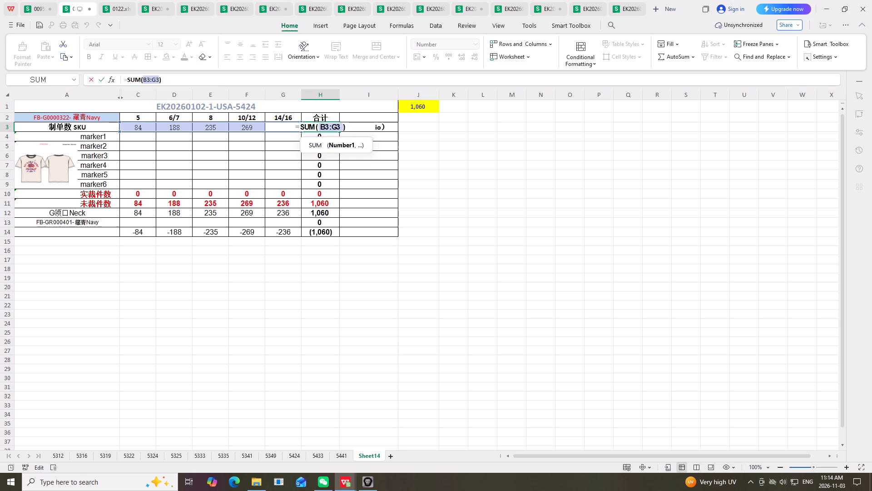
key(Escape)
click(555, 217)
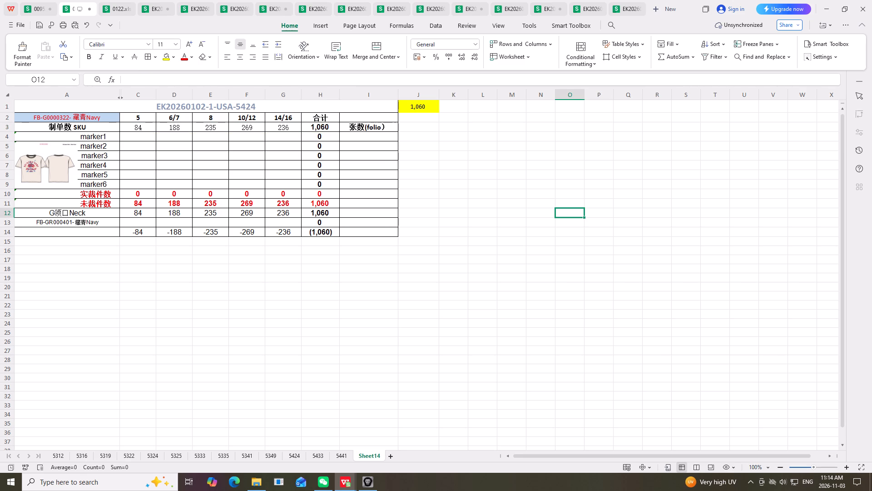
Copy the 制单数 SKU quantities with their total, C3:H3, from sheet 5325 and paste them as values at C3 of Sheet14.
click(290, 454)
click(271, 454)
click(246, 456)
click(224, 456)
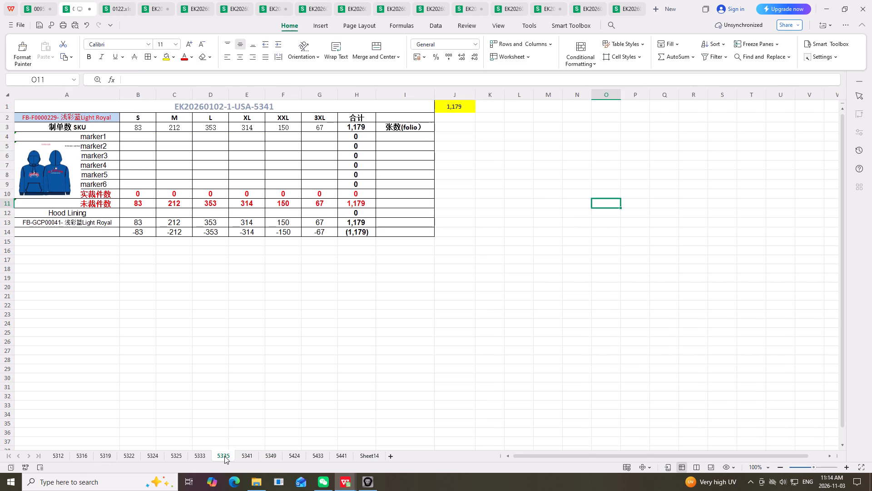
click(255, 429)
click(197, 456)
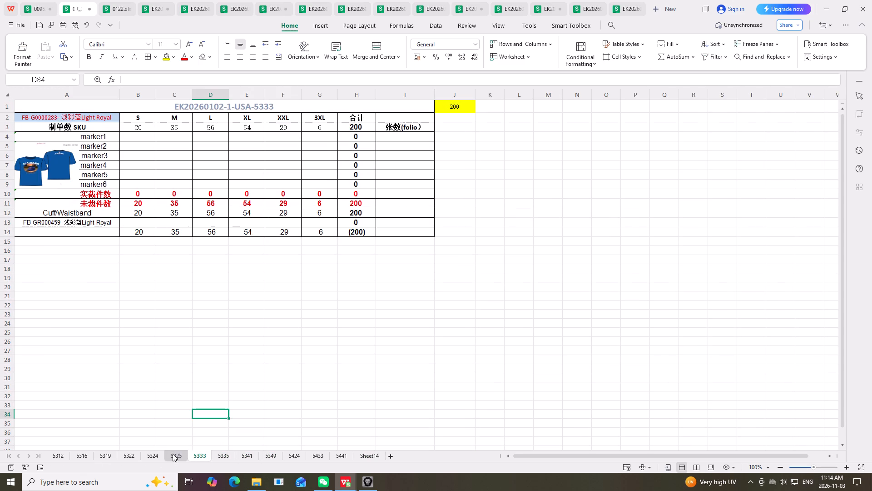
click(169, 455)
click(210, 351)
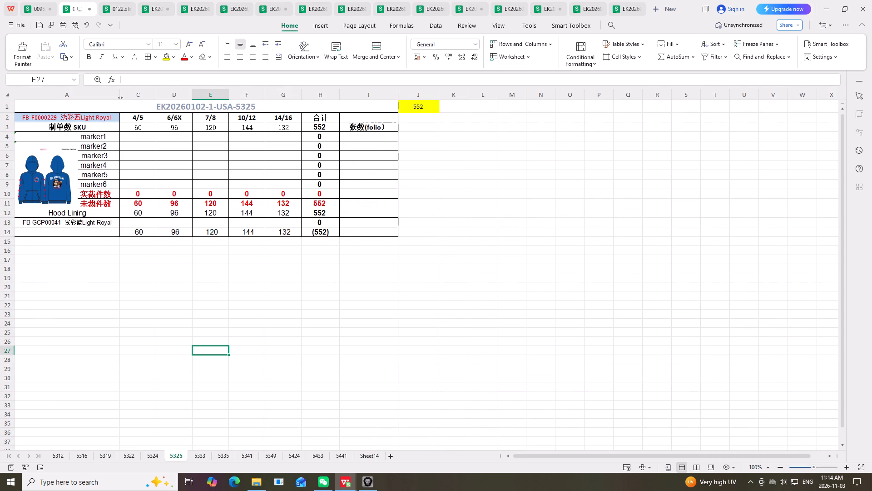
click(135, 119)
click(160, 142)
drag(139, 127, 268, 131)
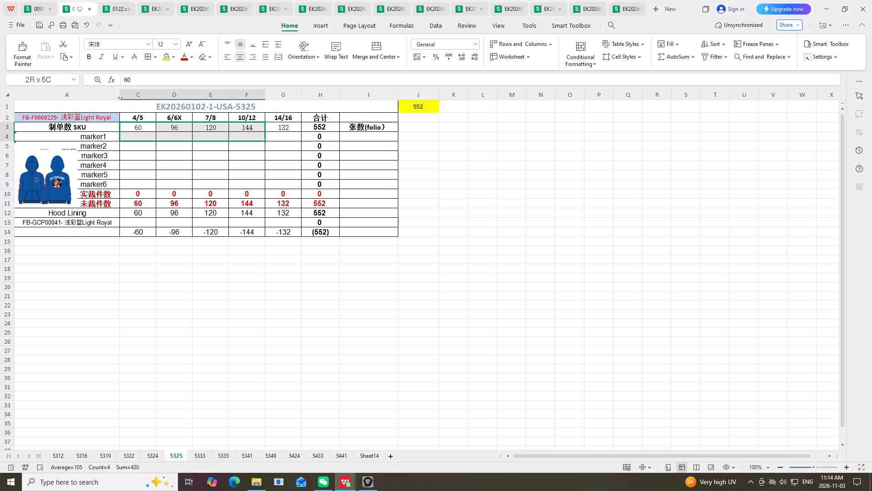
drag(268, 131, 278, 127)
drag(263, 145, 254, 143)
drag(143, 128, 292, 134)
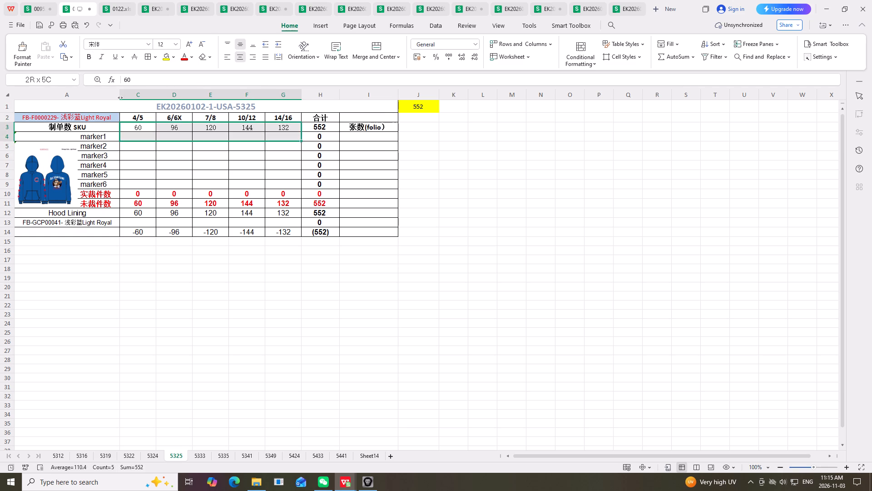
drag(292, 134, 312, 128)
right_click(312, 128)
click(318, 135)
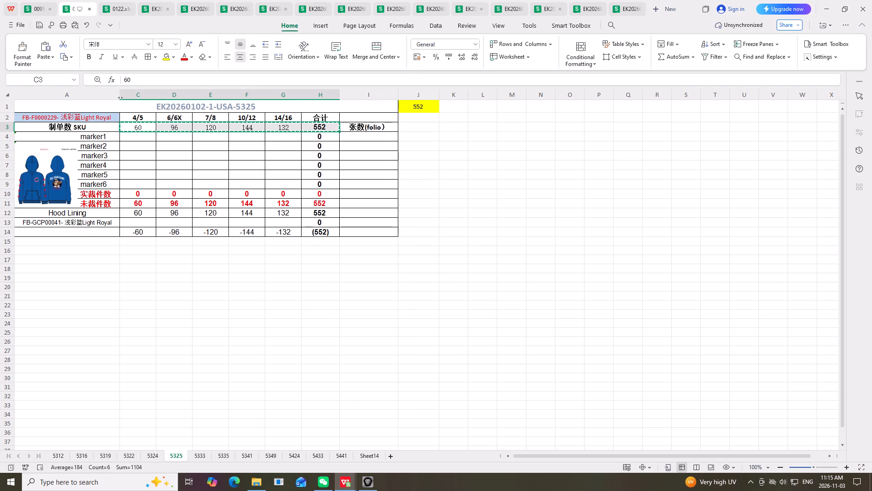
click(367, 455)
click(144, 129)
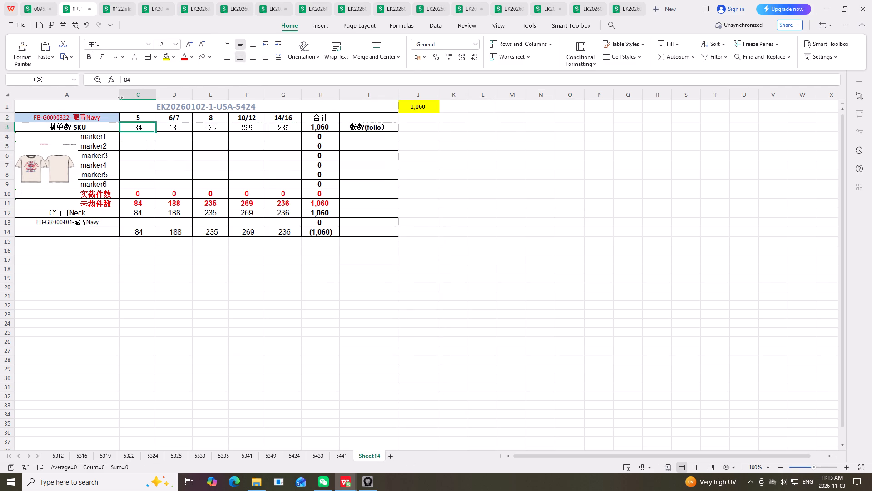
right_drag(144, 129, 149, 131)
click(200, 141)
click(500, 258)
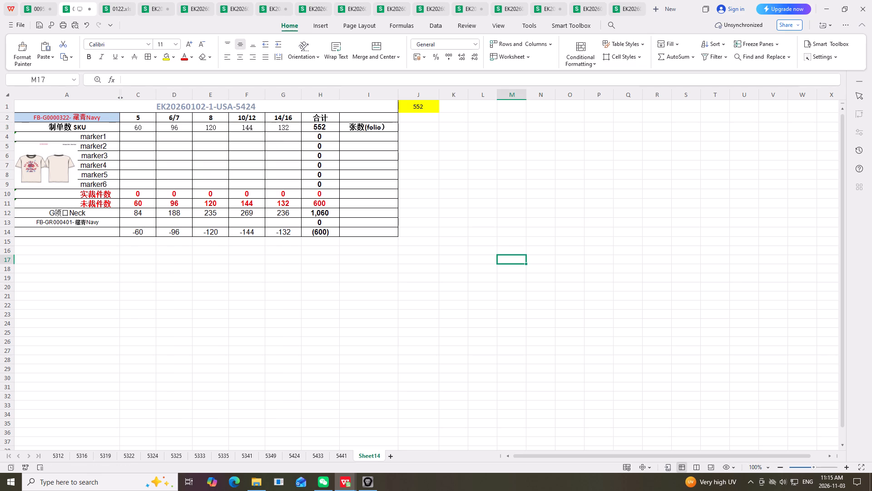
Copy the totals 84, 188, 235, 269 and 236 from the 5446 order's 订单合计 row and paste them as values at C3.
click(630, 10)
click(429, 216)
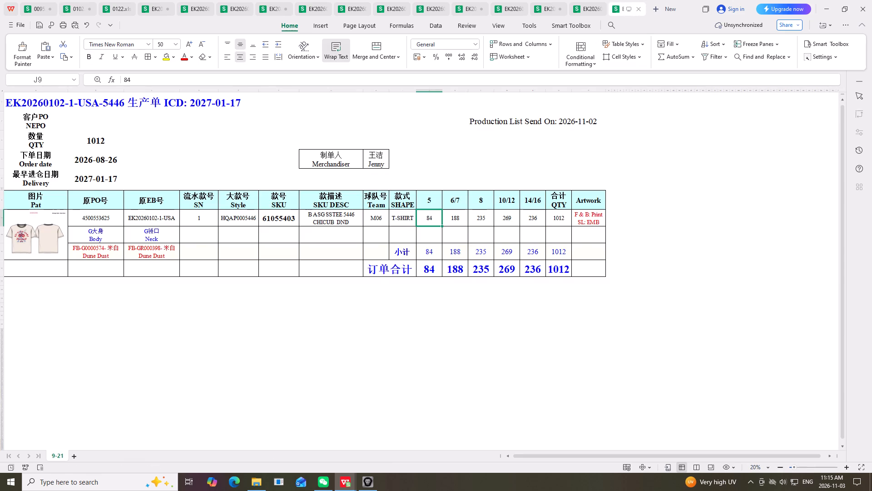
drag(426, 270, 524, 268)
right_drag(524, 268, 523, 258)
click(535, 17)
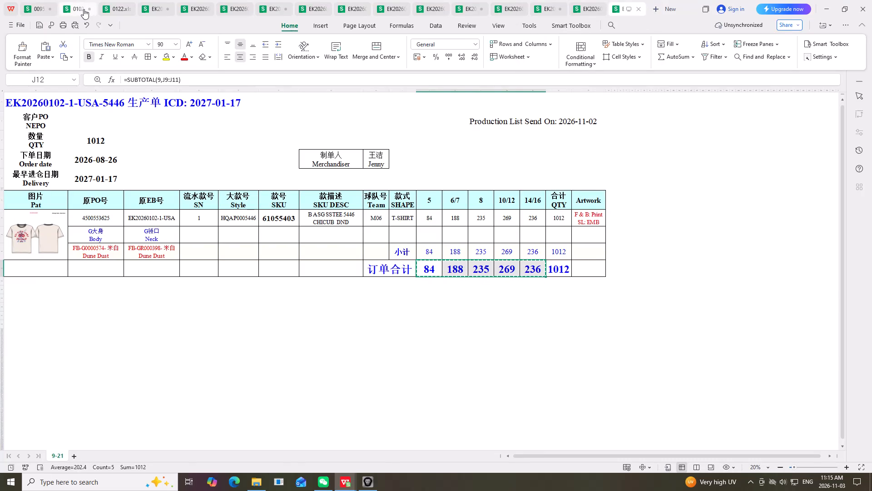
click(84, 9)
click(144, 126)
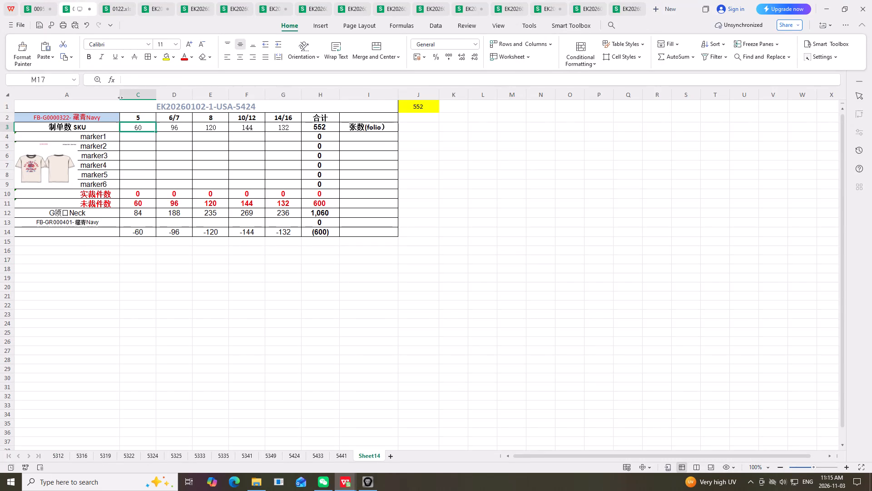
right_click(144, 126)
click(198, 138)
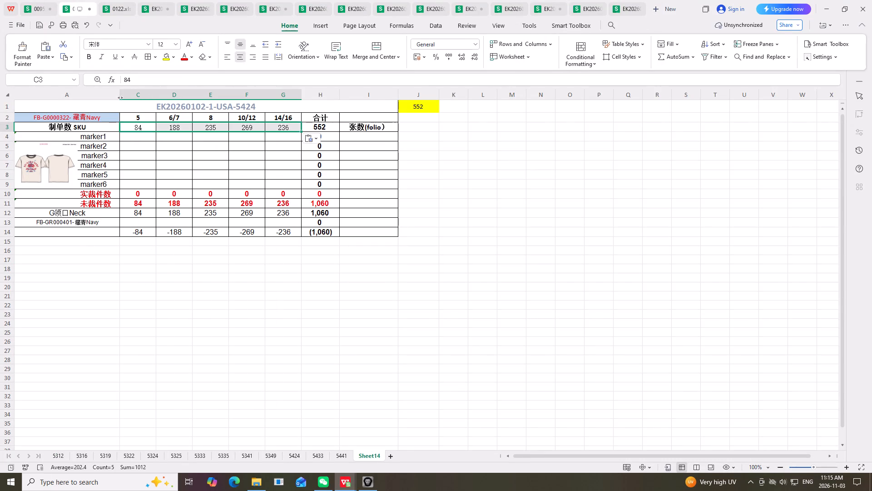
click(465, 155)
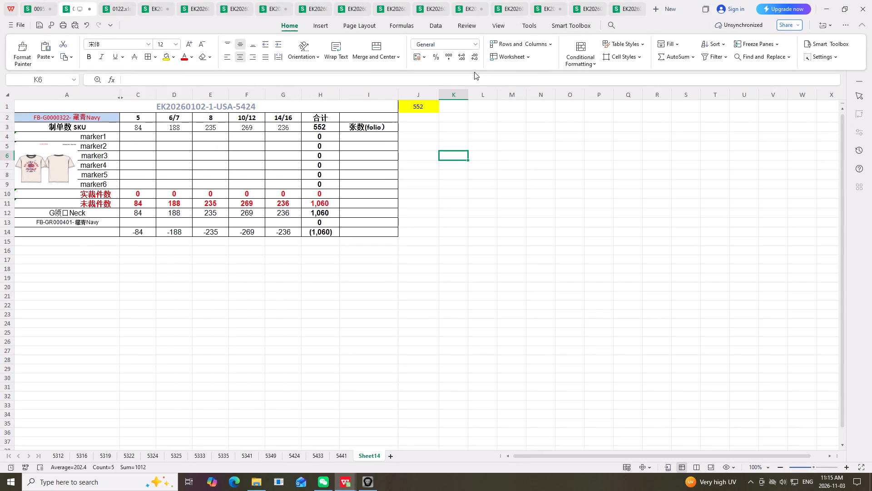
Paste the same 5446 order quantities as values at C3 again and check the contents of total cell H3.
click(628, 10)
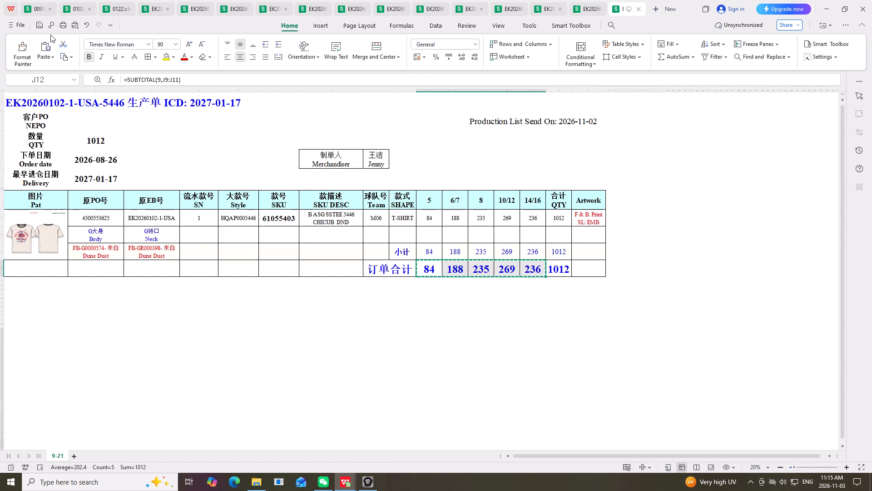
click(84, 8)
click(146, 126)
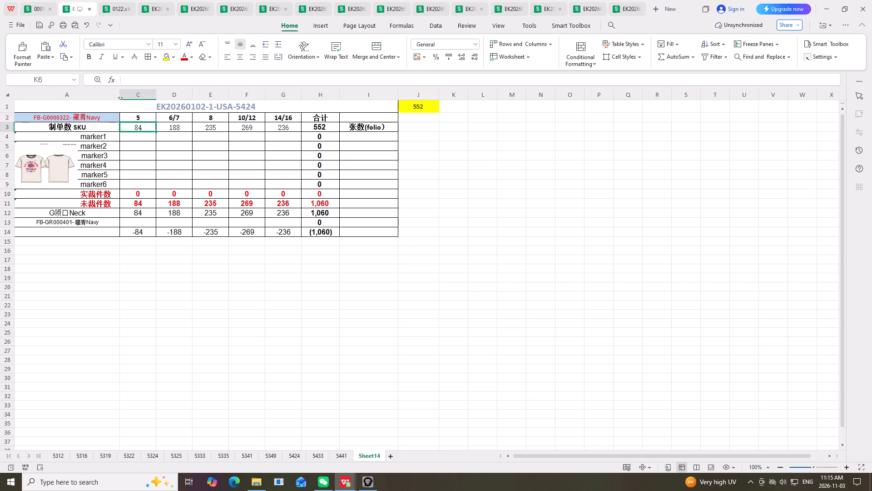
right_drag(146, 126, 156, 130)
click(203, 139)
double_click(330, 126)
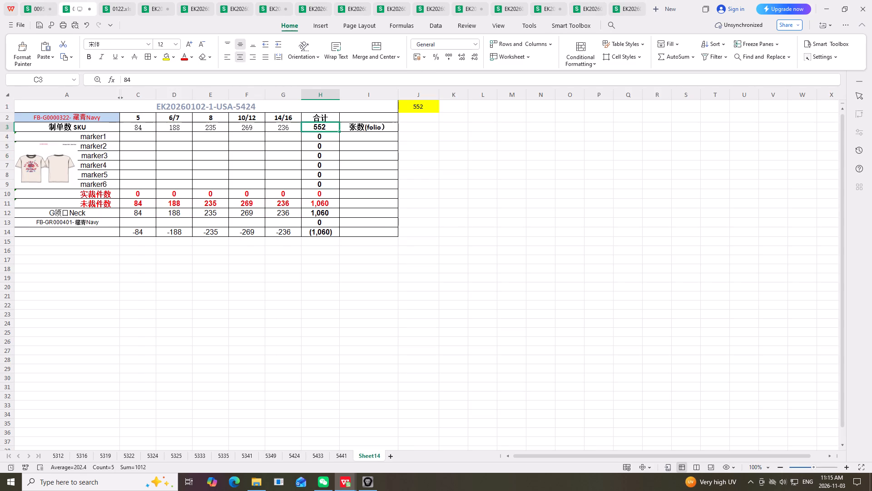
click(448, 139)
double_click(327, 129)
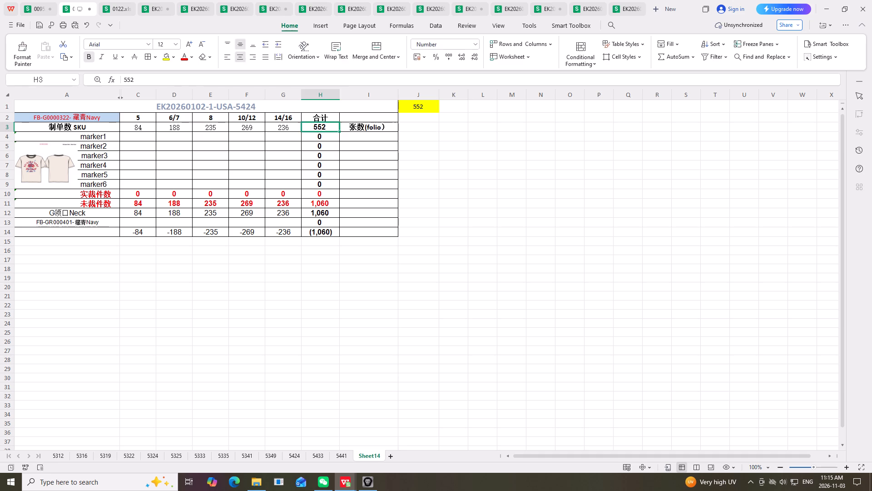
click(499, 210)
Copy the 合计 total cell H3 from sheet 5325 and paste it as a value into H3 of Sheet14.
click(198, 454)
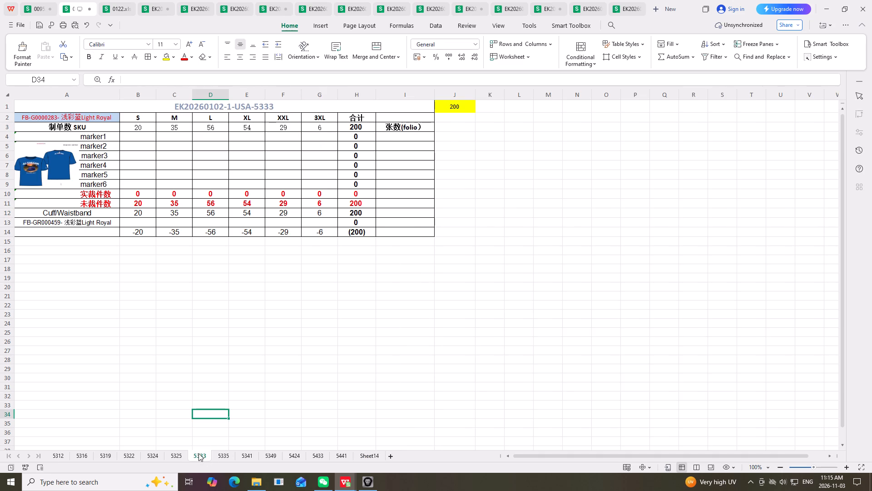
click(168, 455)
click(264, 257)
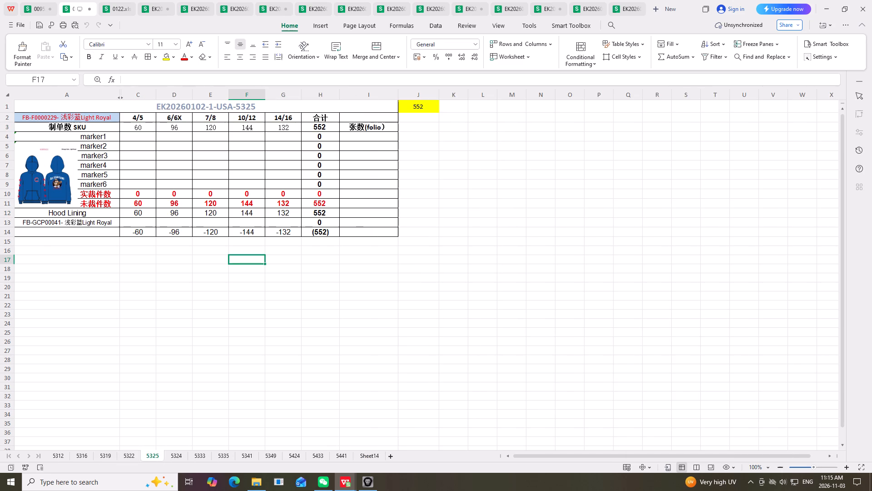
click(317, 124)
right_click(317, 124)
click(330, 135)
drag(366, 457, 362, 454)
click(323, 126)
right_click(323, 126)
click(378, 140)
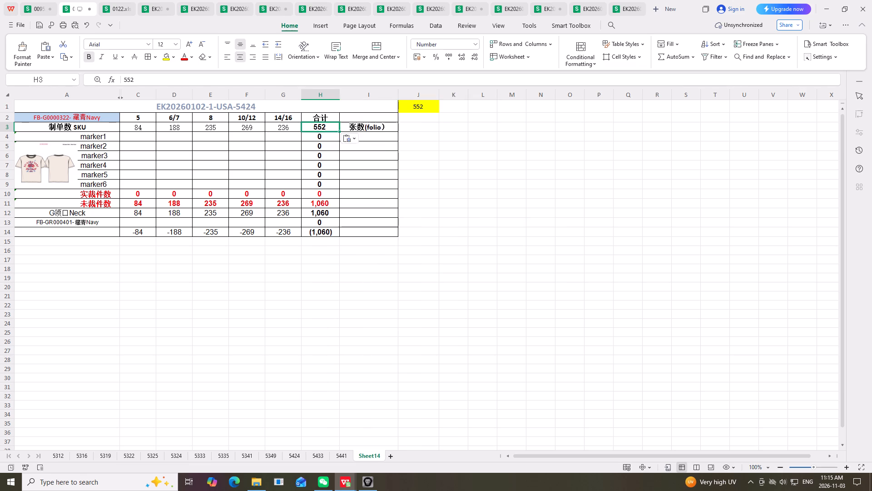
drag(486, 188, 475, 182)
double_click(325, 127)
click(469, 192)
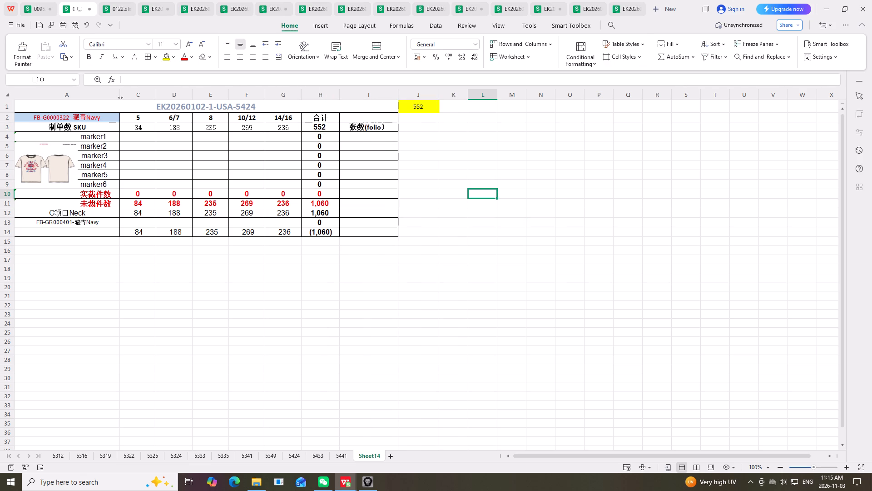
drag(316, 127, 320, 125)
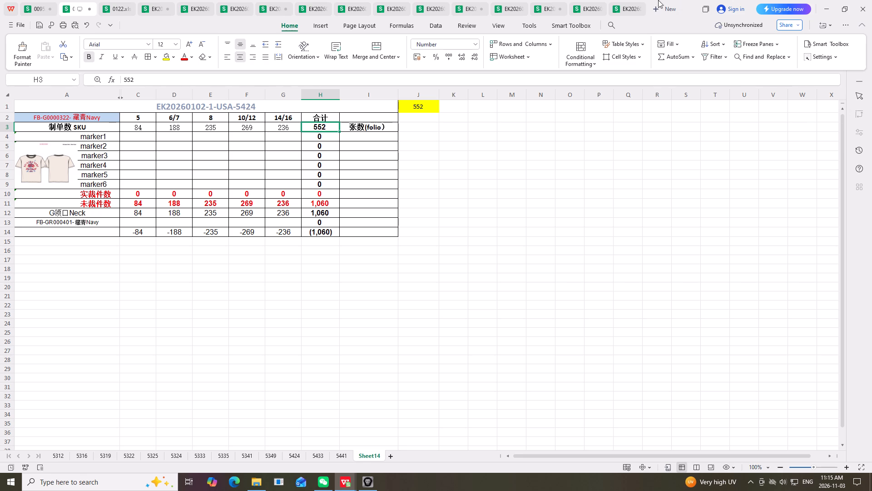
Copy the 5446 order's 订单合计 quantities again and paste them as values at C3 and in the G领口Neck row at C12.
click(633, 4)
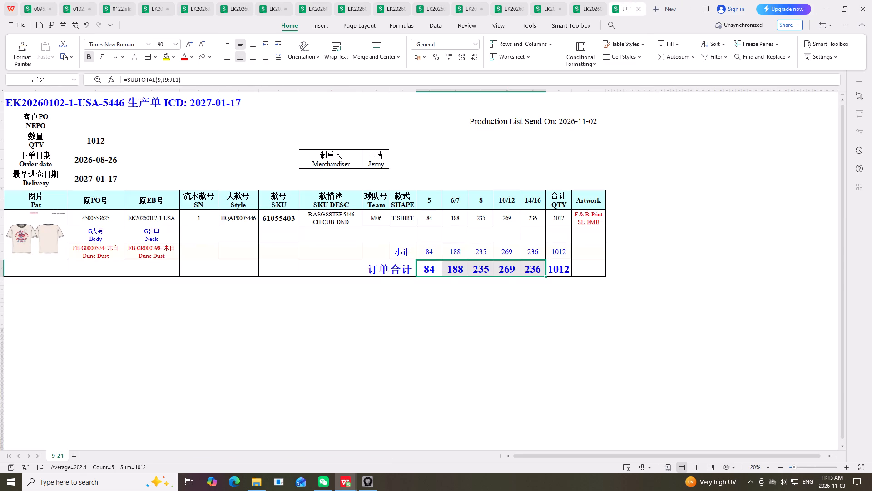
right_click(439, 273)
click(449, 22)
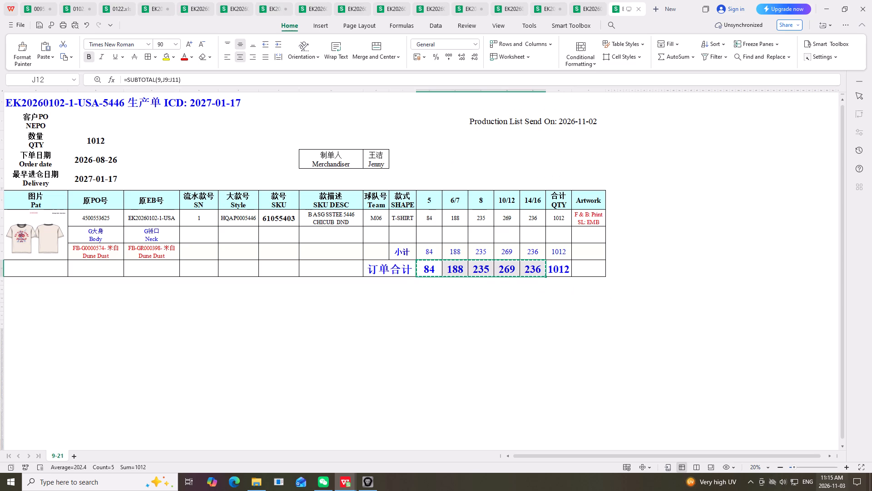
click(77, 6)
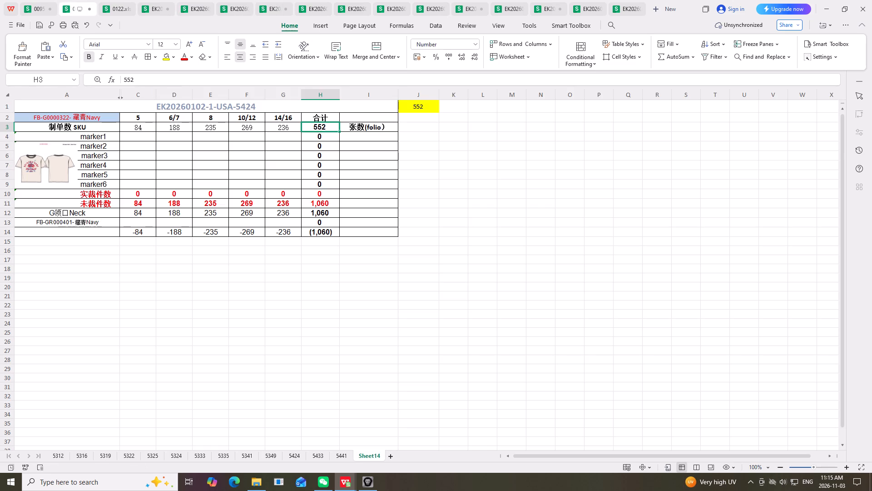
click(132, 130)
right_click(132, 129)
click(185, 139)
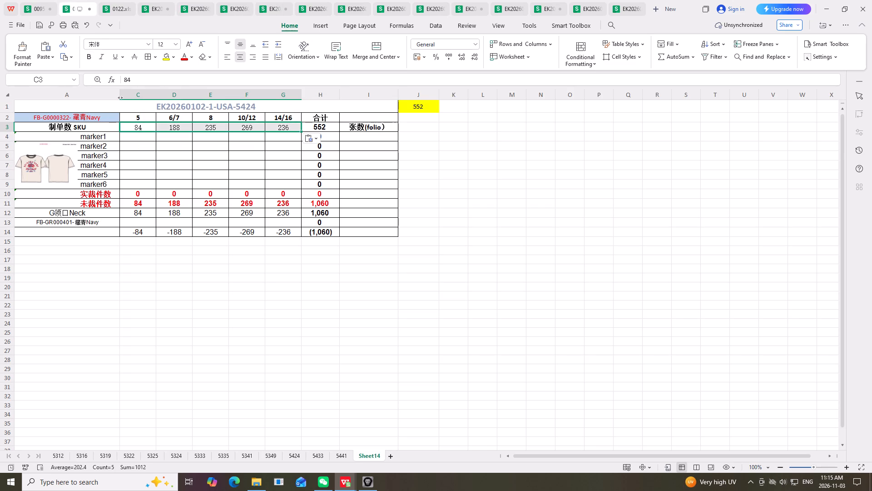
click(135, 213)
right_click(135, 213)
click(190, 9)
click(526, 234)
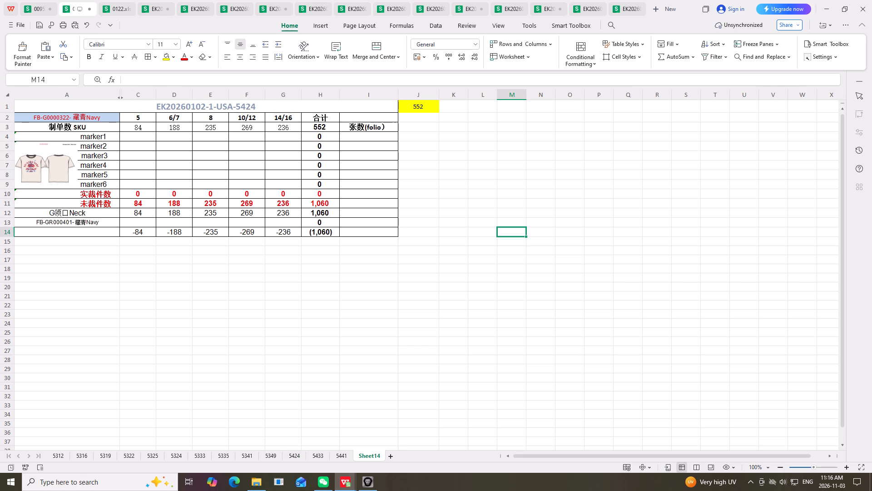
Copy block C2:H14 from sheet 5324 and paste it into Sheet14 at C2, first as values and again with its formulas.
click(304, 370)
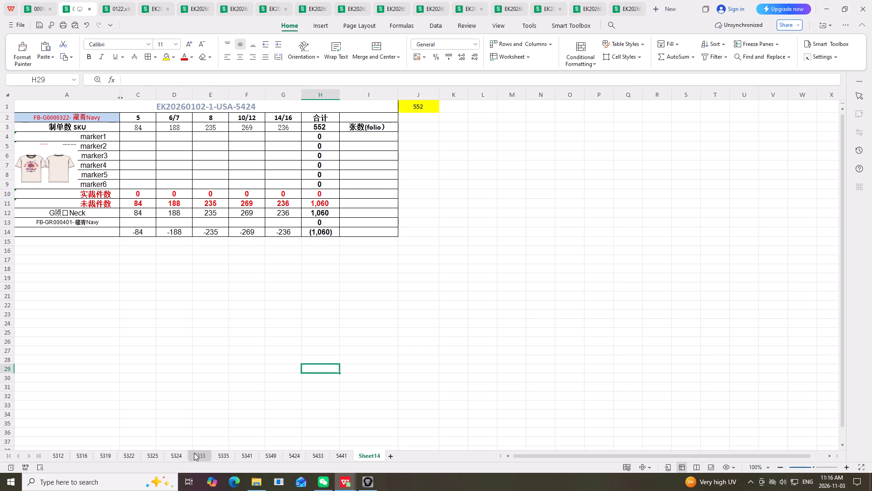
click(202, 456)
click(178, 456)
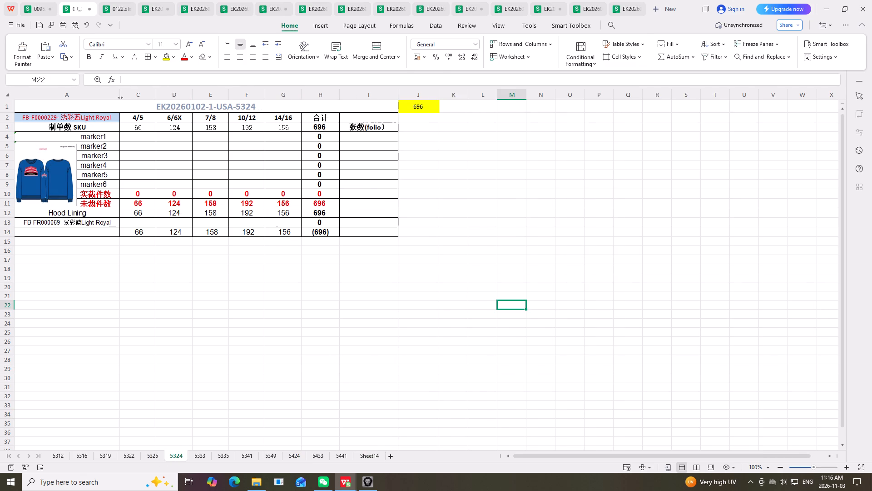
drag(137, 118, 248, 138)
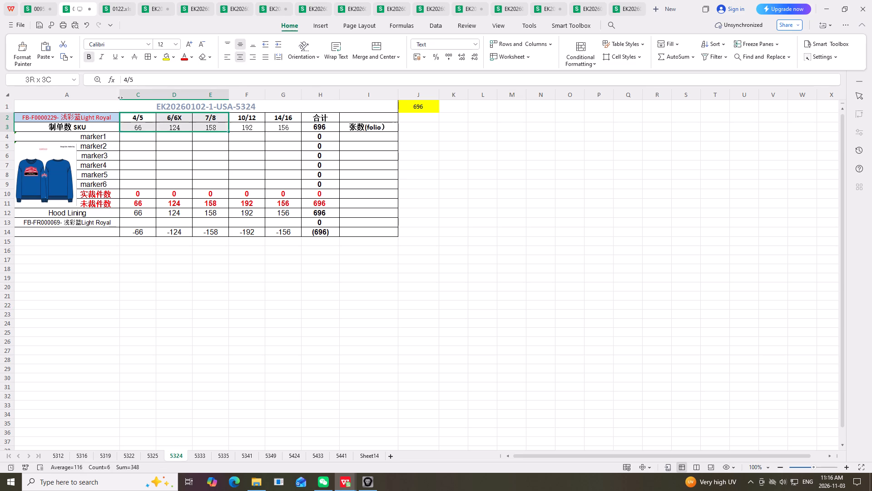
drag(248, 138, 317, 231)
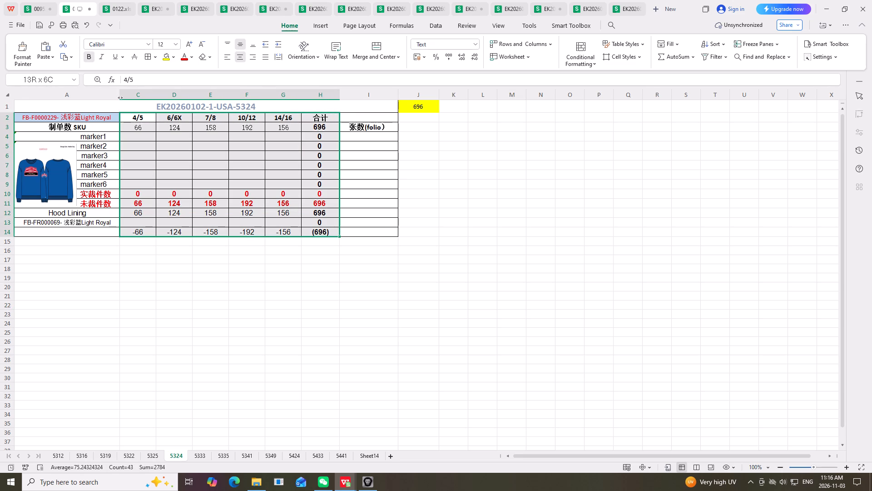
right_click(317, 231)
click(329, 14)
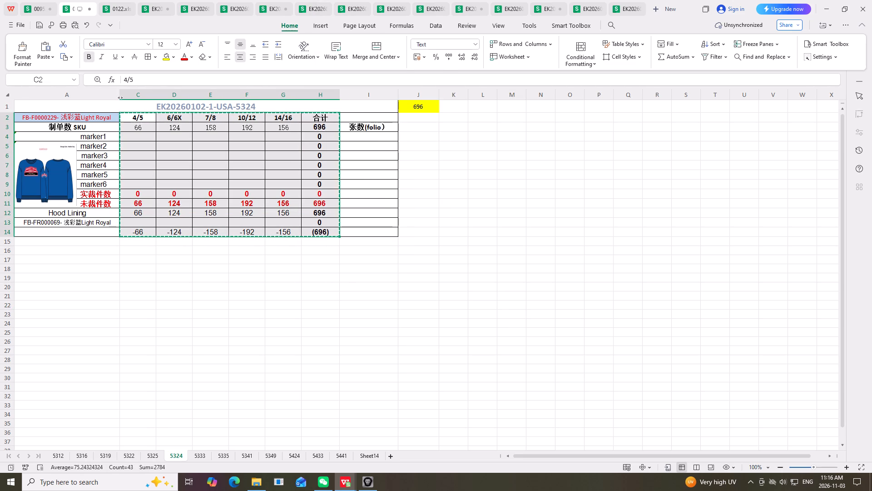
click(374, 456)
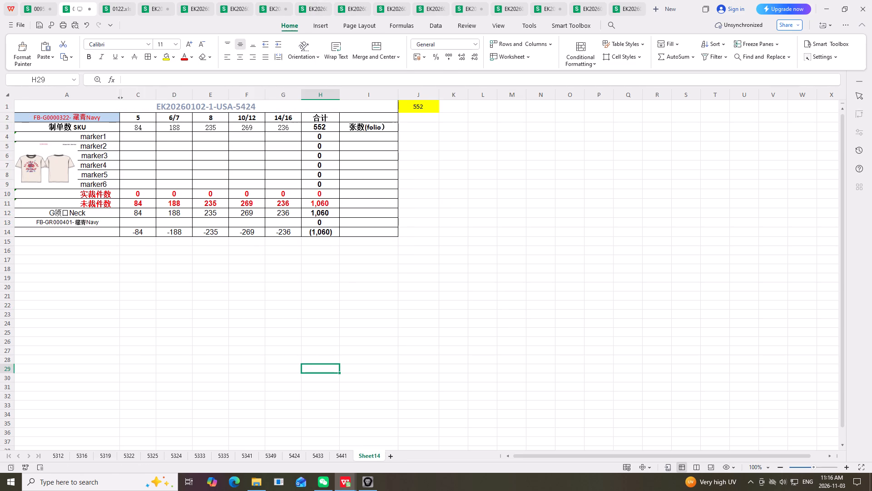
click(142, 118)
right_click(142, 118)
click(202, 129)
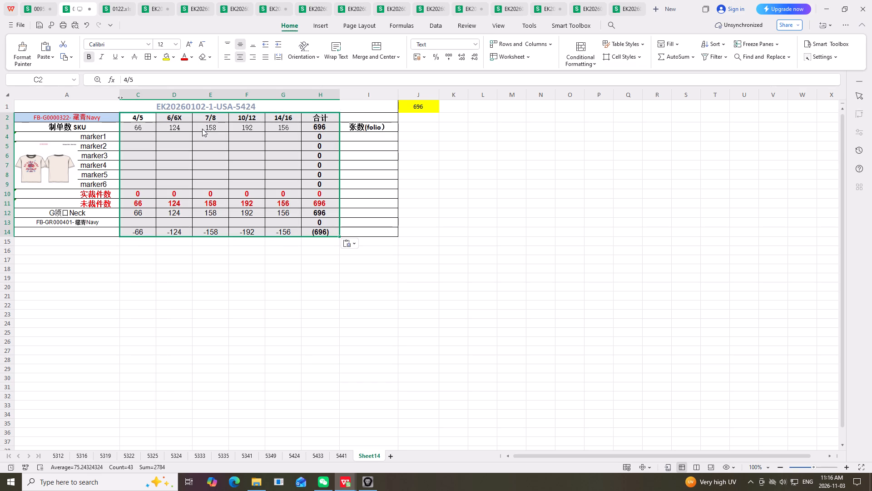
click(134, 116)
right_click(134, 116)
click(175, 127)
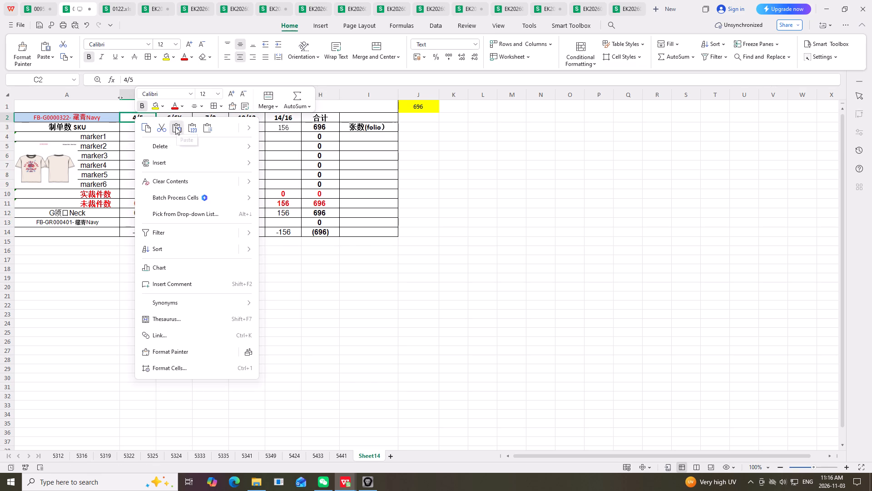
click(502, 200)
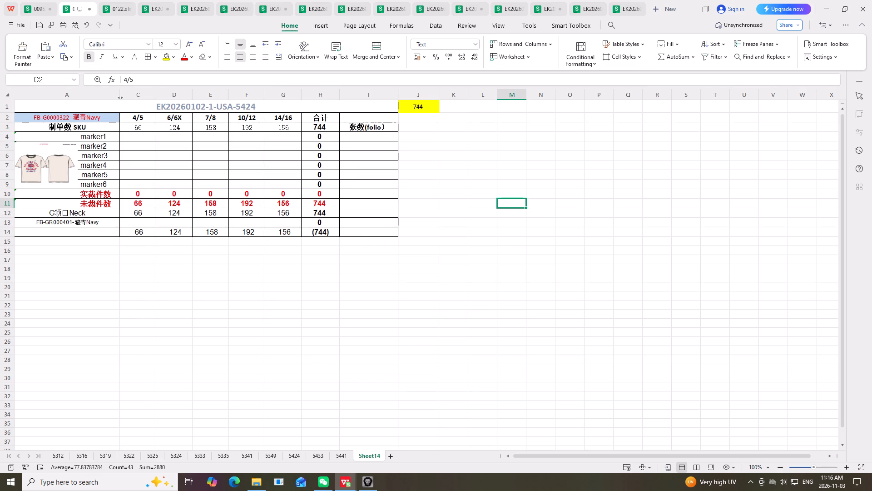
Copy the size headings 5, 6/7, 8, 10/12 and 14/16 from the 5446 order and paste them as values at C2 of Sheet14.
click(626, 11)
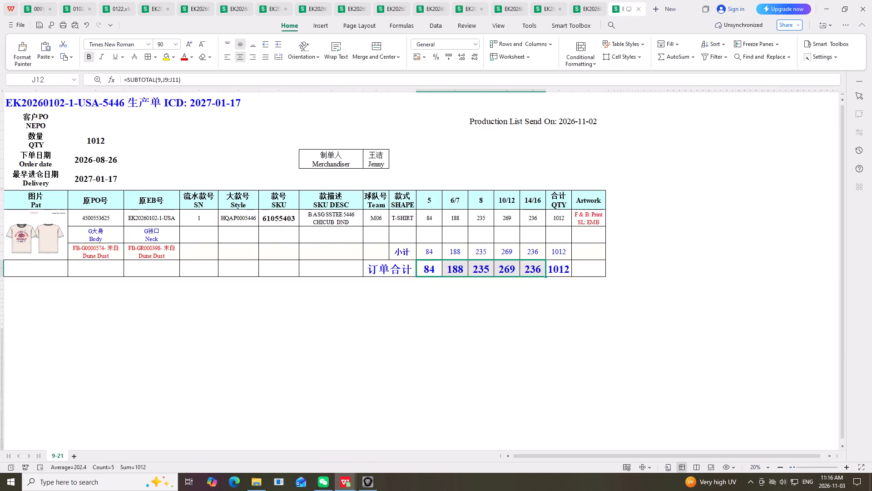
drag(434, 202, 532, 205)
right_click(532, 205)
drag(542, 214, 537, 215)
click(81, 10)
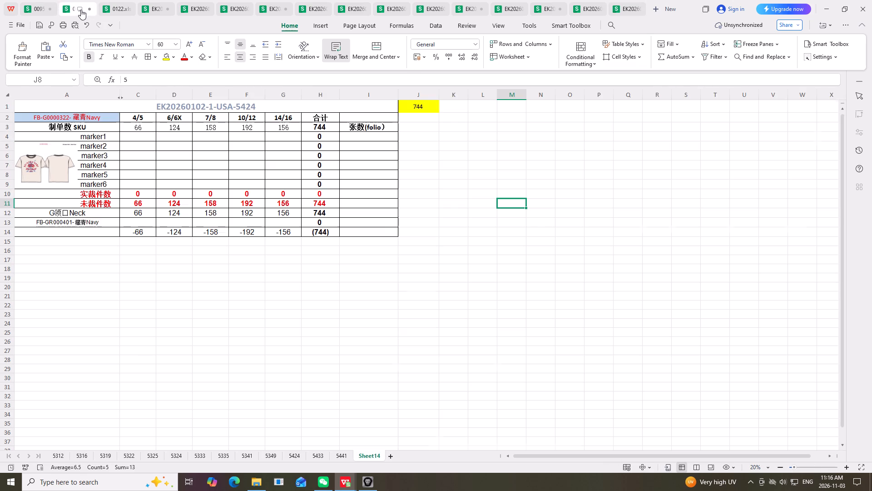
click(148, 119)
right_drag(148, 119, 154, 120)
click(203, 130)
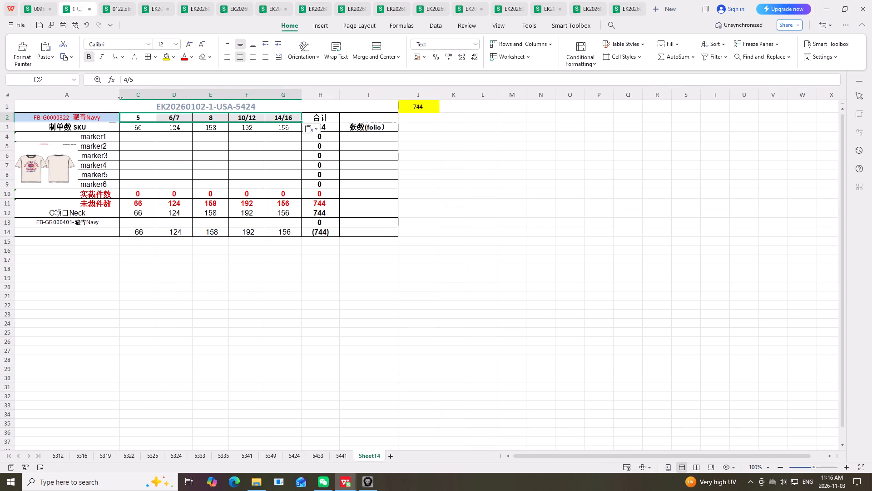
Copy the 5446 order's 订单合计 quantities 84, 188, 235, 269 and 236 and paste them as values at C3 and C12 of Sheet14.
click(624, 6)
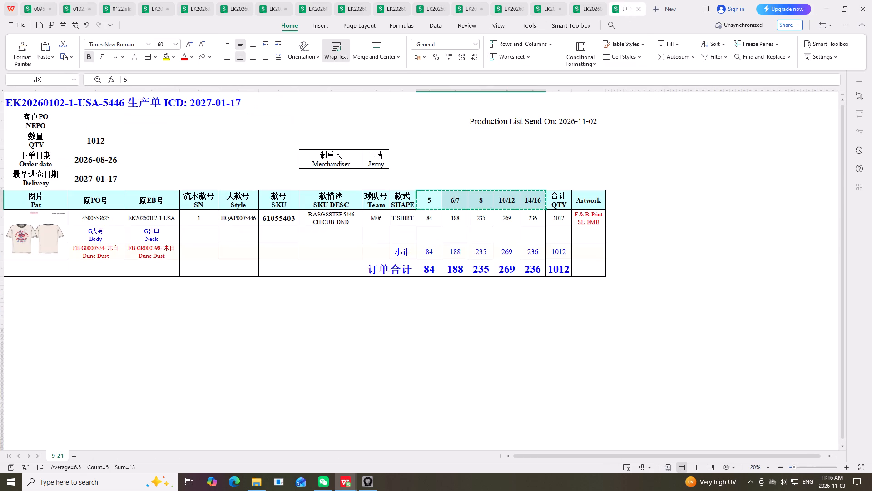
drag(434, 271, 528, 271)
right_click(528, 272)
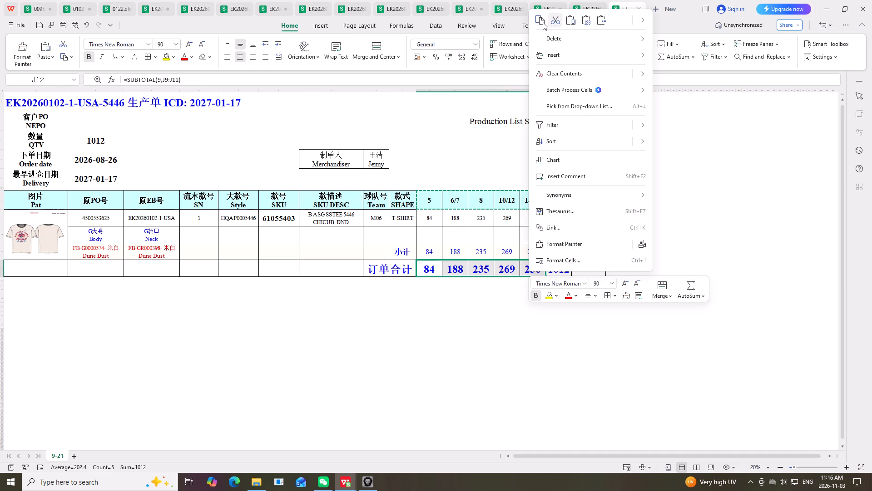
click(542, 20)
click(73, 7)
click(135, 124)
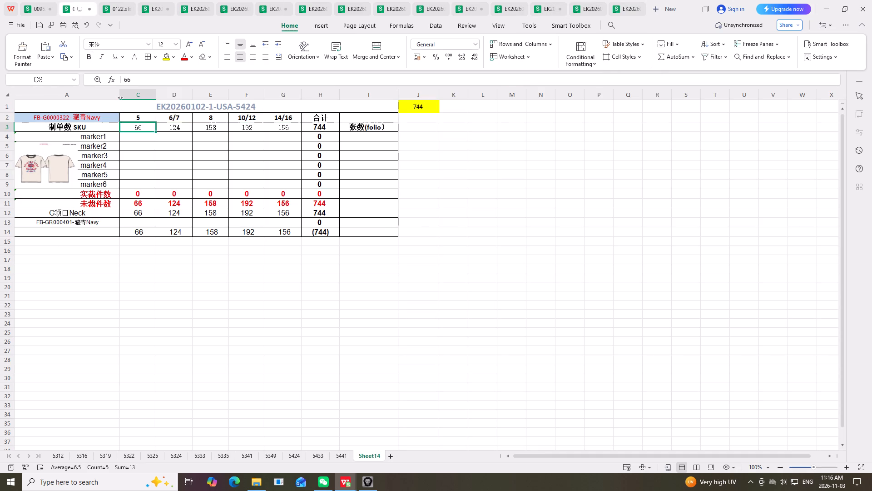
right_click(135, 124)
click(193, 138)
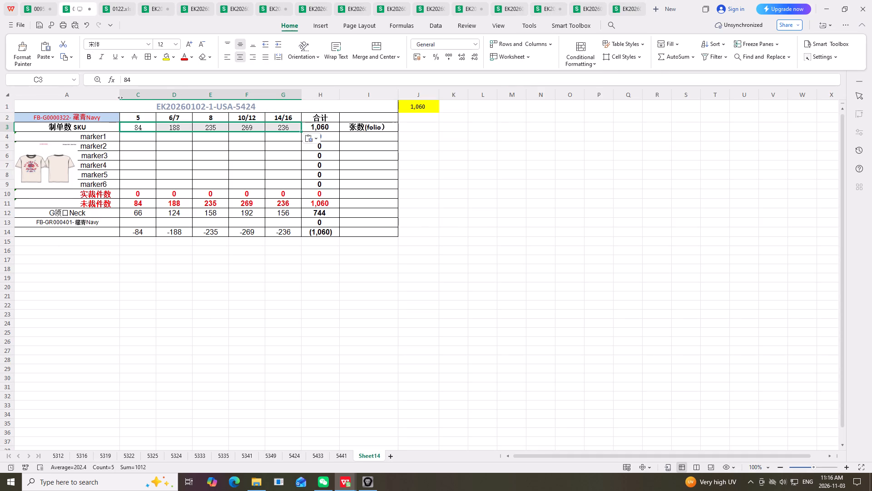
click(142, 214)
right_click(143, 214)
click(203, 12)
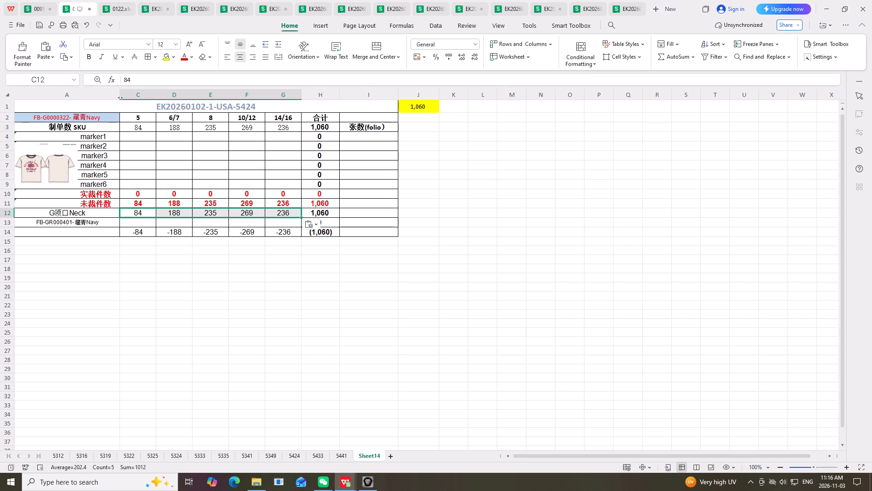
click(477, 194)
Compare Sheet14 with the 5446 order and inspect column C and the formula in total cell H3.
click(629, 4)
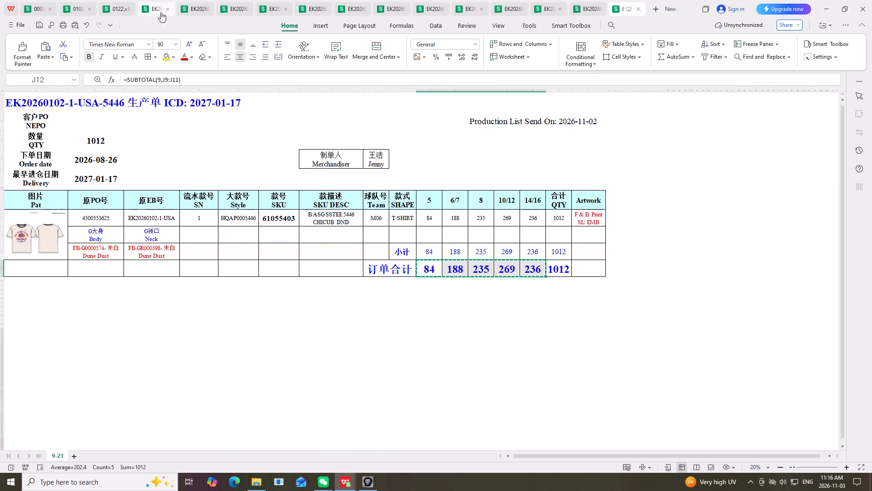
click(81, 7)
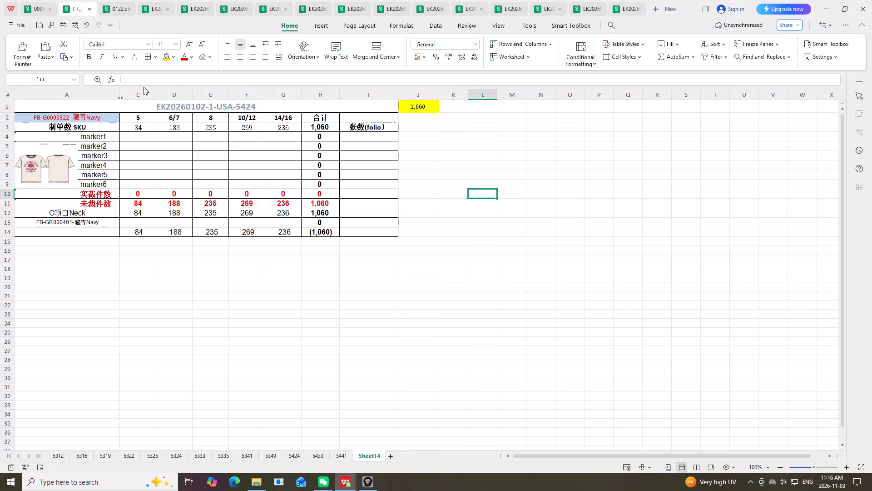
click(146, 91)
right_click(146, 91)
click(188, 151)
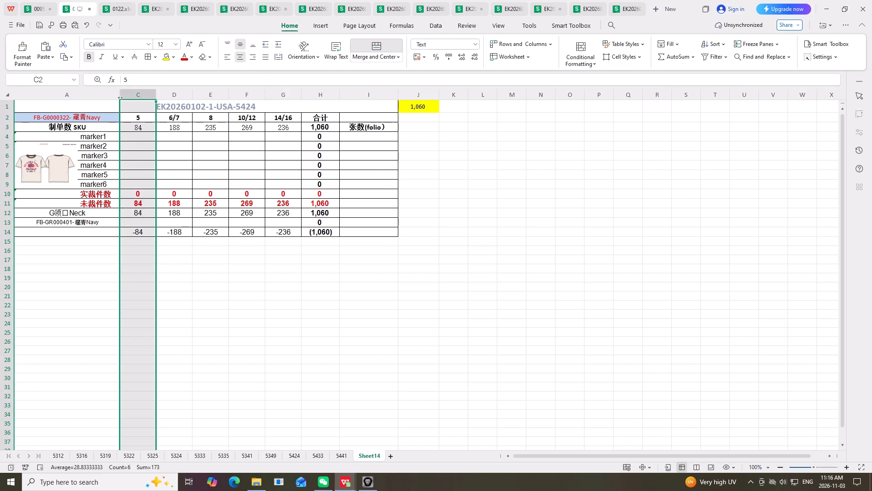
right_click(140, 156)
click(509, 249)
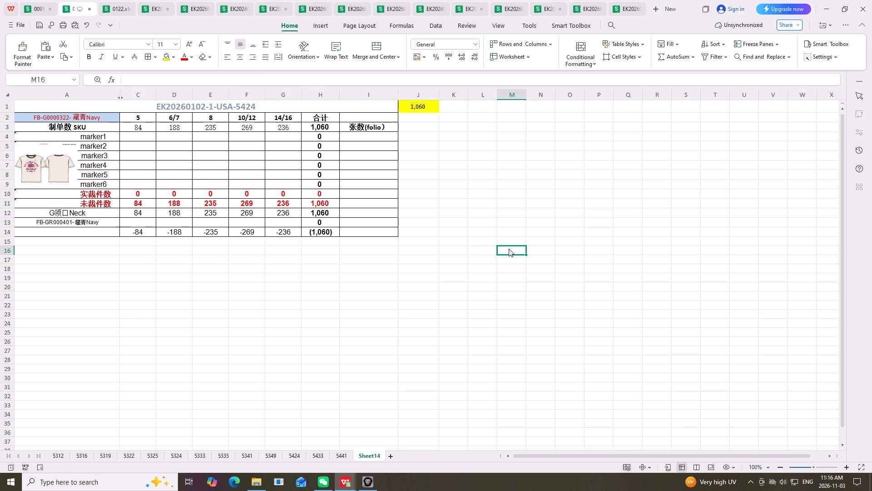
double_click(312, 130)
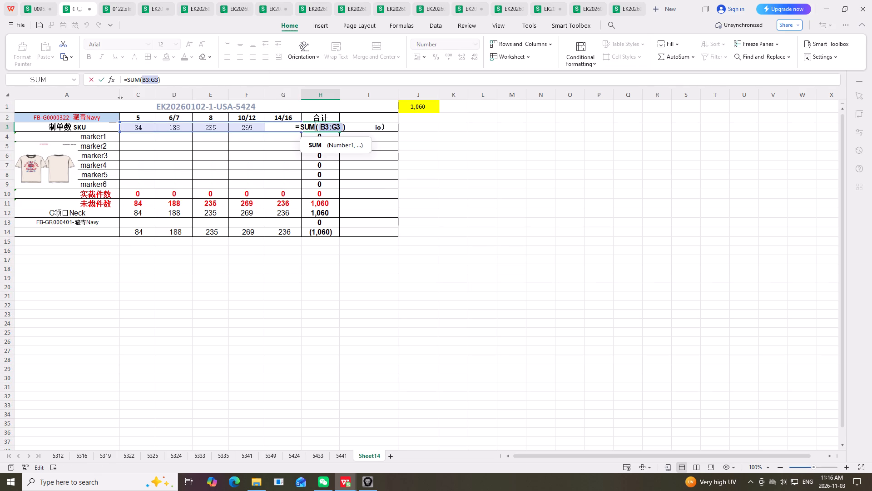
click(280, 149)
click(327, 128)
double_click(327, 128)
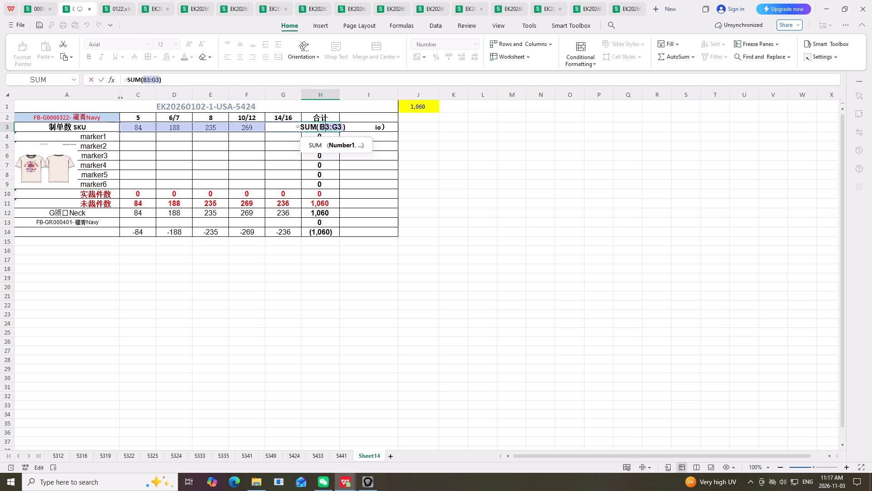
click(541, 214)
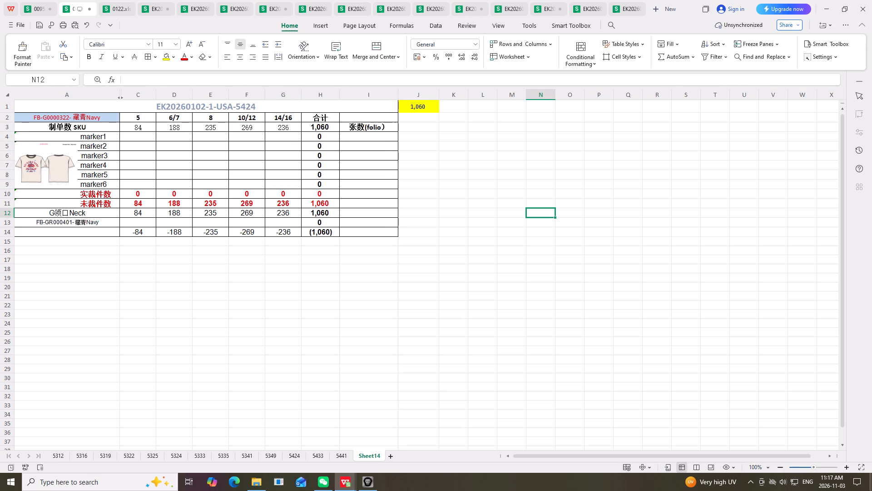
Check the 5446 order's 合计 quantity against the sum of its T-SHIRT row's size quantities.
click(623, 8)
double_click(559, 223)
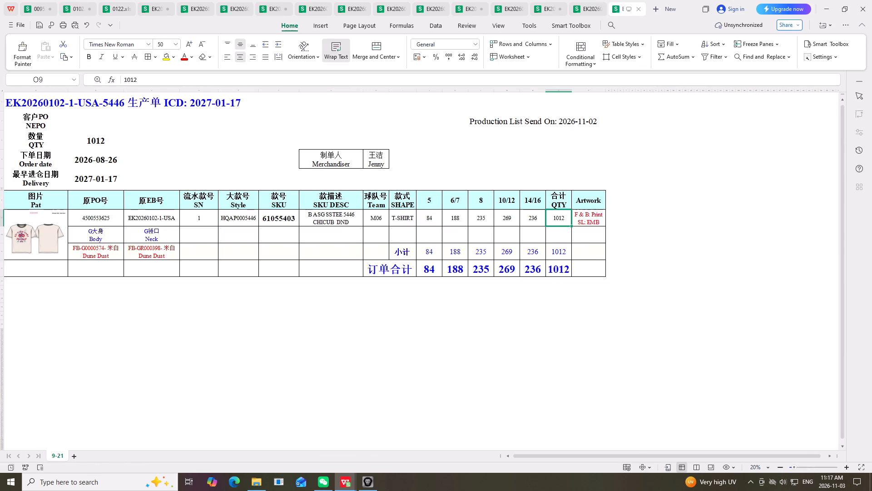
click(678, 252)
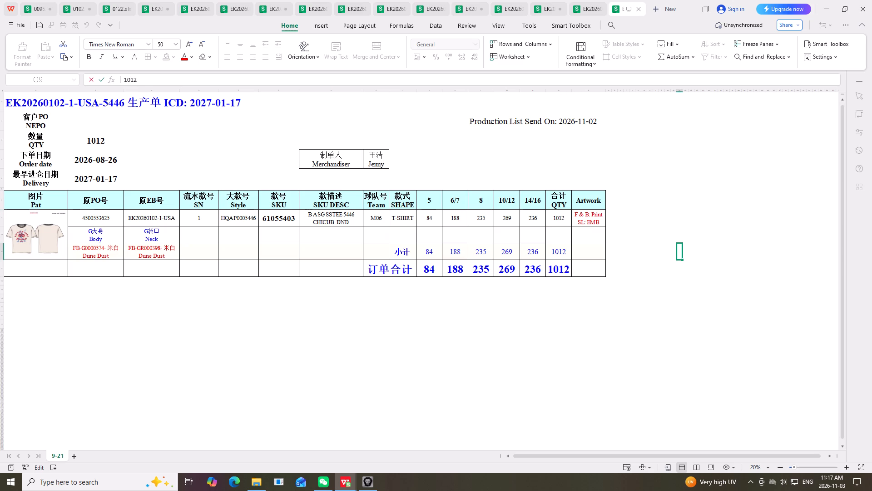
drag(430, 218, 536, 214)
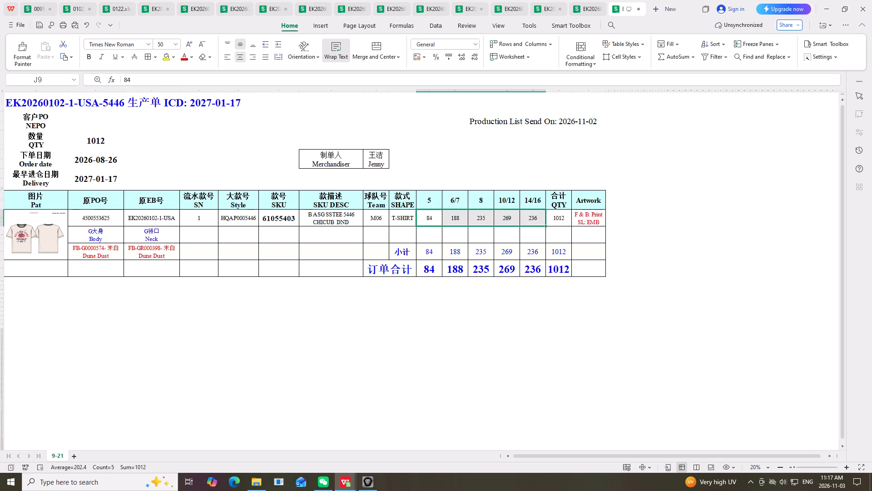
drag(470, 326, 474, 323)
Look through sheets 5335, 5333, 5324 and 5325, and check sheet 5325's H3 total formula and row 3 size quantities.
click(78, 6)
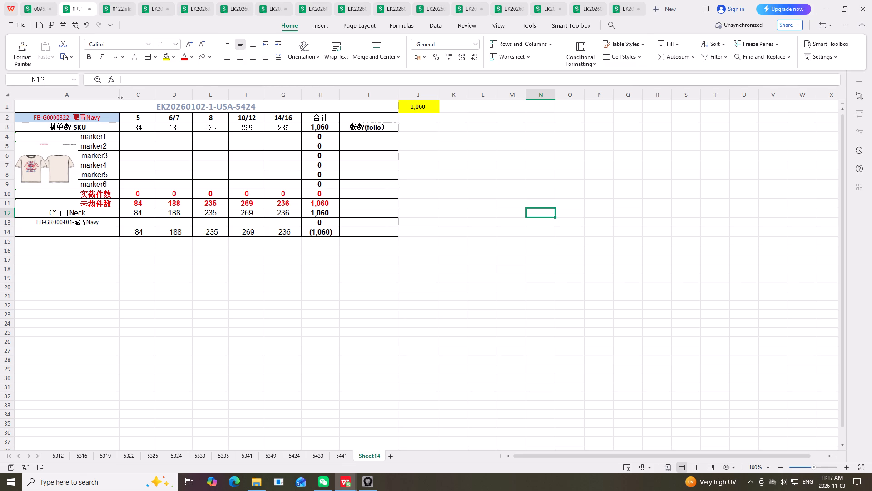
click(221, 456)
click(199, 457)
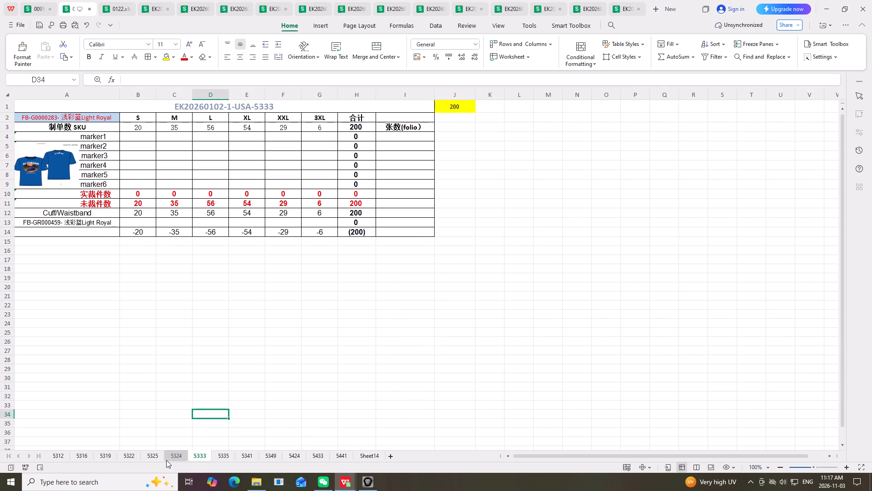
click(171, 456)
click(149, 457)
drag(212, 301, 209, 296)
click(317, 129)
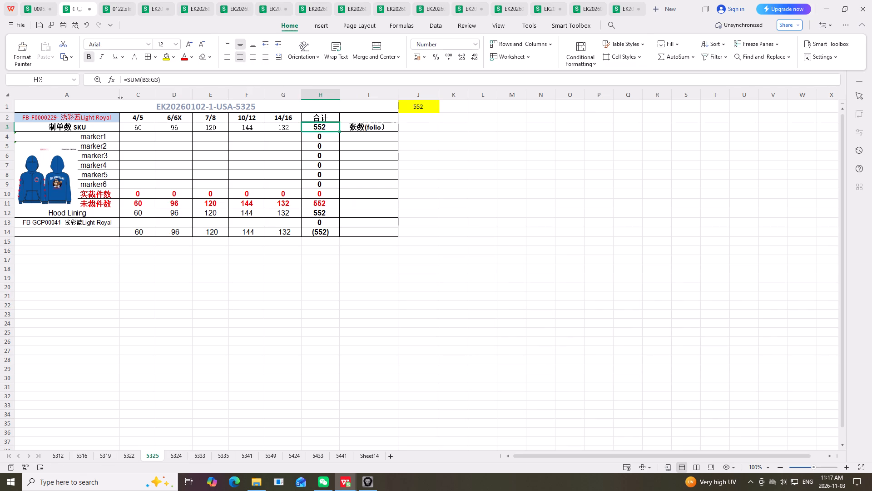
drag(138, 128, 279, 131)
click(276, 336)
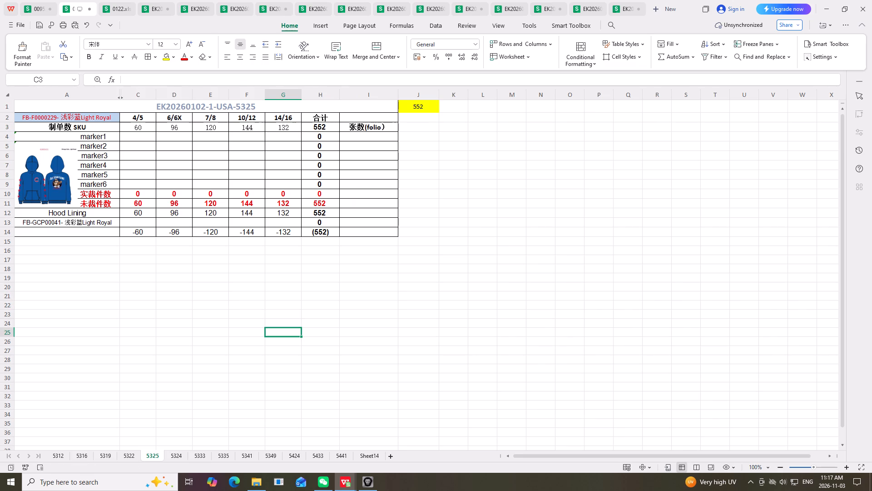
Copy the entire columns A to J from sheet 5325.
click(33, 104)
drag(222, 282, 215, 275)
drag(28, 90, 417, 188)
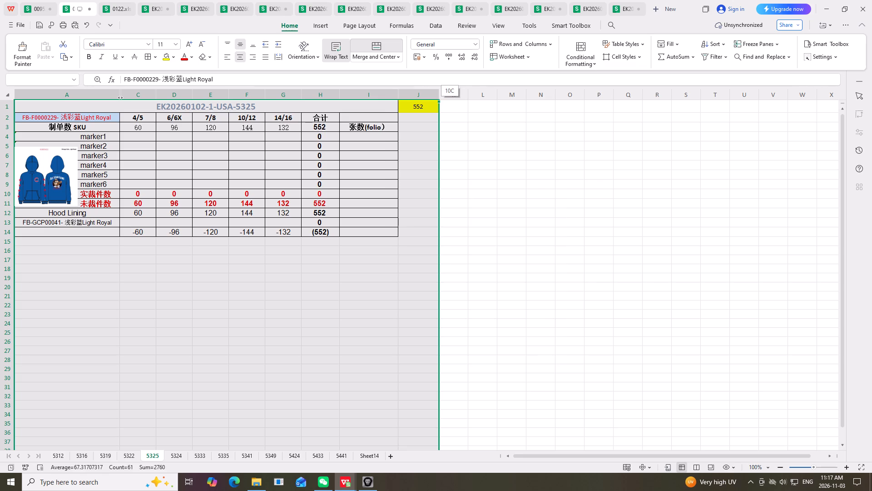
drag(417, 188, 418, 189)
right_click(418, 190)
click(426, 204)
Move the T-shirt picture on Sheet14 out of column A to the empty cells around columns S to U, beside rows 13 to 17.
click(367, 455)
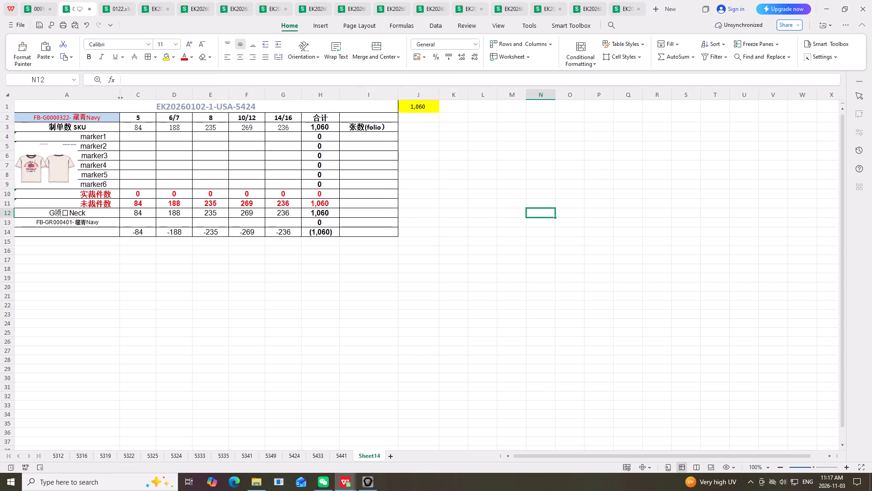
scroll(165, 294, up, 4)
drag(38, 165, 154, 411)
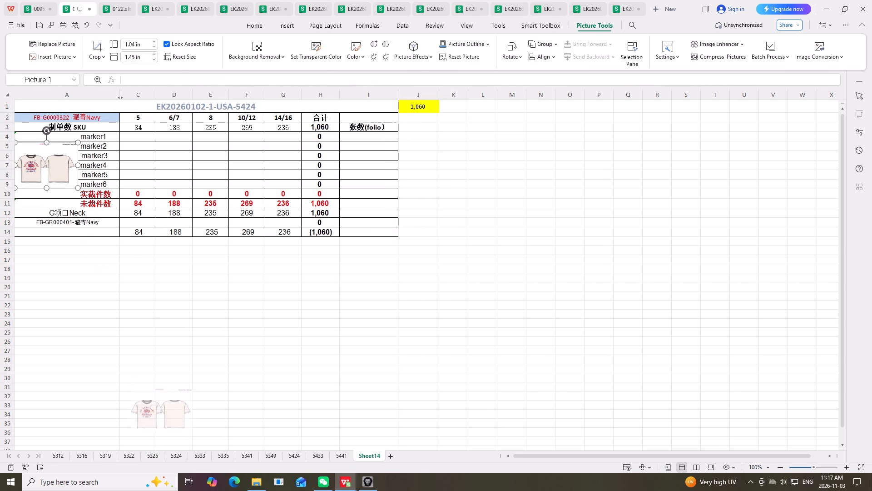
drag(154, 411, 715, 240)
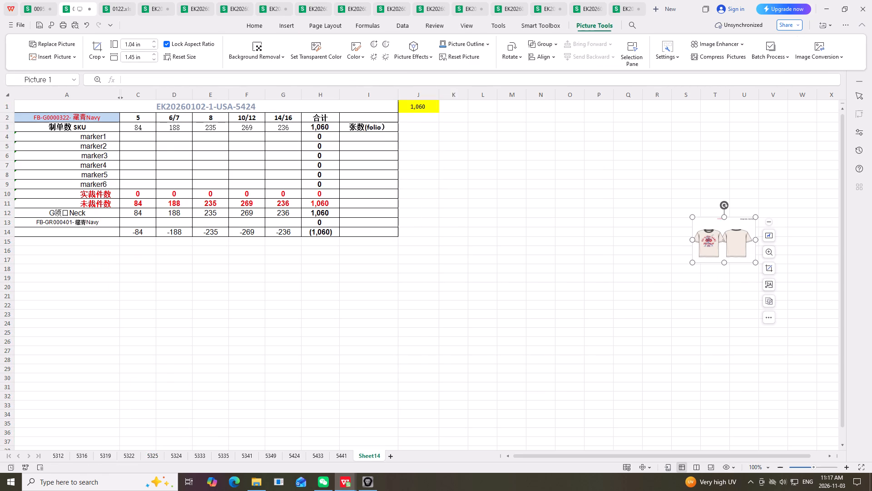
Paste the columns copied from sheet 5325 over Sheet14, starting at cell A1.
click(38, 106)
right_click(39, 106)
click(78, 117)
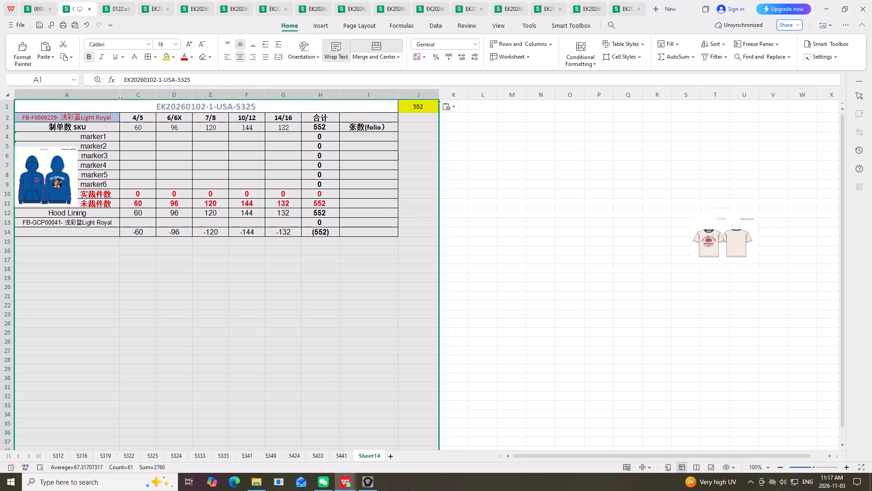
click(480, 250)
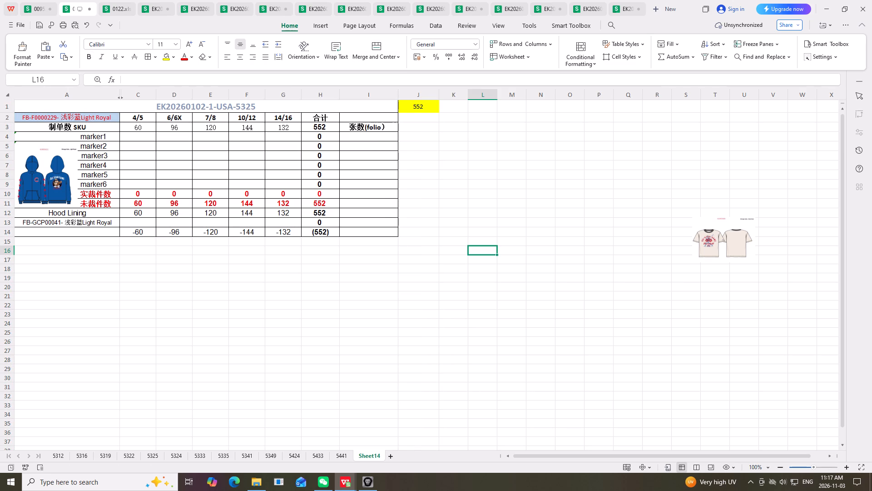
Delete the pasted blue hoodie picture and move the T-shirt picture into its place in column A beside the marker rows.
click(54, 183)
key(Delete)
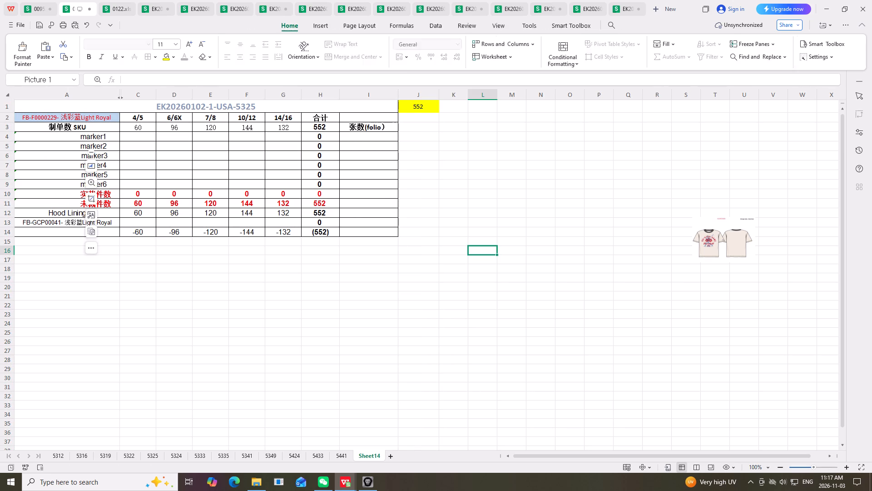
drag(734, 242, 58, 164)
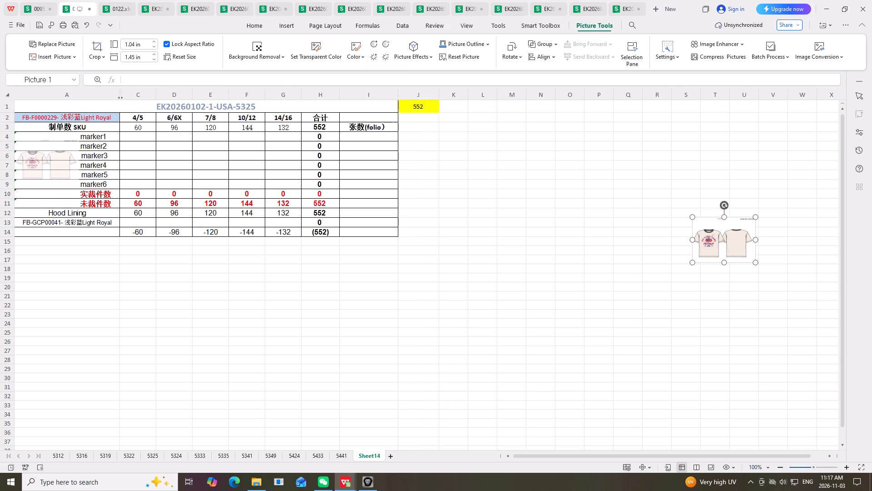
drag(58, 164, 54, 167)
click(200, 356)
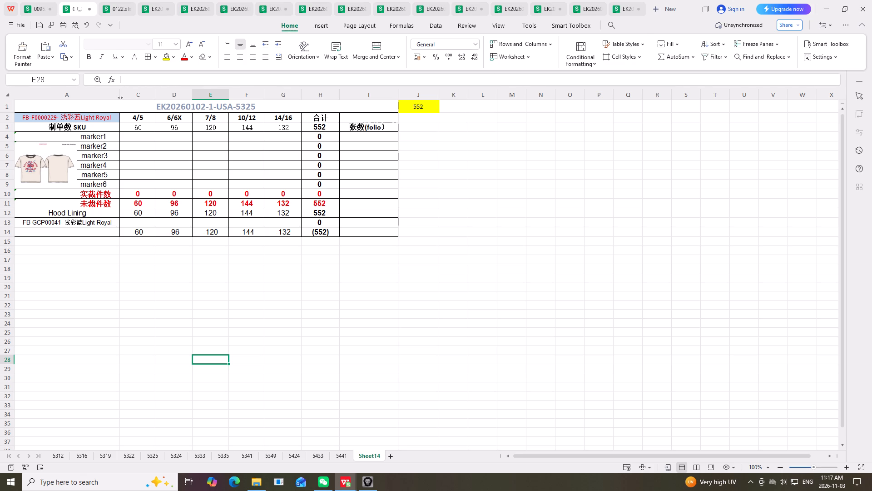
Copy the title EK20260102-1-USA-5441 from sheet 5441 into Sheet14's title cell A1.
click(346, 456)
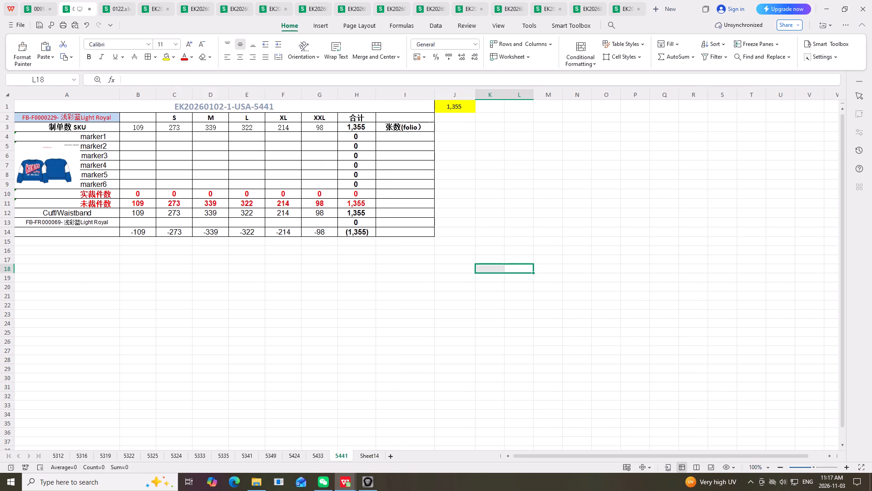
click(259, 104)
right_click(259, 104)
click(272, 115)
scroll(281, 270, up, 3)
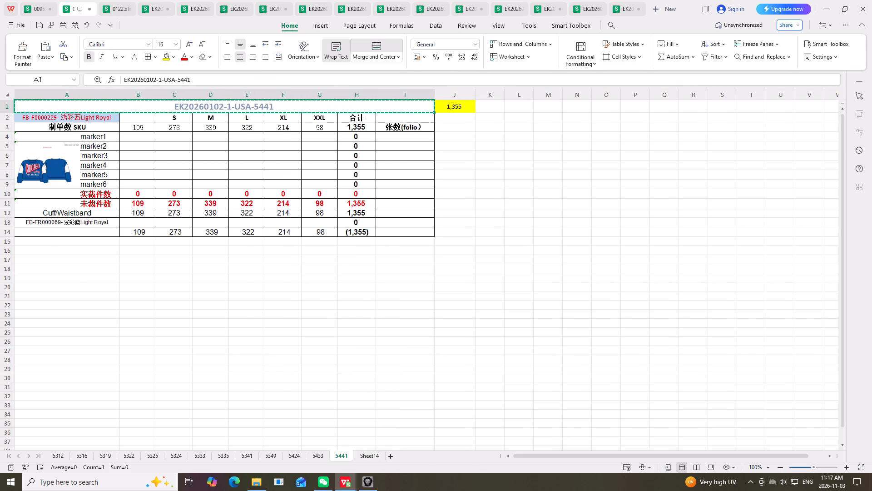
click(366, 457)
click(188, 105)
right_click(188, 105)
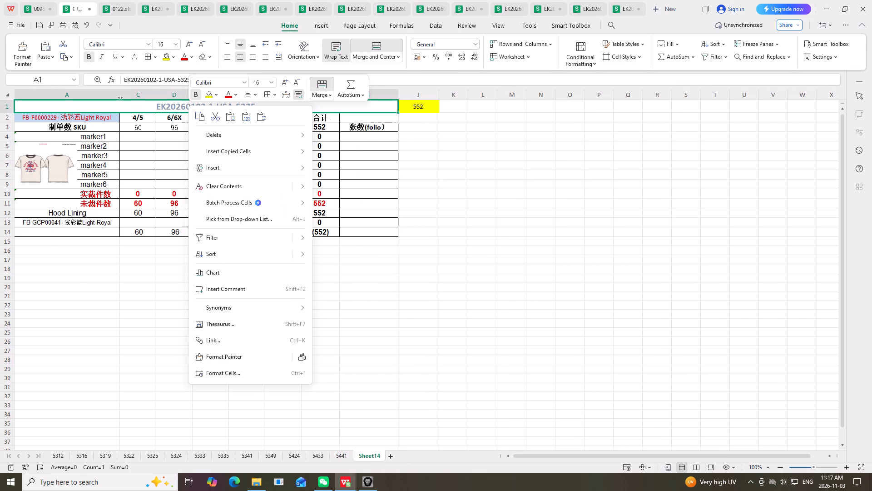
click(232, 116)
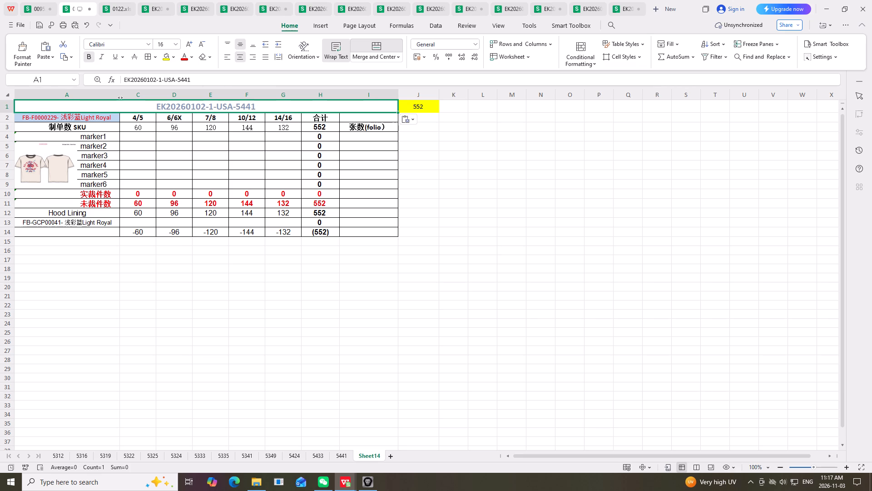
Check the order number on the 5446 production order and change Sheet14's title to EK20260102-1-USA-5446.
click(626, 6)
scroll(190, 206, up, 2)
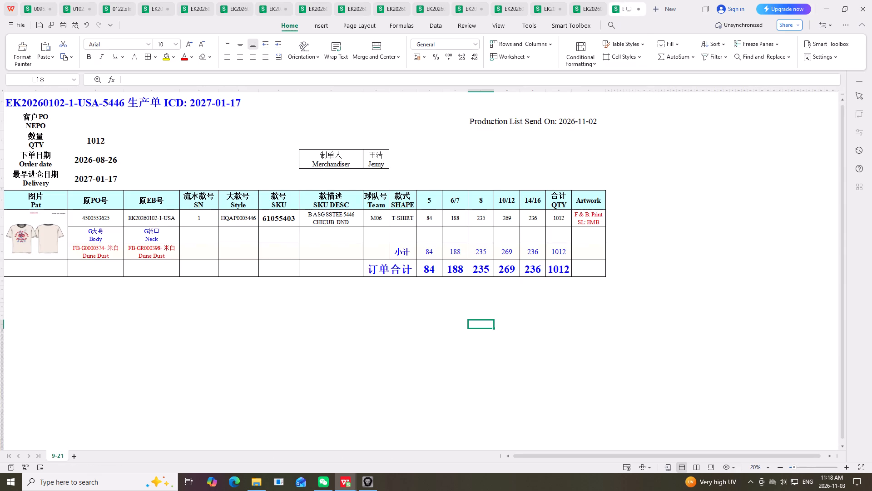
scroll(188, 203, up, 1)
click(588, 6)
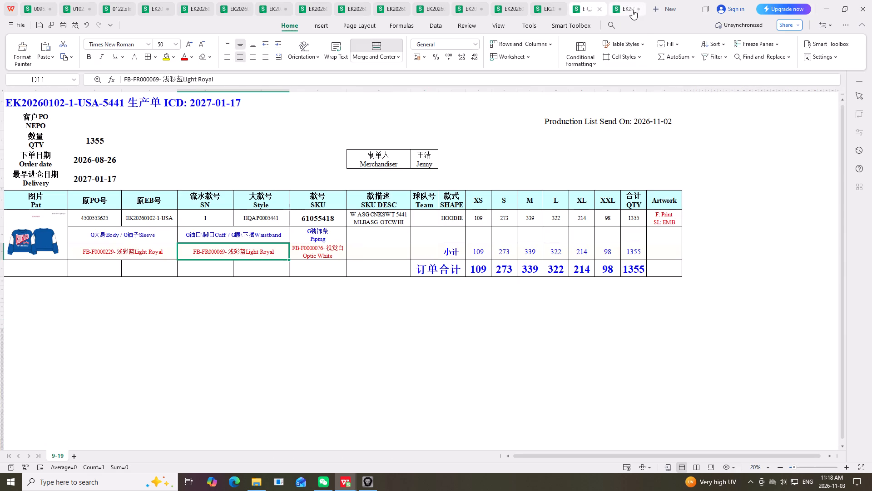
click(629, 9)
scroll(183, 92, up, 3)
click(80, 8)
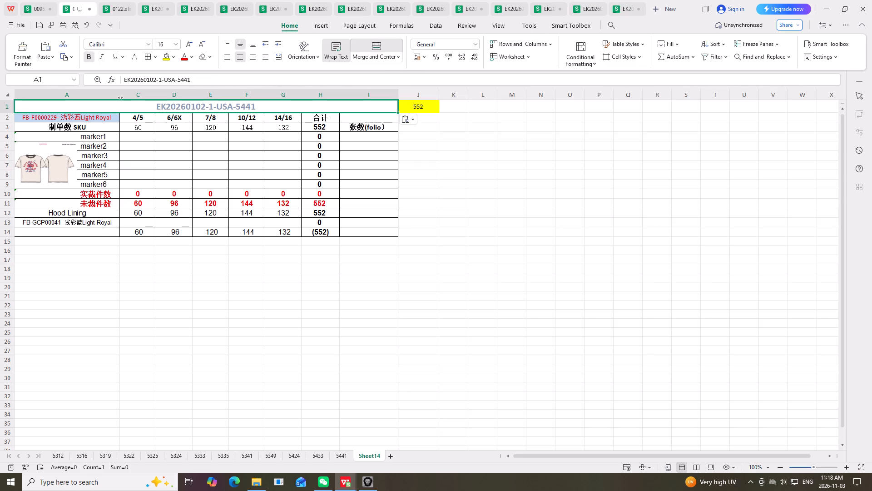
double_click(263, 109)
key(BackSpace)
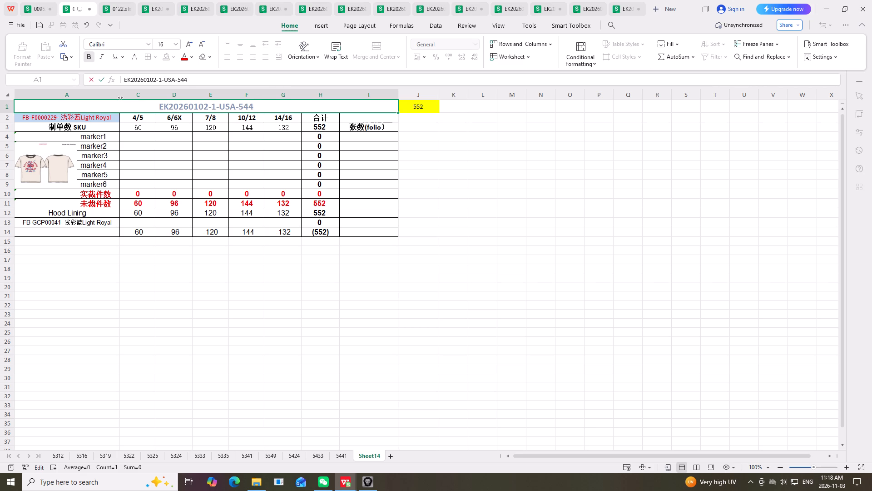
key(6)
scroll(353, 105, up, 1)
click(582, 274)
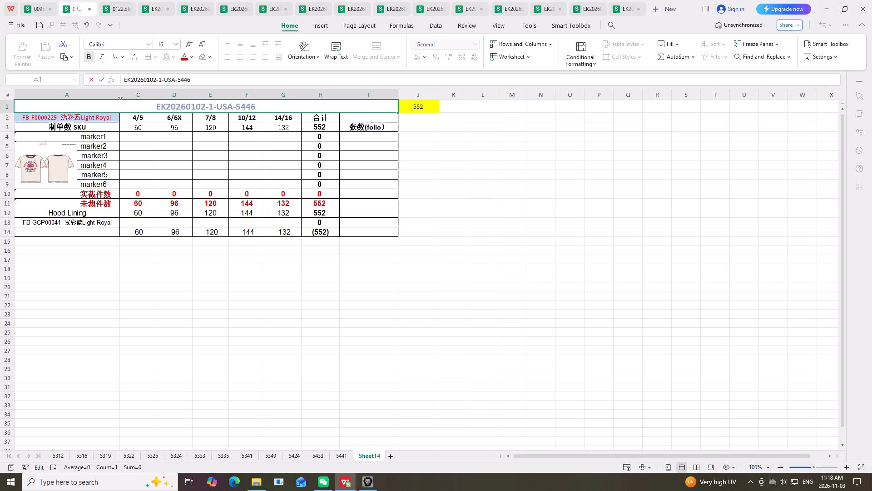
Copy the size headings 5, 6/7, 8, 10/12 and 14/16 from the 5446 order into Sheet14's row 2 from C2.
click(626, 7)
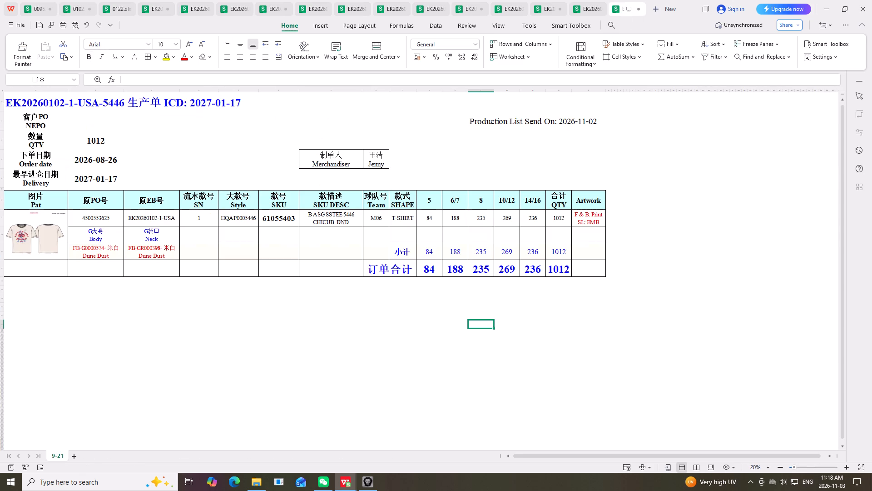
drag(430, 200, 527, 202)
right_click(527, 202)
click(542, 211)
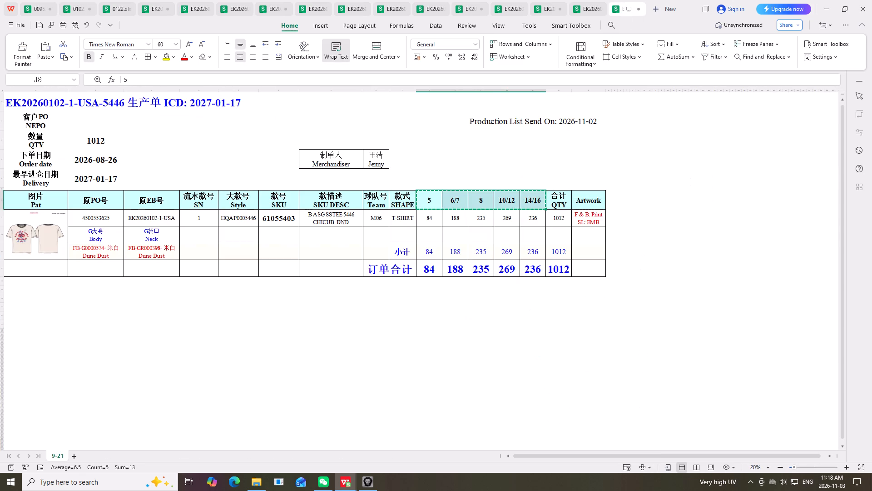
click(80, 11)
click(146, 115)
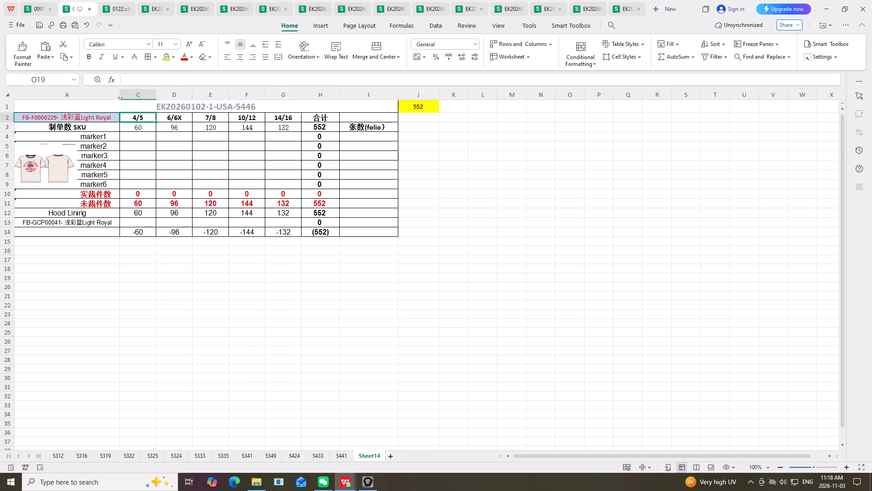
right_click(146, 115)
click(201, 126)
click(554, 217)
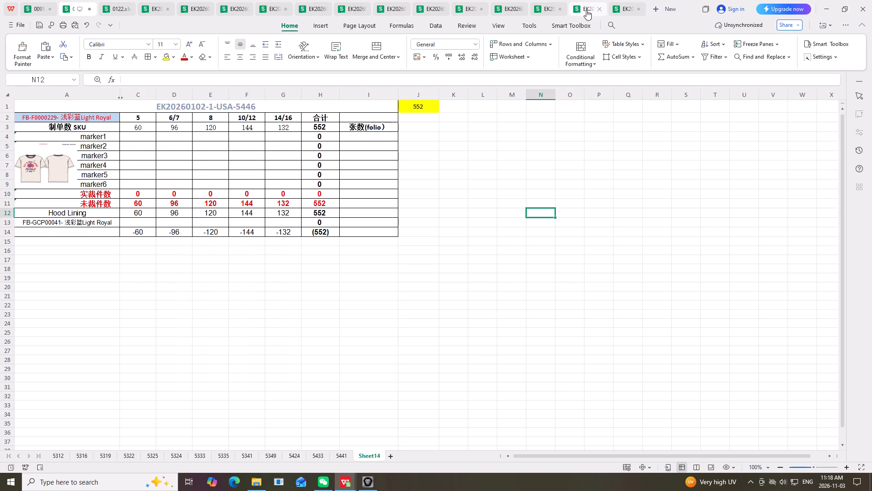
Copy the 5446 order's 订单合计 quantities 84, 188, 235, 269 and 236 as values into Sheet14's 制单数 SKU row.
click(631, 9)
drag(430, 268, 526, 269)
right_click(523, 271)
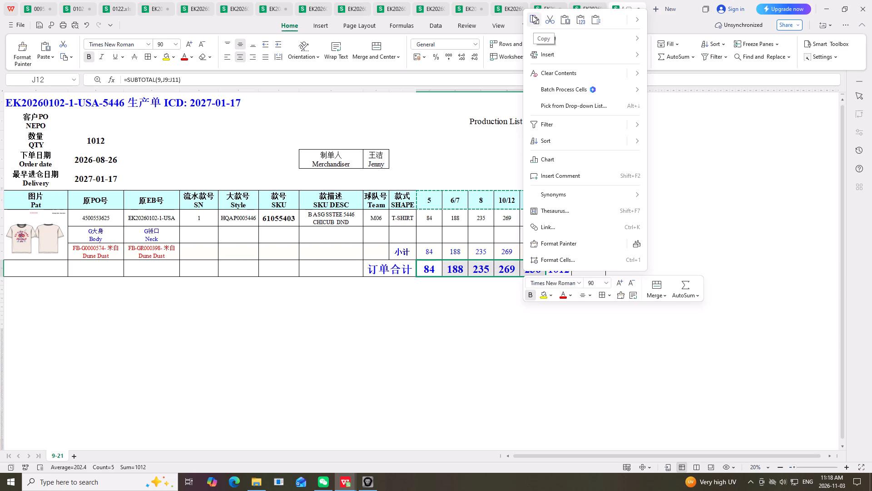
click(535, 18)
click(81, 7)
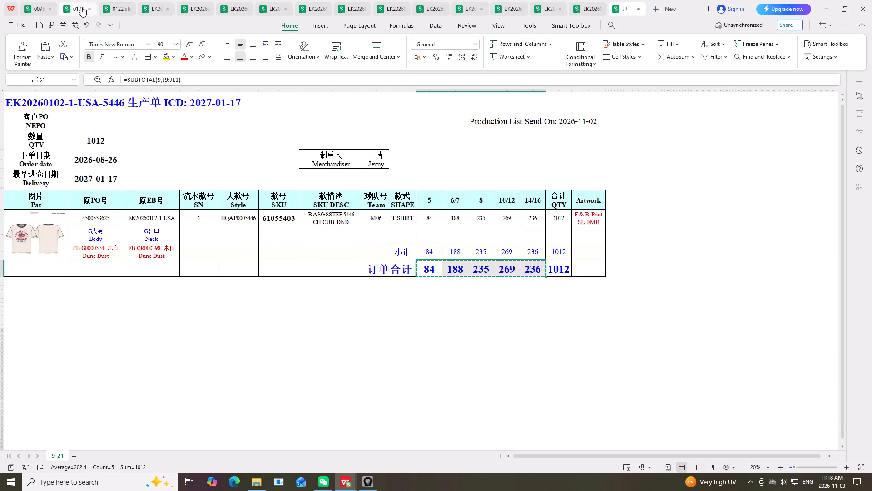
click(148, 126)
right_click(147, 127)
click(207, 141)
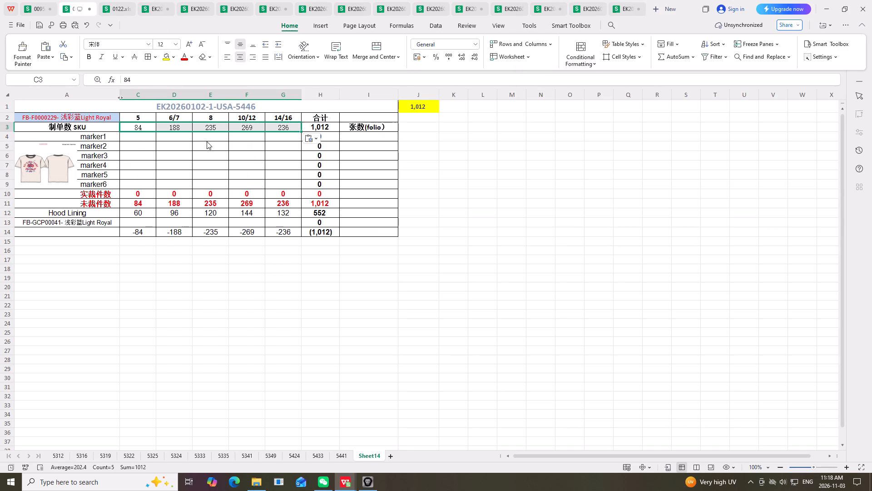
Paste the same size quantities as values into the Hood Lining row, starting at C12.
click(144, 211)
right_click(144, 211)
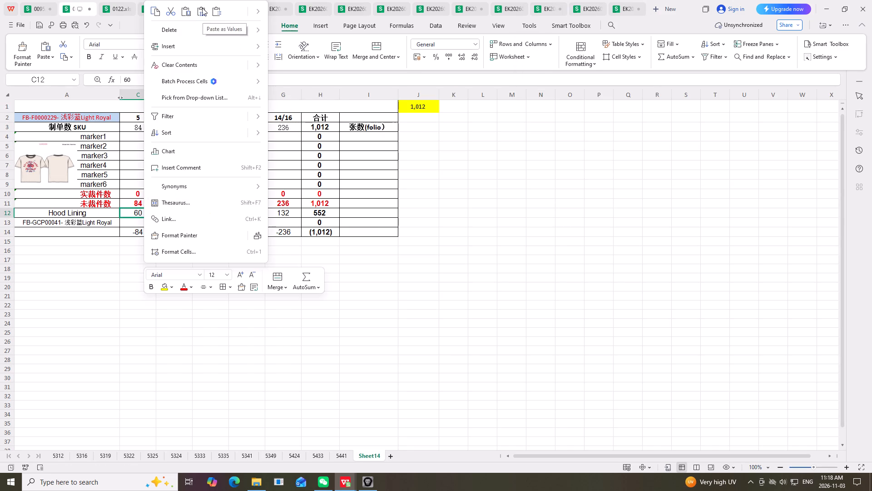
click(203, 11)
click(505, 239)
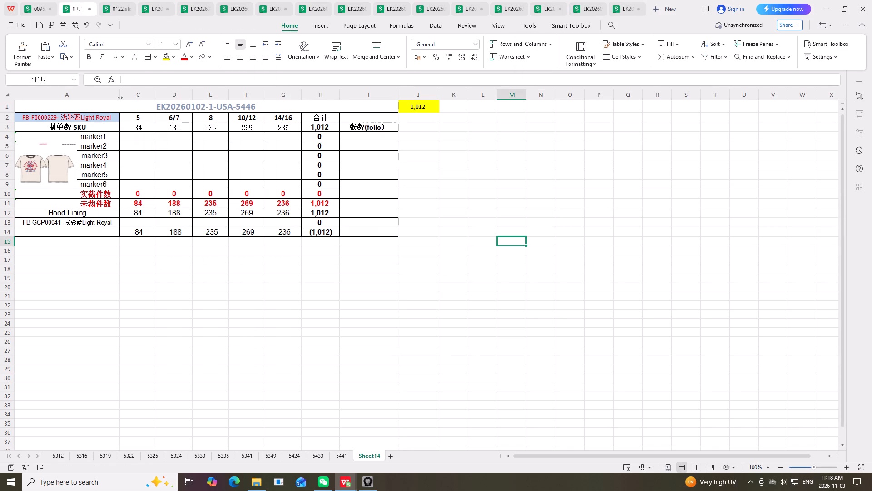
Copy the body fabric FB-G0000574- 米白Dune Dust from the 5446 order as a value into Sheet14's cell A2.
click(626, 9)
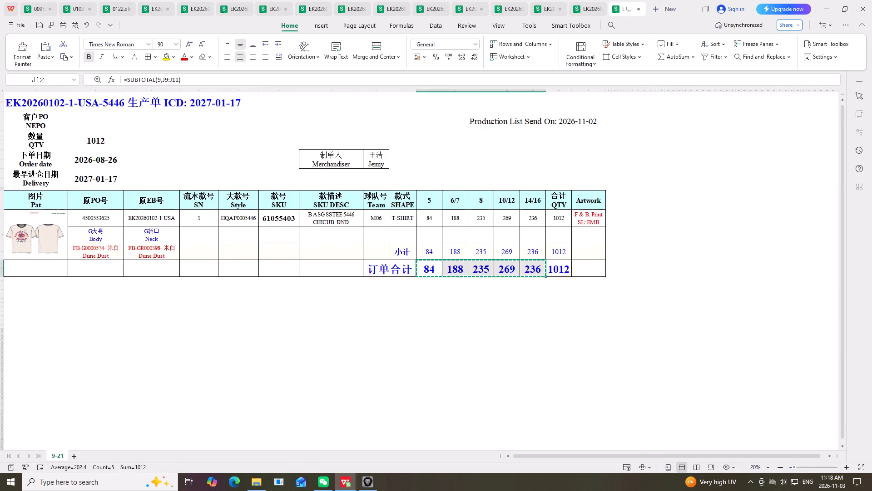
click(103, 251)
right_drag(103, 251, 114, 235)
click(117, 8)
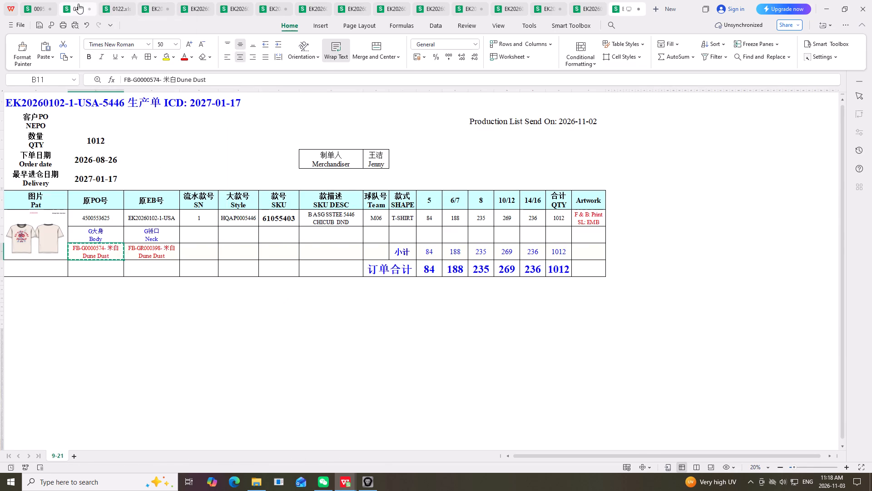
click(78, 4)
click(84, 121)
right_click(84, 117)
click(141, 130)
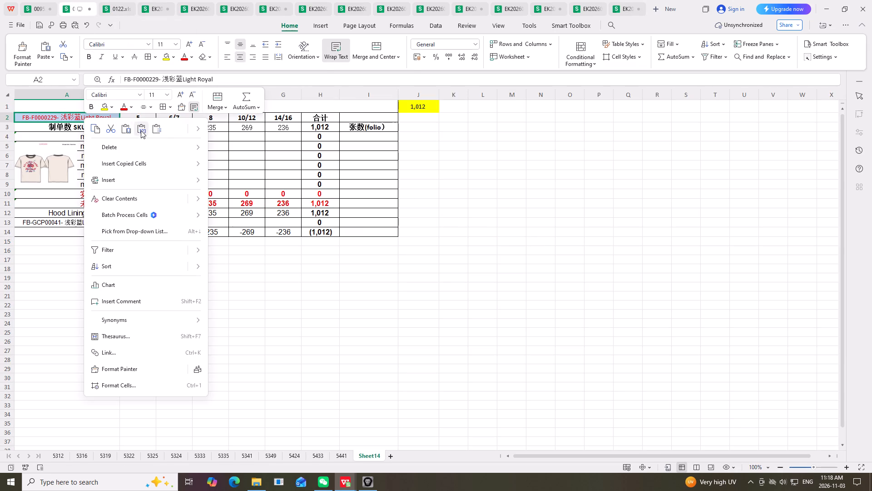
Copy the neck fabric FB-GR000398- 米白Dune Dust from the 5446 order as a value into Sheet14's cell A13.
click(624, 7)
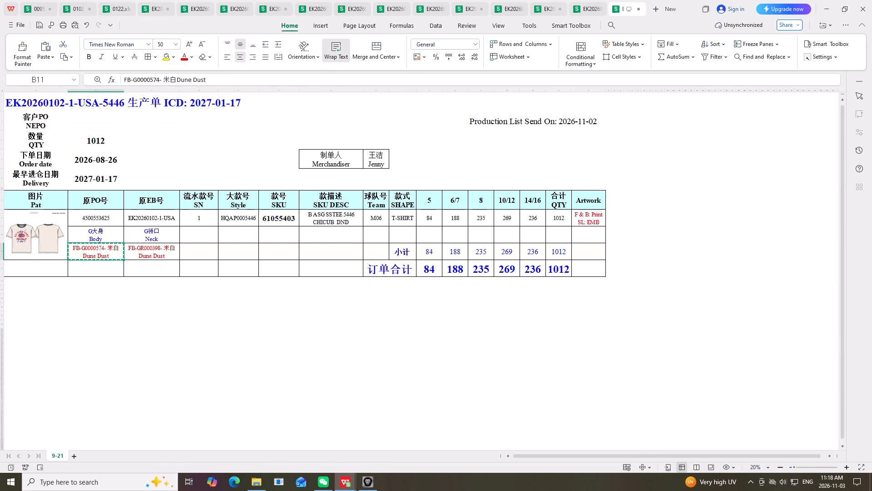
click(150, 245)
right_click(151, 251)
click(167, 9)
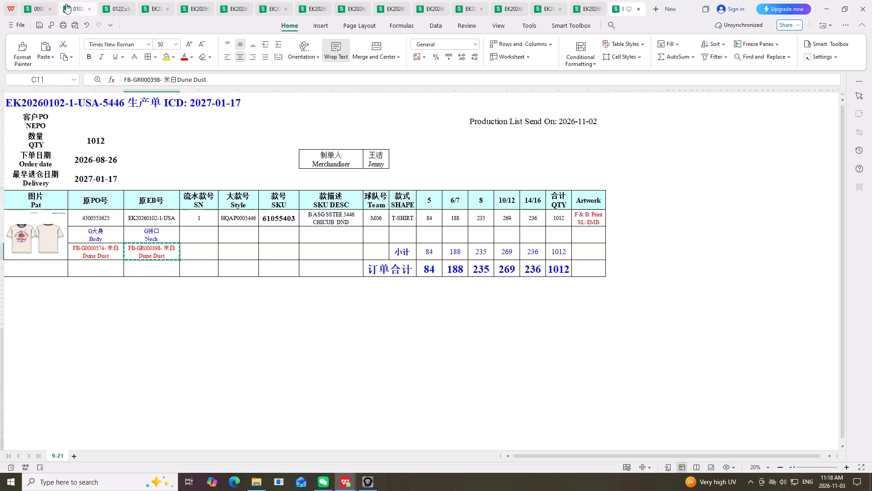
click(79, 9)
click(86, 222)
right_click(86, 222)
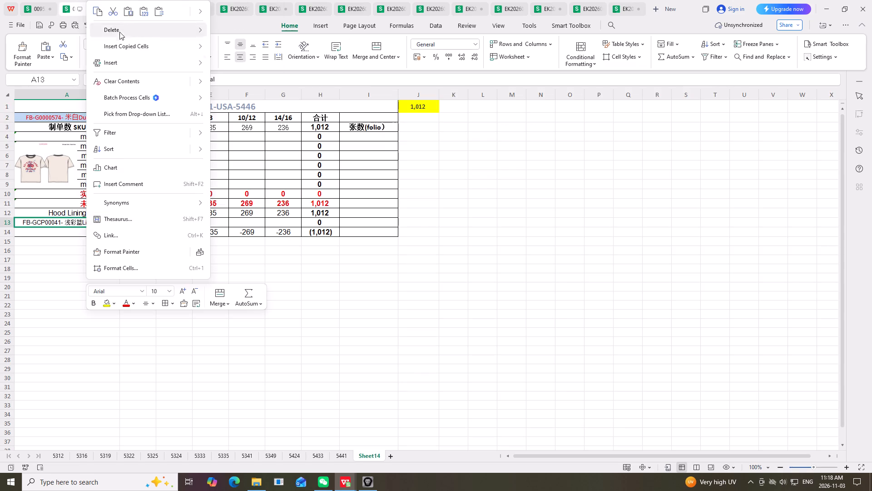
click(148, 7)
click(507, 298)
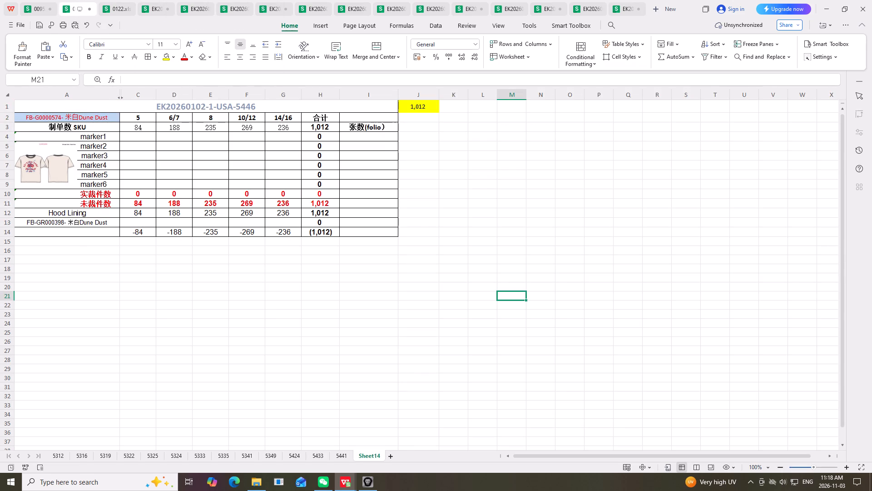
Copy the G领口 Neck label from sheet 5349's cell A12 as a value into Sheet14's cell A12.
click(274, 459)
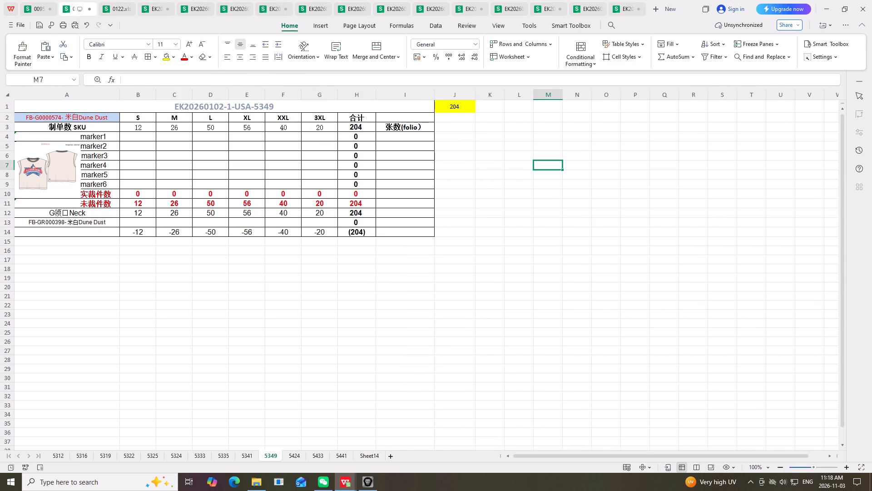
click(76, 214)
right_click(76, 214)
click(89, 4)
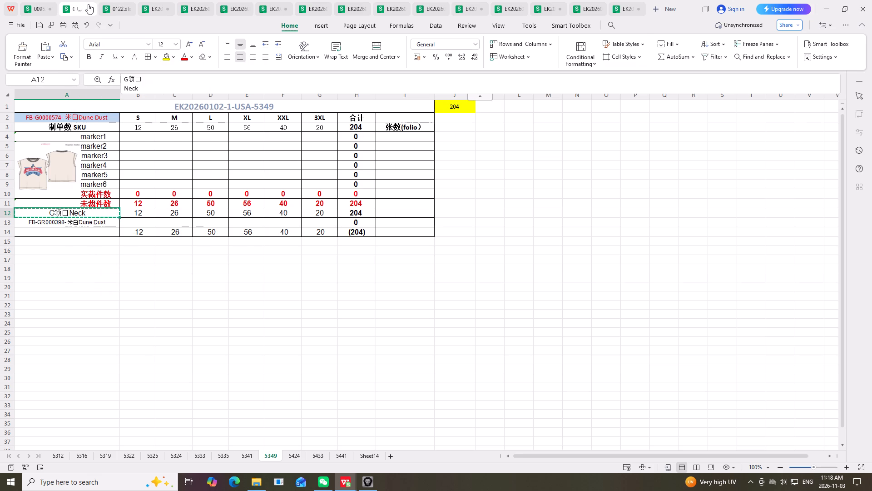
click(123, 7)
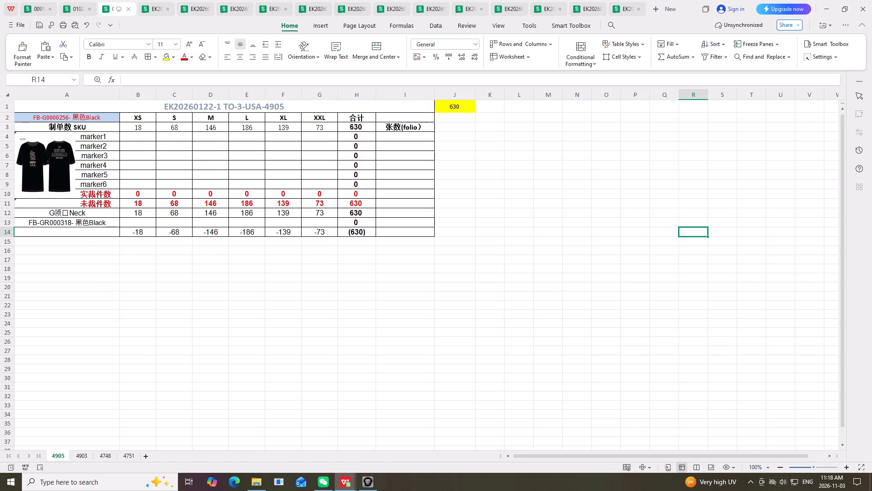
click(83, 9)
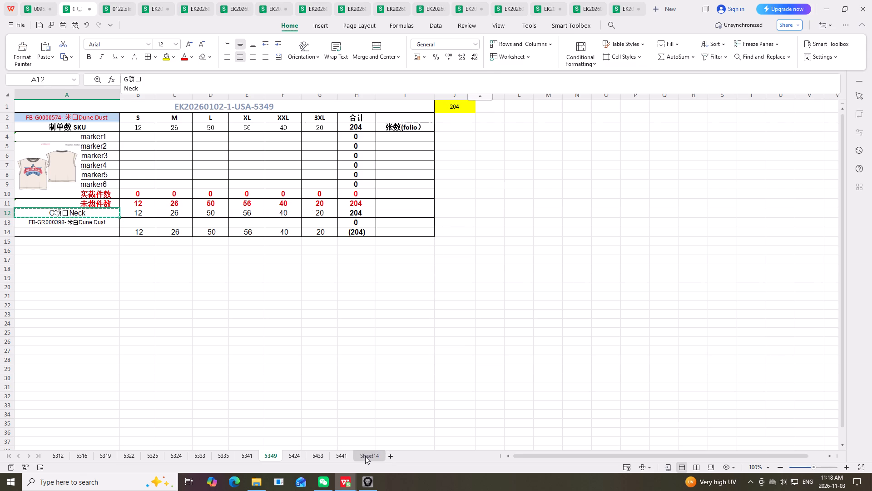
click(365, 456)
click(62, 214)
right_click(62, 214)
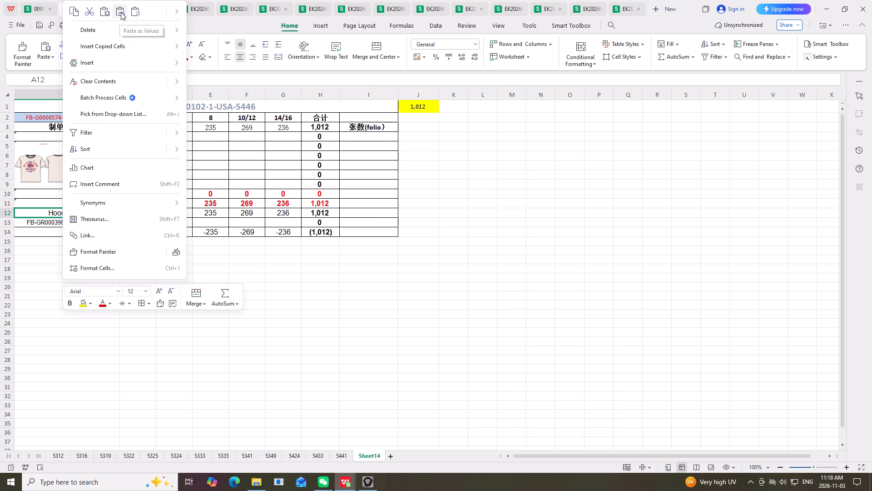
click(121, 11)
click(600, 243)
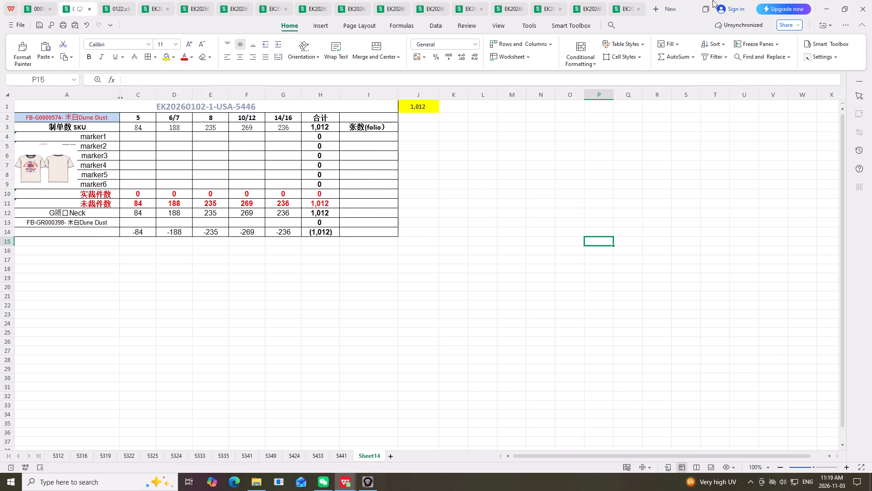
Check Sheet14 against the 5446 production order and save the 0102.xlsx workbook.
click(629, 7)
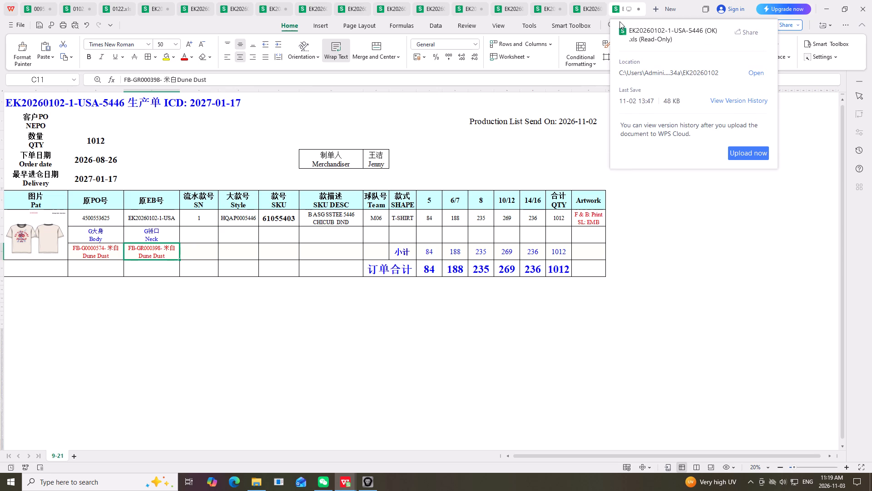
click(80, 4)
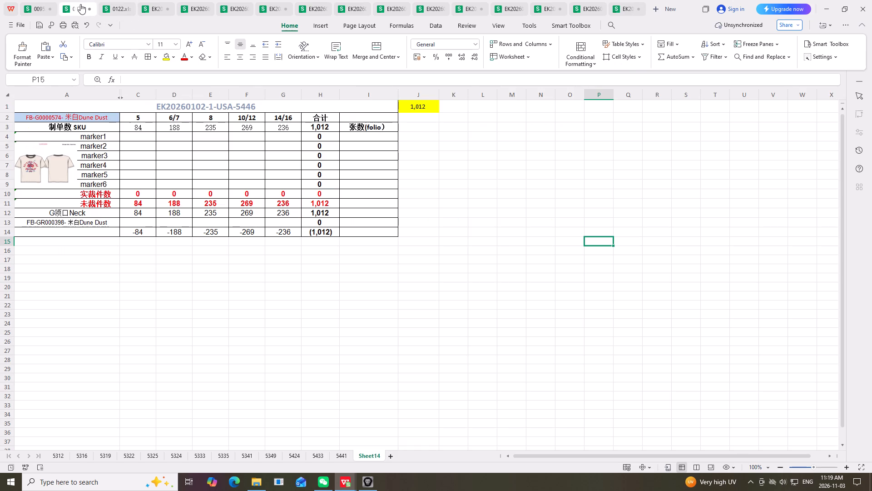
click(515, 336)
triple_click(38, 21)
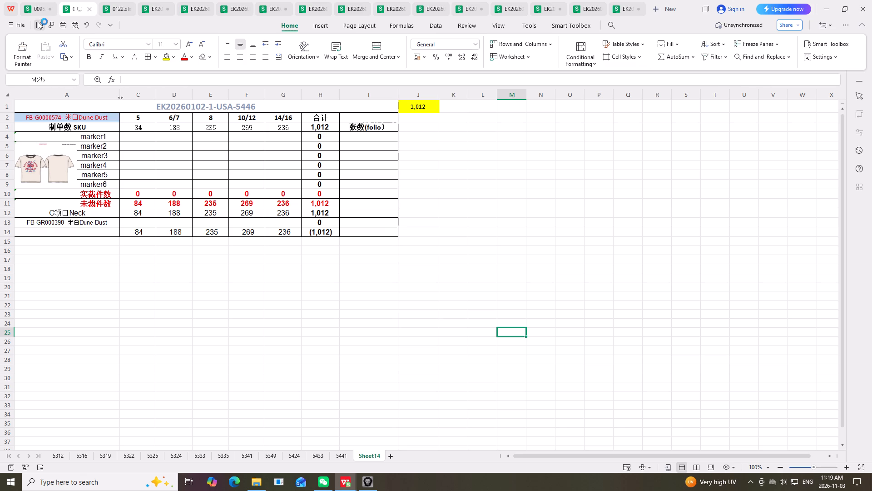
triple_click(38, 21)
triple_click(38, 21)
triple_click(38, 21)
click(38, 21)
Rename Sheet14 as 5446 and save the workbook.
right_click(373, 453)
click(407, 322)
text(5444)
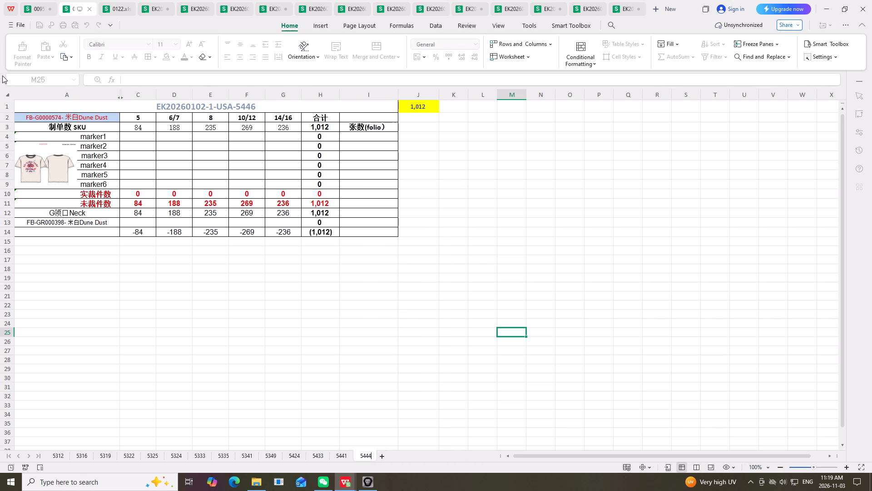
key(BackSpace)
key(6)
click(529, 261)
drag(378, 298, 367, 293)
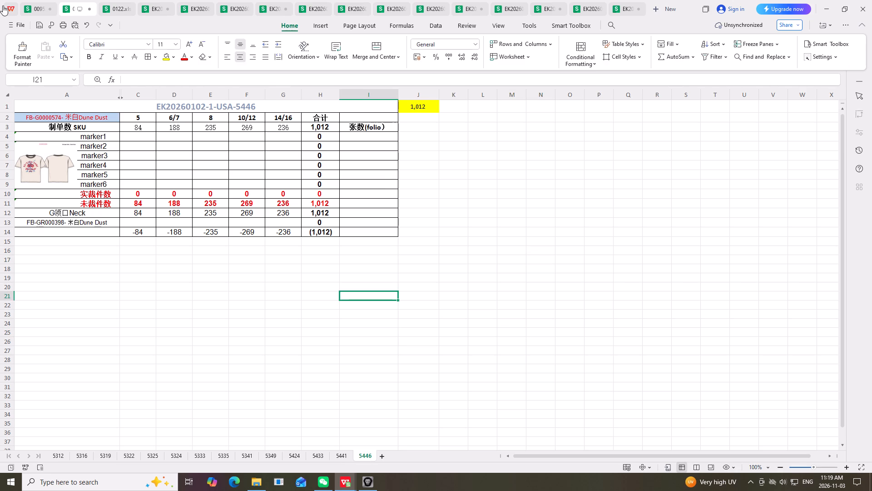
triple_click(40, 25)
double_click(38, 25)
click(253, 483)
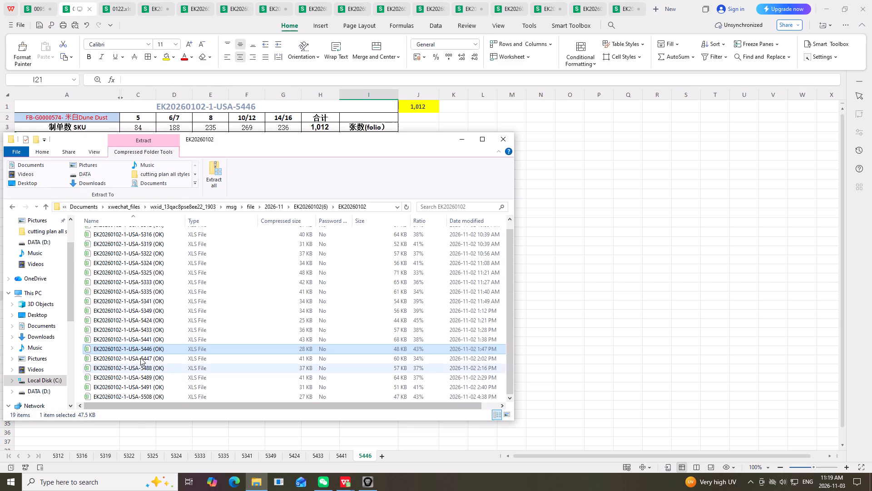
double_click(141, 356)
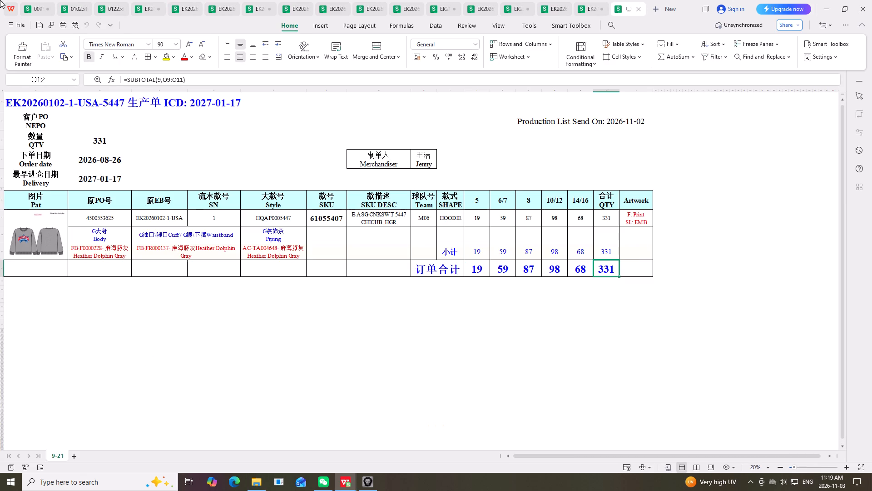
Look through 0102.xlsx at sheets 5446 and 5441 for a layout to reuse, and go back to the order files.
click(78, 9)
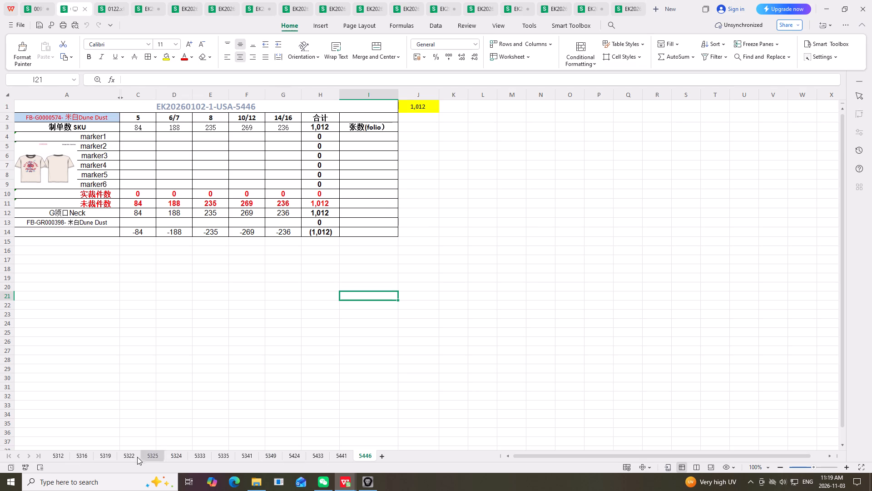
scroll(136, 458, down, 4)
scroll(75, 468, down, 3)
scroll(88, 462, up, 4)
scroll(86, 462, down, 5)
scroll(255, 467, down, 3)
scroll(338, 456, down, 4)
click(337, 459)
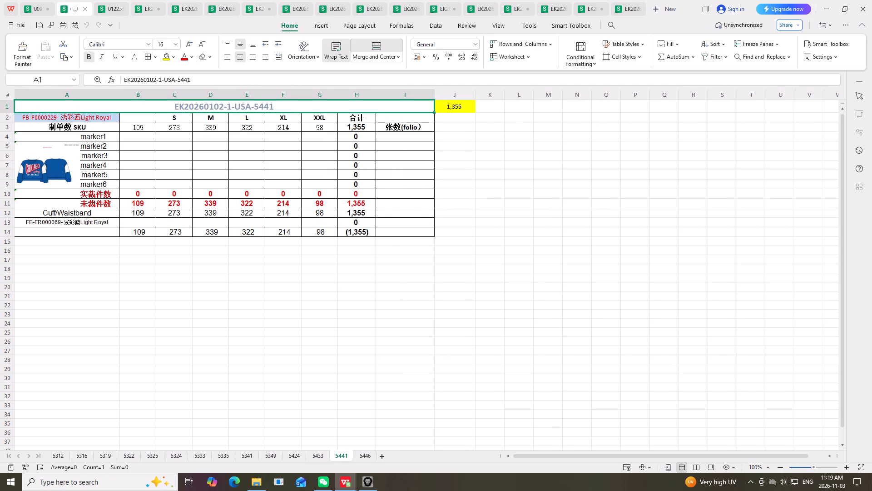
click(635, 5)
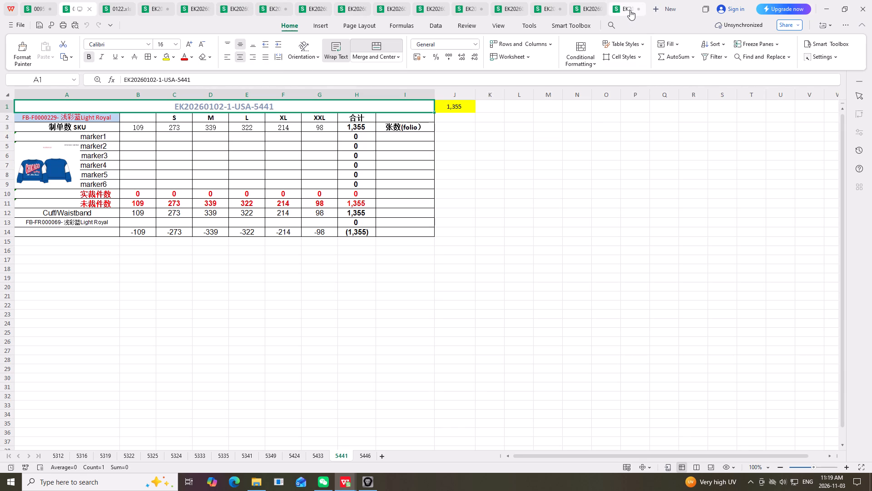
drag(585, 205, 580, 202)
click(624, 10)
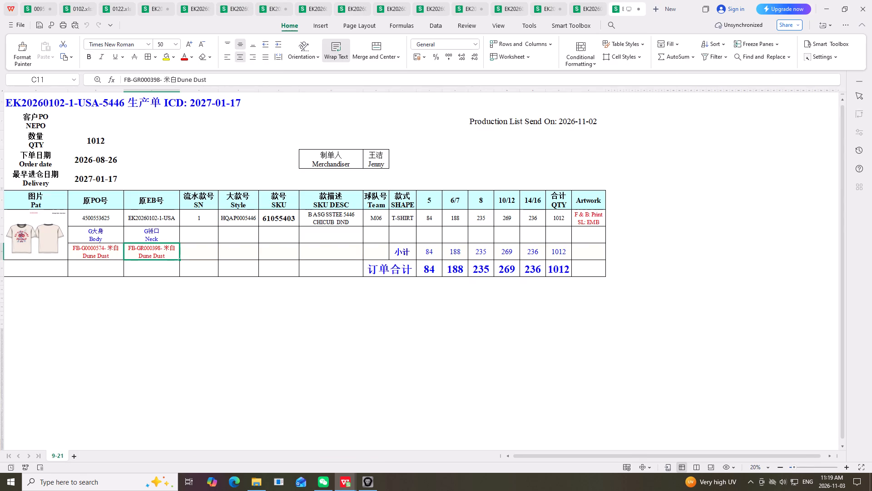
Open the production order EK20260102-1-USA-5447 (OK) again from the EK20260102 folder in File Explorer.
click(254, 481)
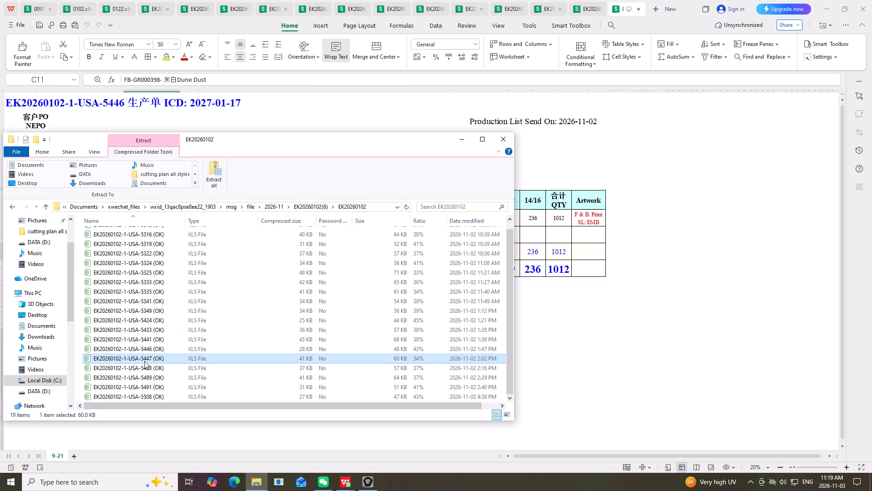
double_click(144, 359)
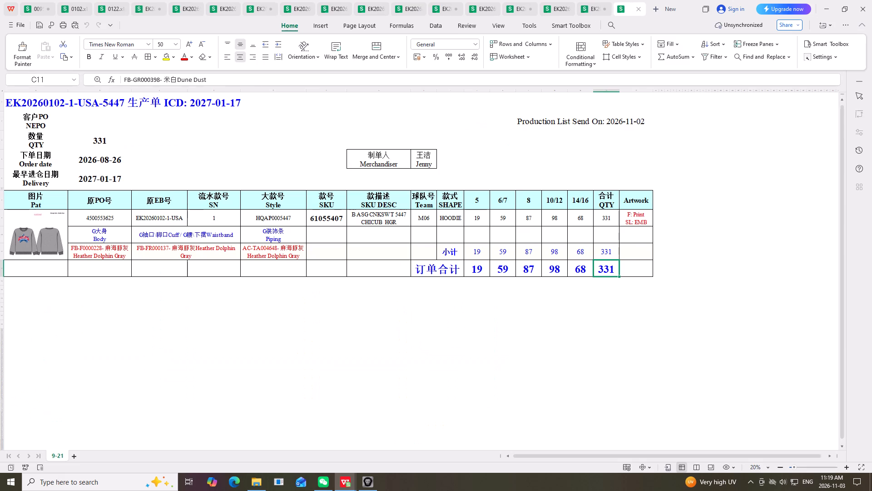
Compare the 5447 order's sizes and fabric columns with the 5446 order and sheet 5441 in 0102.xlsx.
click(597, 7)
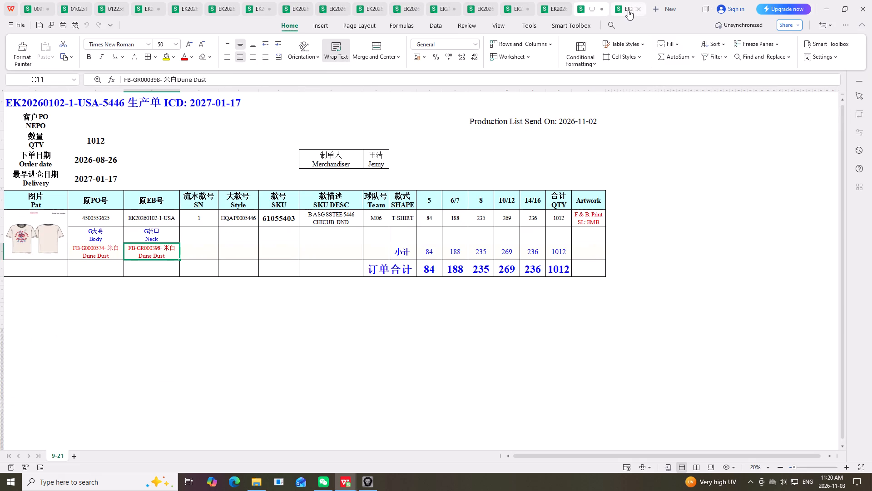
click(76, 10)
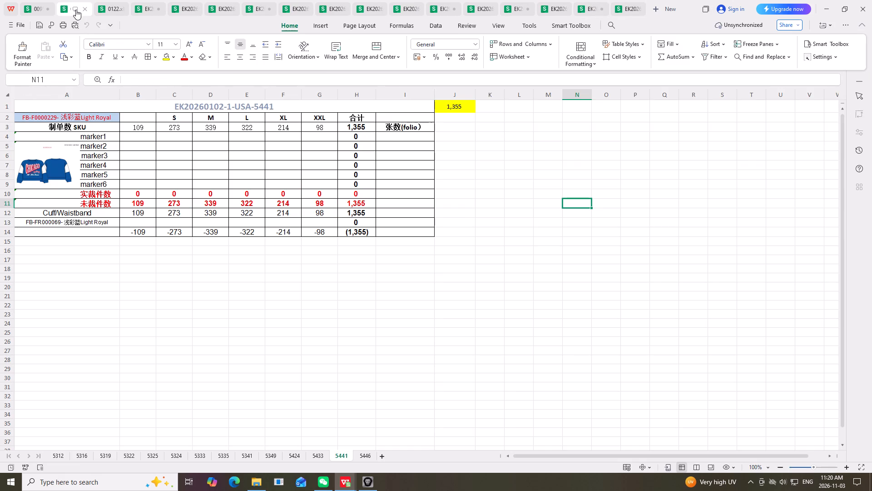
click(631, 10)
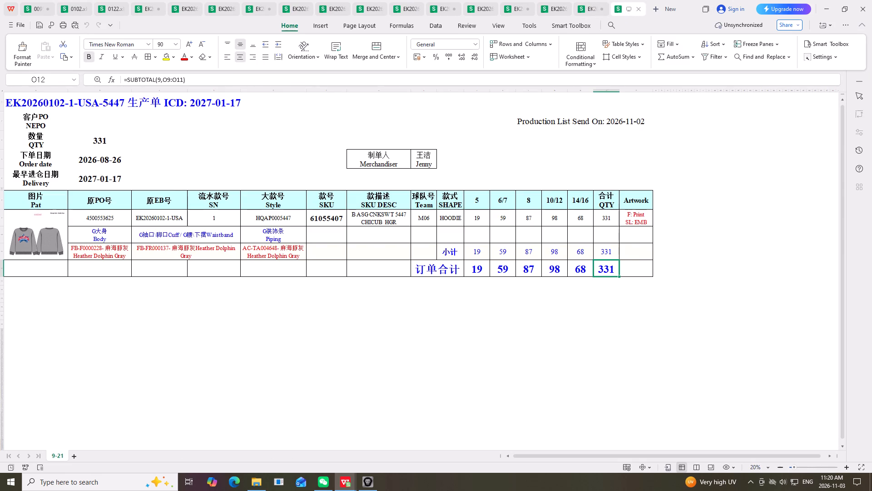
click(203, 334)
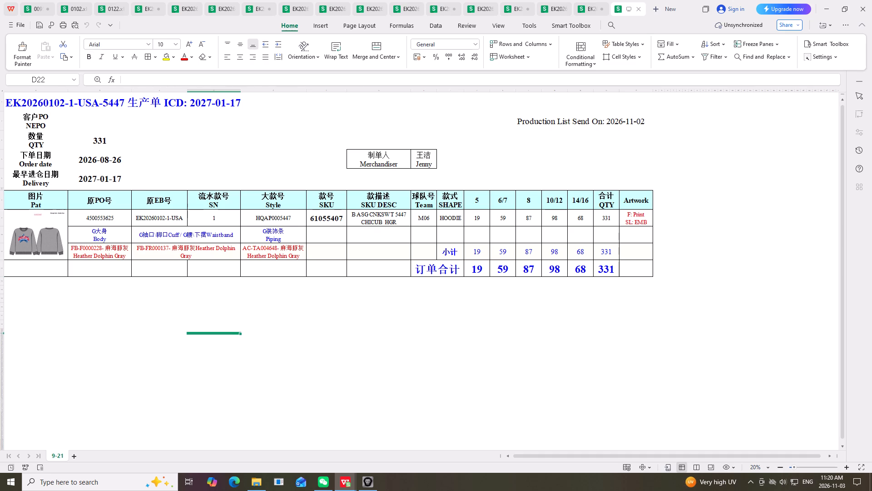
click(422, 334)
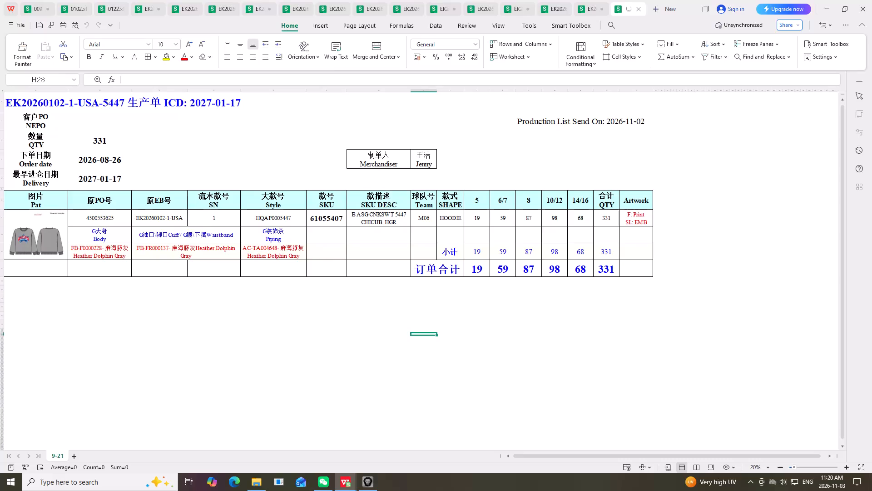
click(74, 9)
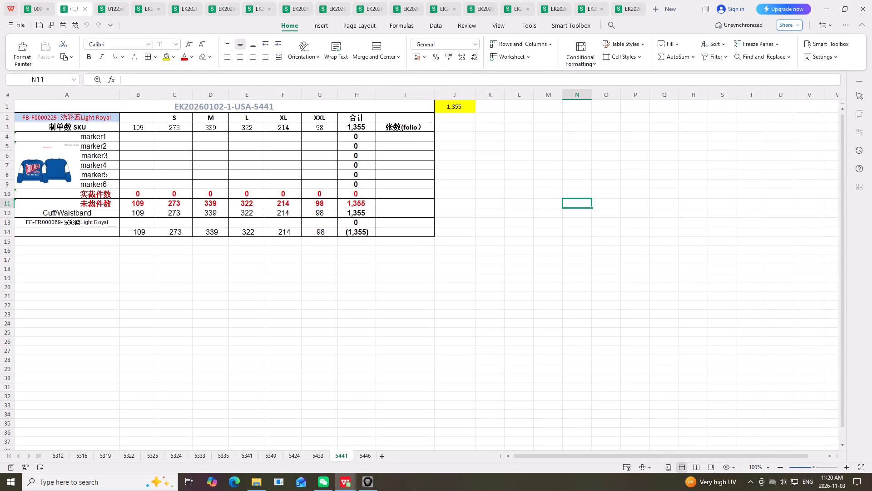
Copy columns A to J of sheet 5446 into a new sheet after it in 0102.xlsx.
click(338, 456)
click(364, 453)
drag(150, 299, 146, 296)
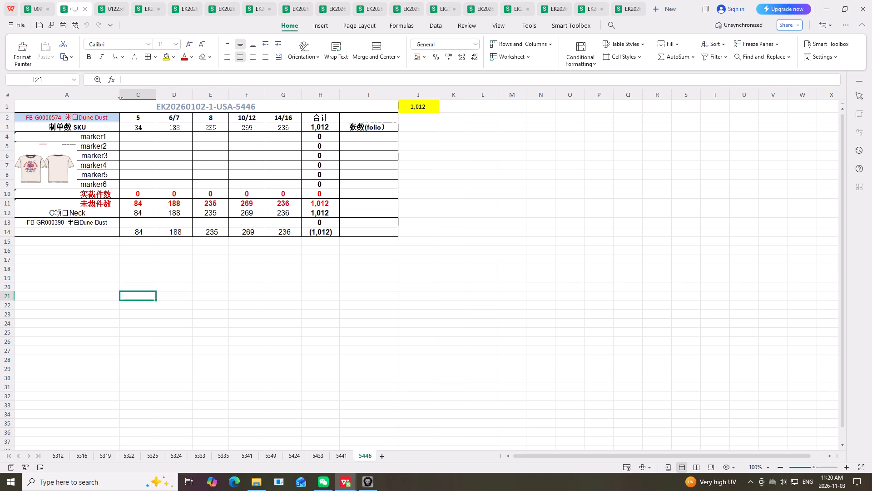
click(333, 340)
click(532, 258)
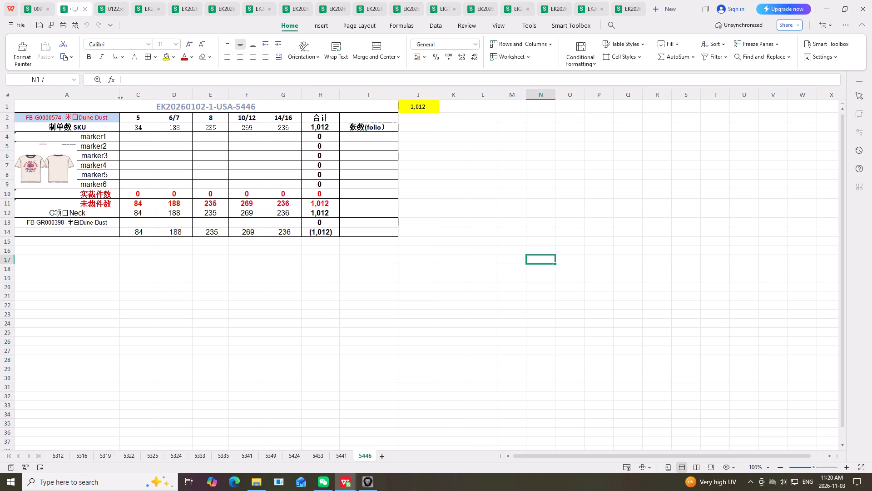
drag(44, 94, 431, 198)
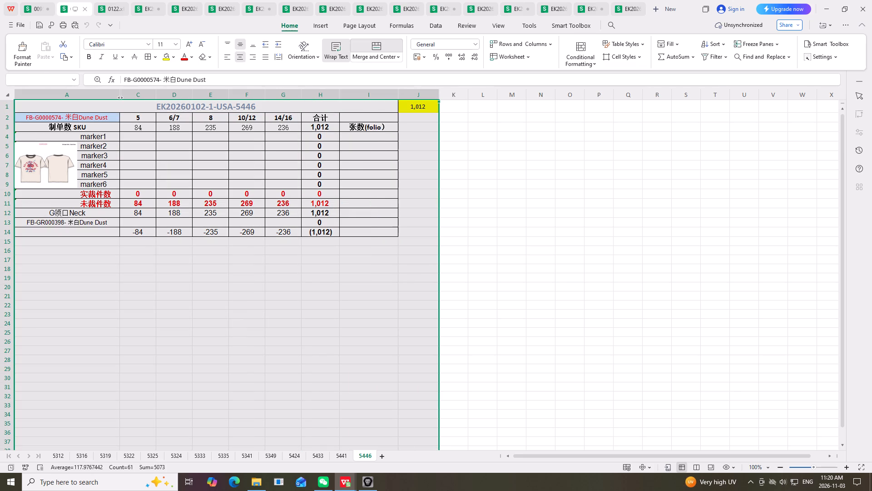
scroll(268, 188, up, 2)
right_click(275, 169)
click(286, 180)
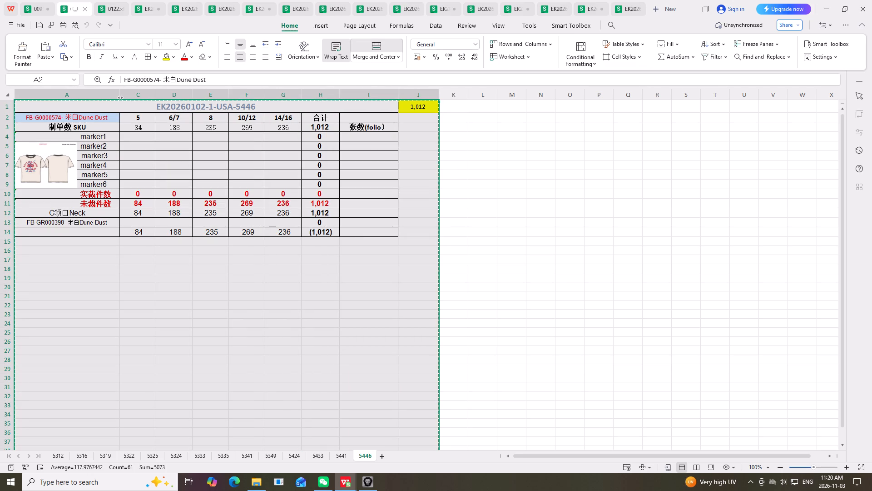
drag(383, 456, 378, 452)
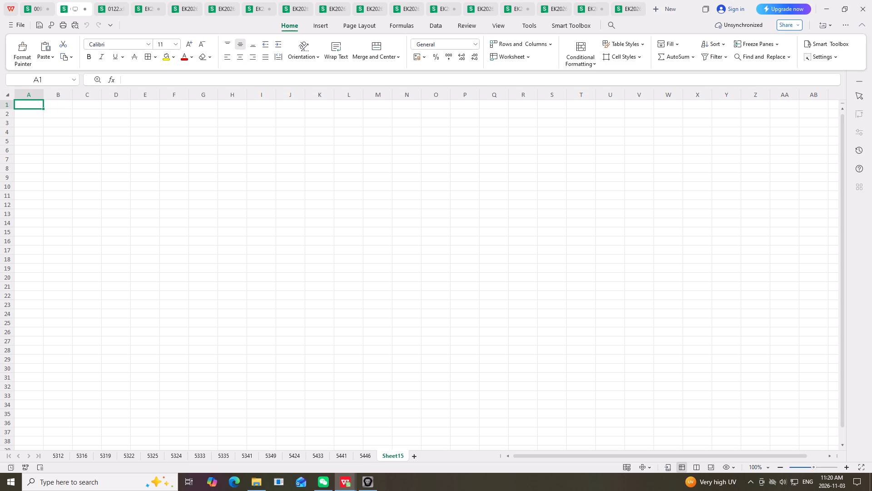
right_click(33, 105)
click(74, 116)
click(524, 230)
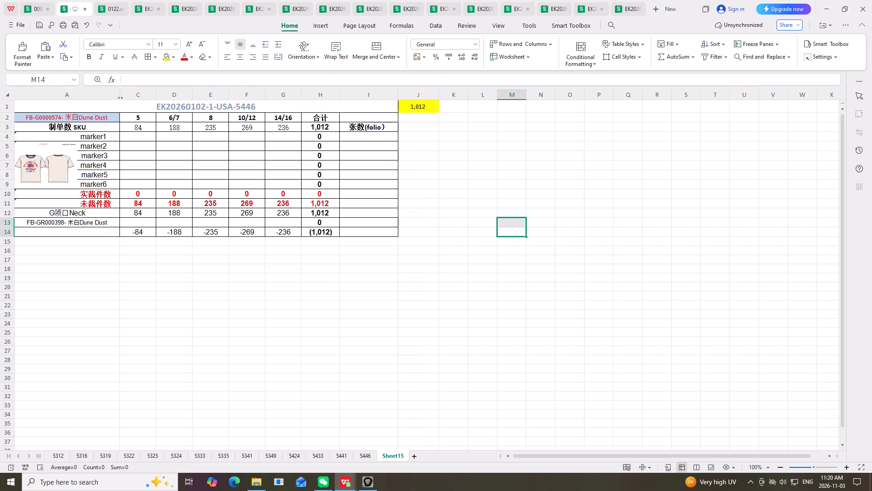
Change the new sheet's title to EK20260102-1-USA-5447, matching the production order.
click(629, 10)
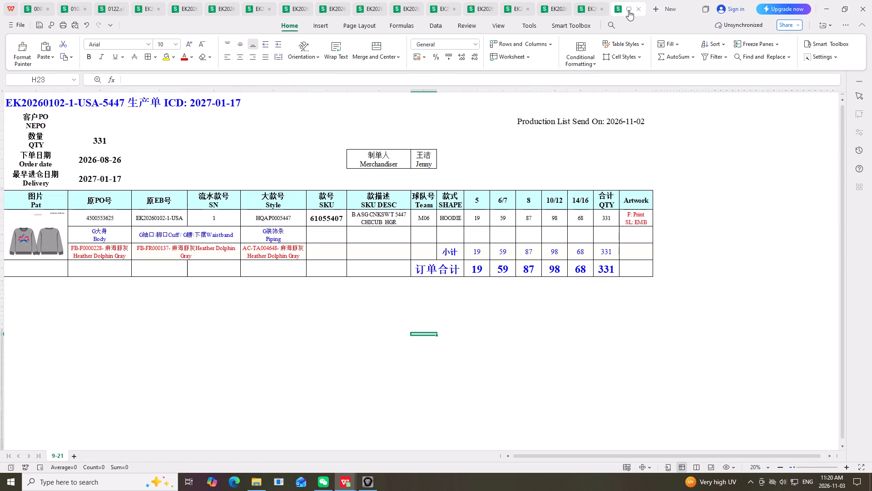
click(73, 6)
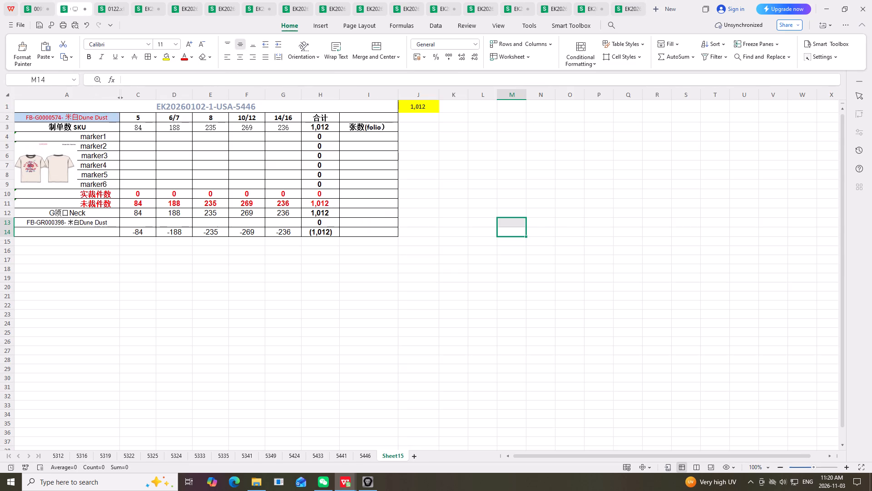
double_click(262, 110)
key(BackSpace)
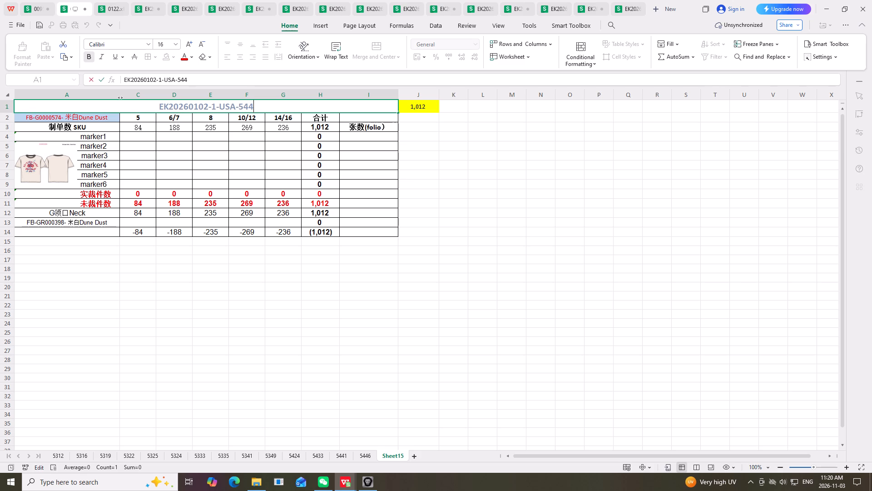
key(7)
click(471, 244)
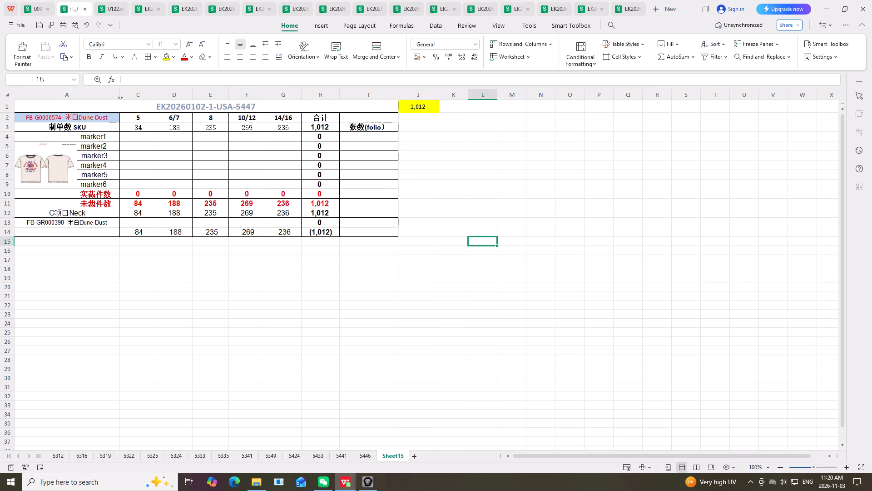
Delete the T-shirt picture beside the marker rows on the new sheet.
click(54, 159)
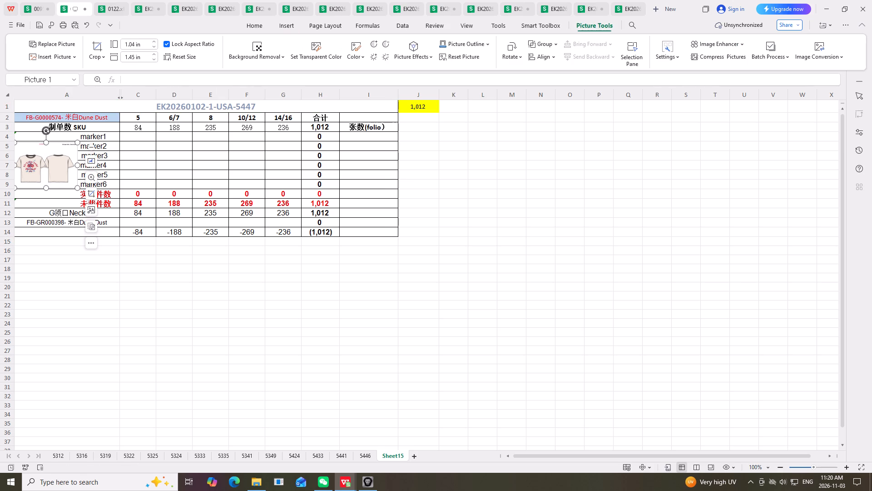
key(Delete)
scroll(56, 159, up, 1)
drag(574, 249, 566, 252)
Copy the grey sweatshirt picture from the 5447 production order and paste it beside the table on the new sheet.
click(630, 10)
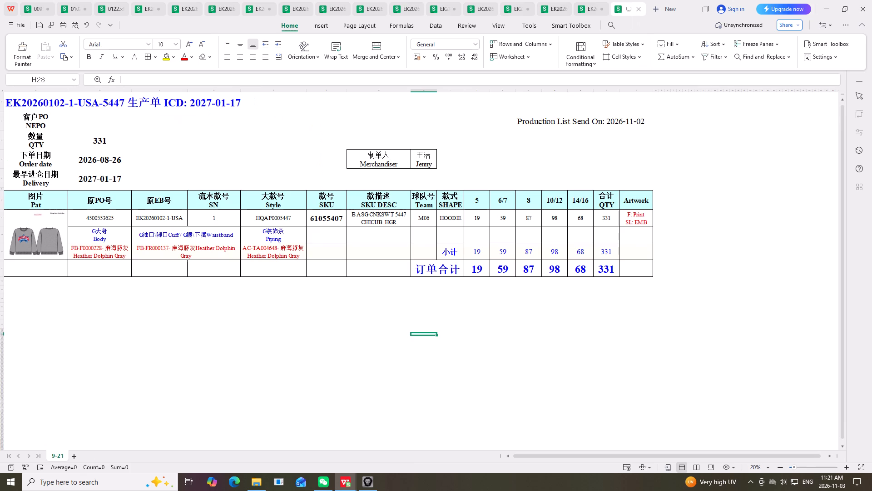
click(40, 240)
right_click(40, 240)
click(51, 249)
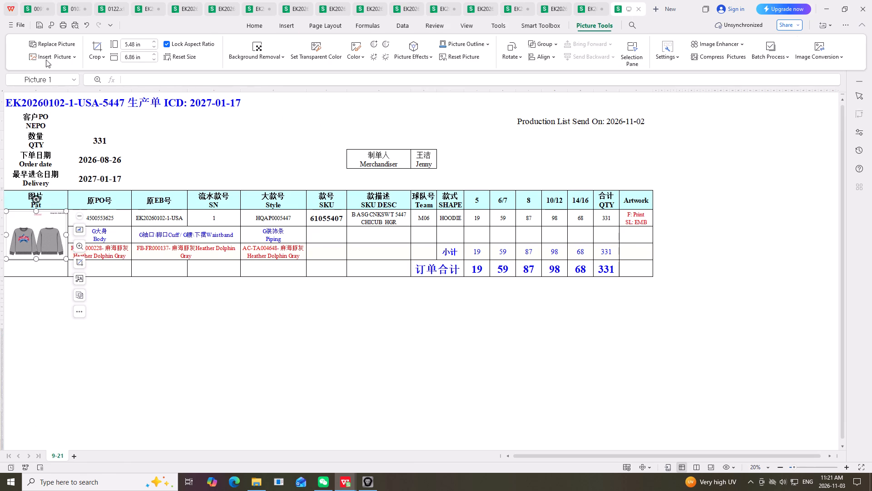
click(79, 5)
right_click(523, 175)
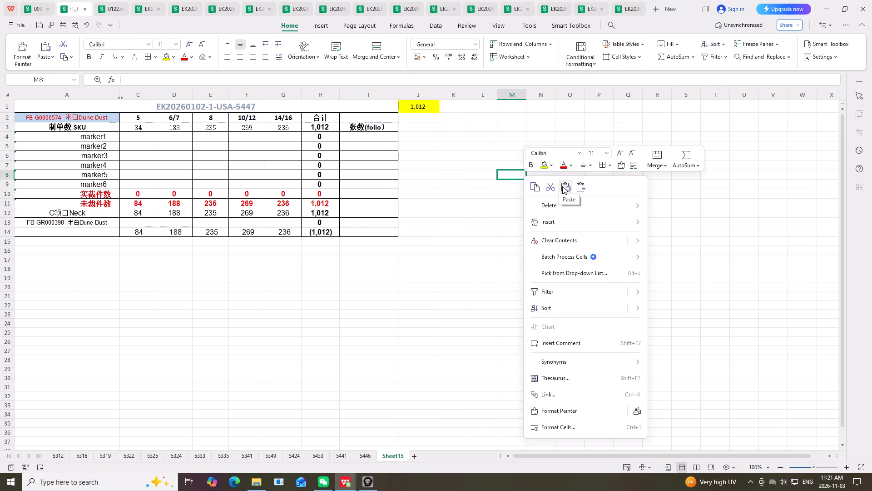
click(562, 186)
Shrink the sweatshirt picture to about 0.68 by 0.85 in and place it in column A beside the marker rows.
drag(794, 169, 684, 279)
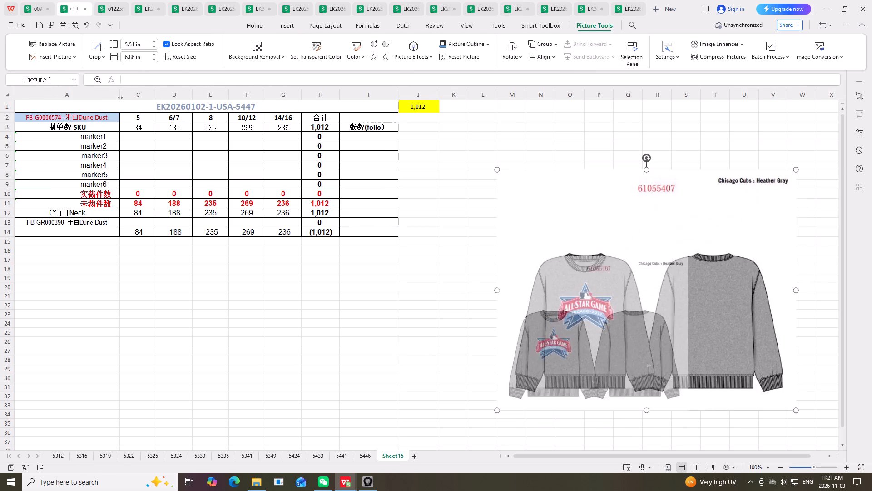
drag(684, 279, 533, 398)
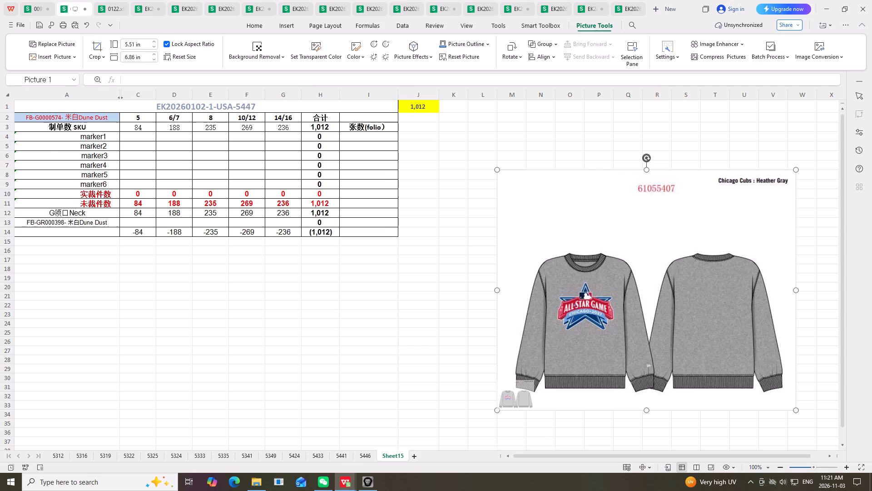
drag(533, 398, 532, 398)
drag(509, 400, 14, 155)
drag(94, 245, 90, 240)
Stretch the sweatshirt picture to about 0.75 in high and 1.48 in wide in column A beside the marker labels.
click(30, 153)
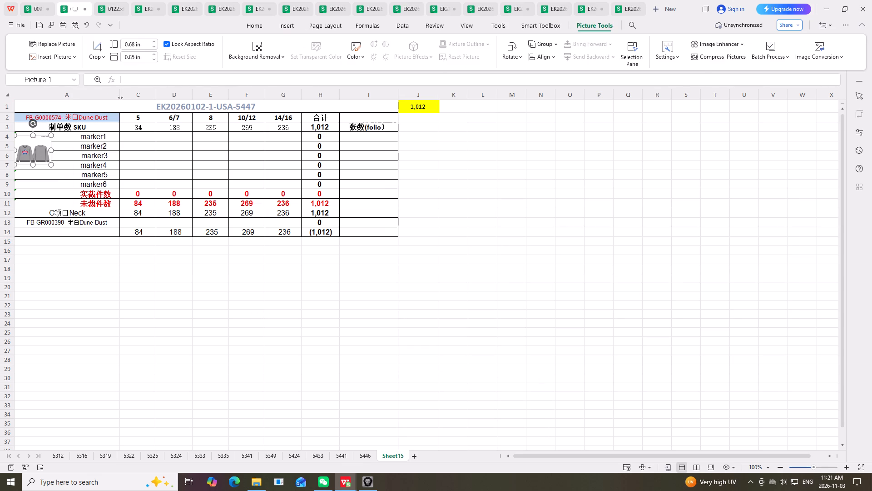
drag(33, 164, 37, 166)
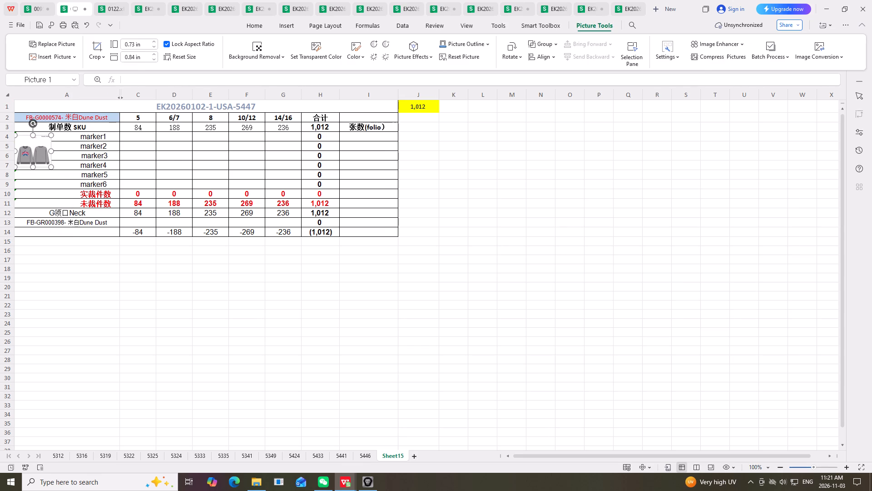
drag(52, 151, 80, 172)
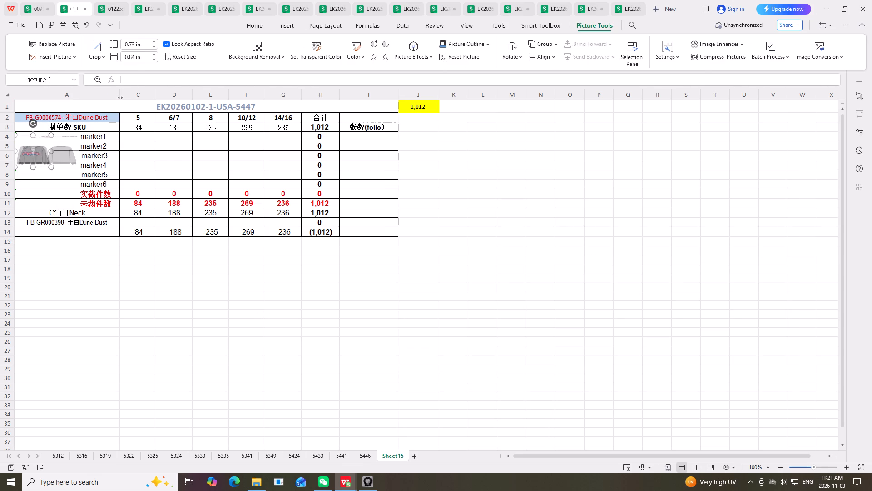
drag(80, 172, 80, 173)
click(198, 306)
click(59, 145)
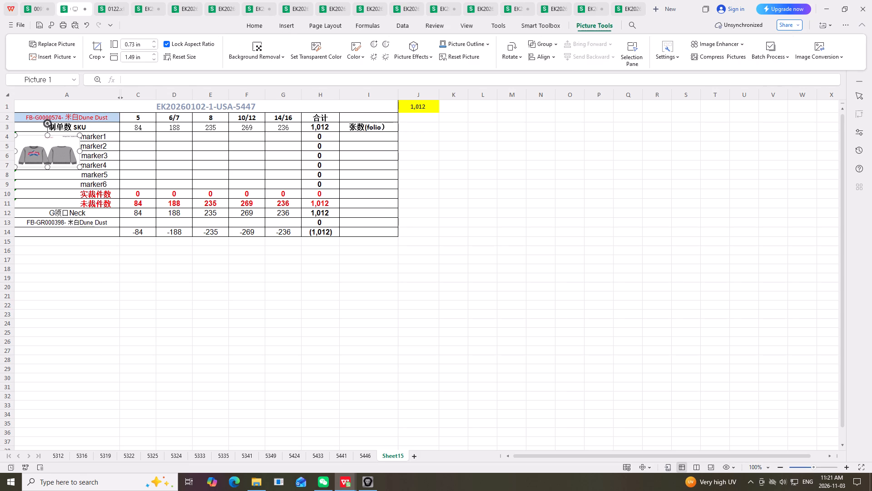
drag(49, 133, 49, 129)
click(177, 267)
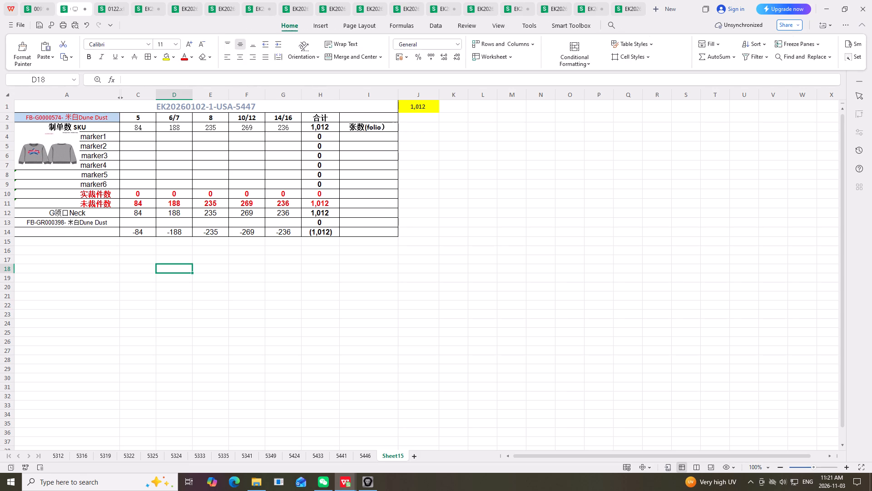
click(44, 147)
click(47, 131)
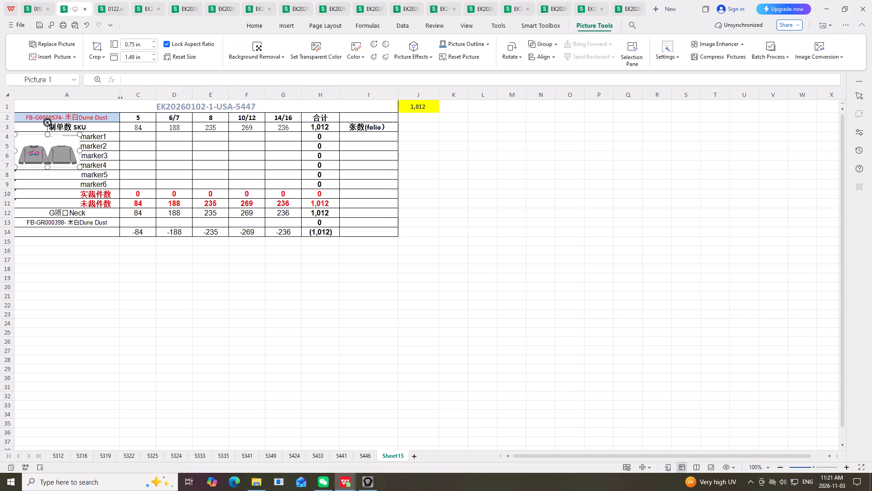
drag(195, 313, 189, 307)
click(36, 155)
drag(17, 150, 10, 150)
drag(16, 152, 1, 154)
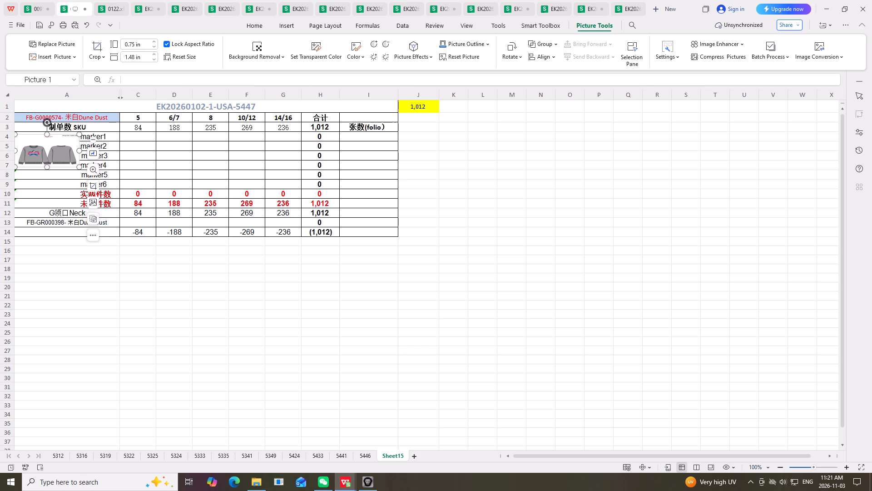
click(47, 134)
click(166, 306)
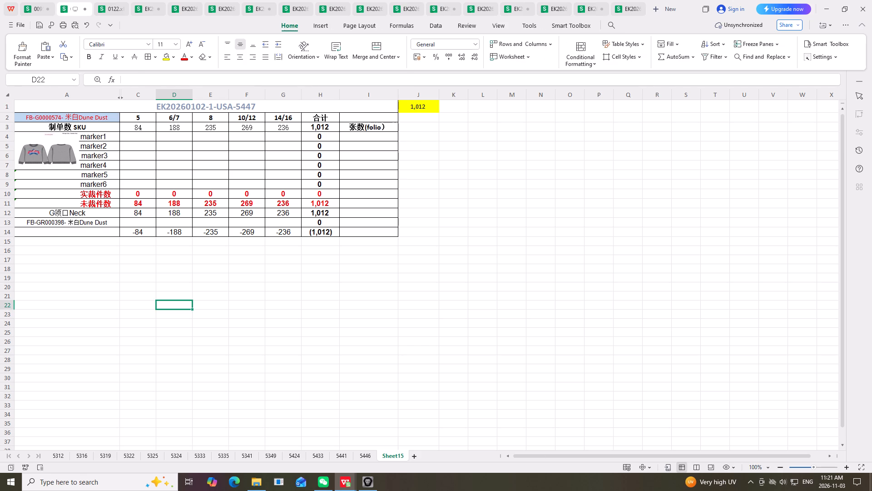
Copy the size headings 5, 6/7, 8, 10/12 and 14/16 from the 5447 order into row 2 of the new sheet.
scroll(251, 91, up, 3)
click(632, 5)
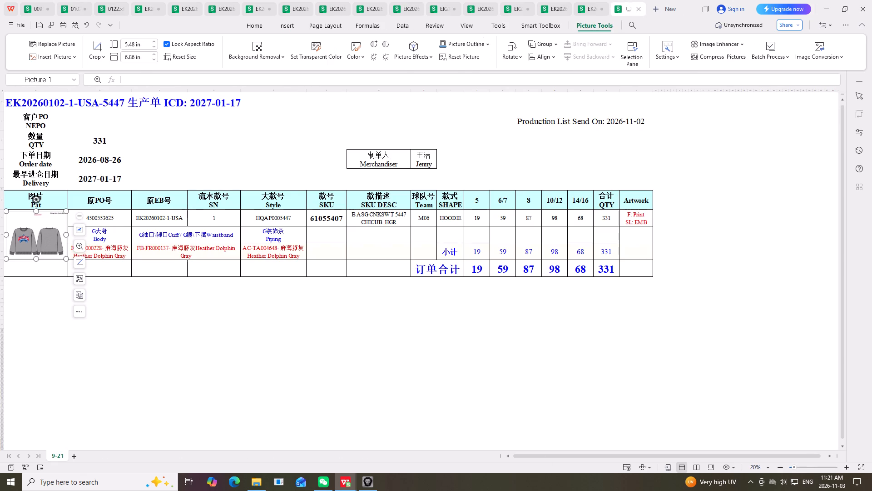
drag(477, 202, 573, 204)
right_drag(573, 204, 575, 209)
click(584, 213)
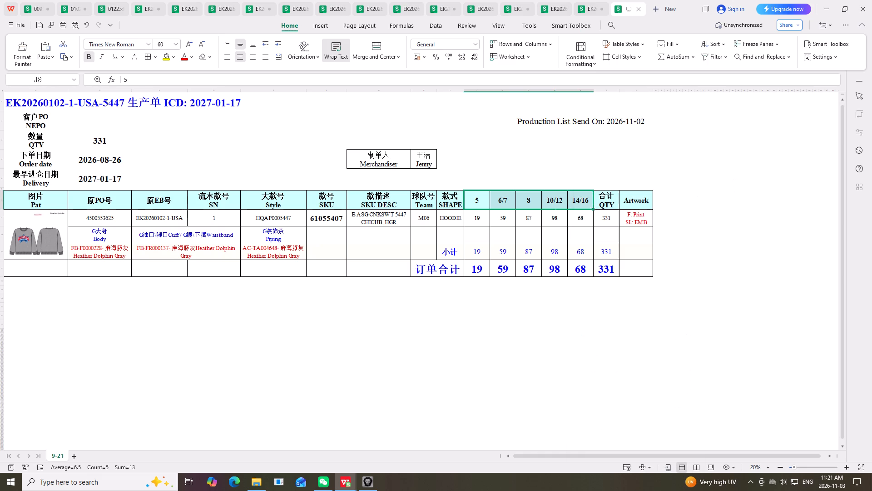
click(77, 6)
click(141, 114)
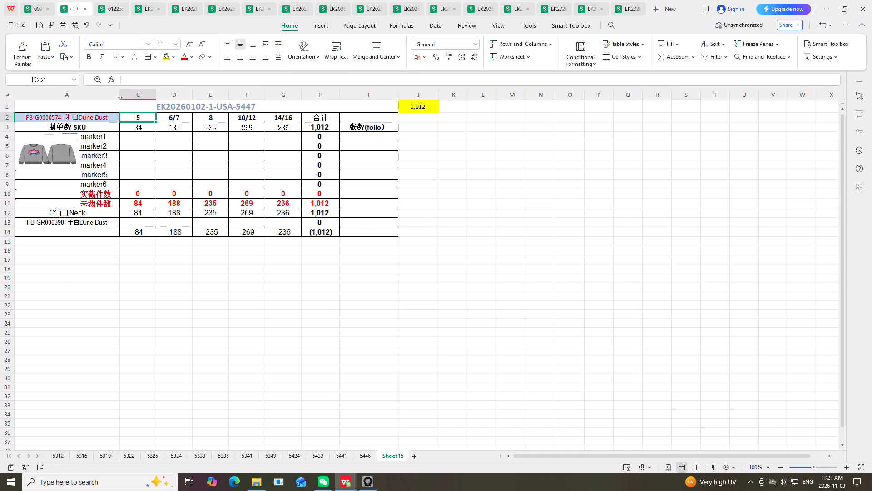
right_drag(142, 115, 146, 116)
click(200, 128)
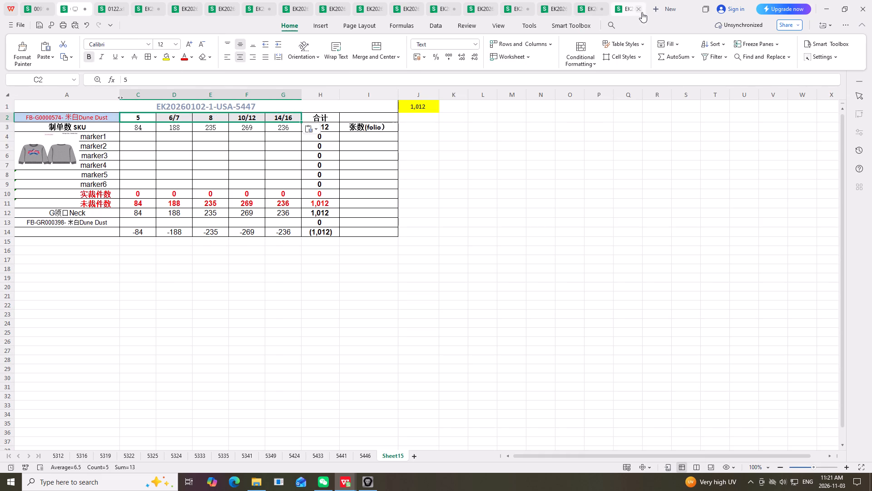
Copy the 订单合计 quantities 19, 59, 87, 98 and 68 from the 5447 order as values into the 制单数 row.
click(632, 10)
drag(478, 269, 584, 266)
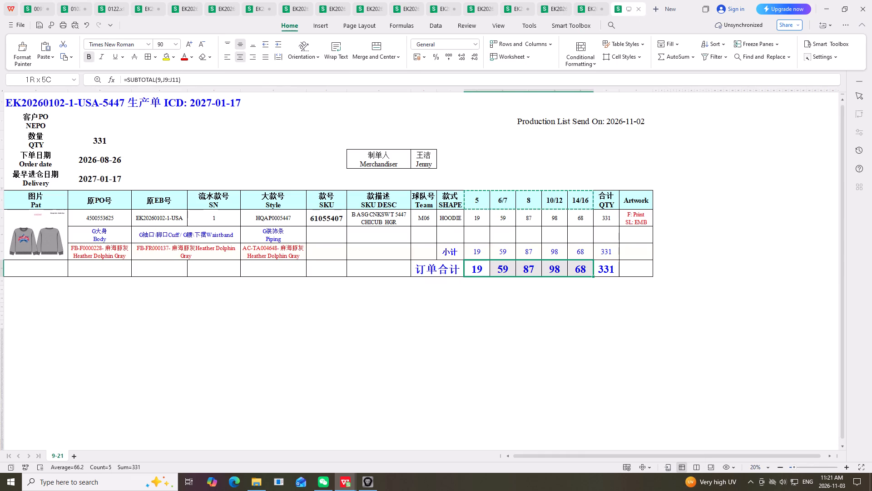
drag(584, 266, 584, 267)
right_click(584, 267)
click(598, 16)
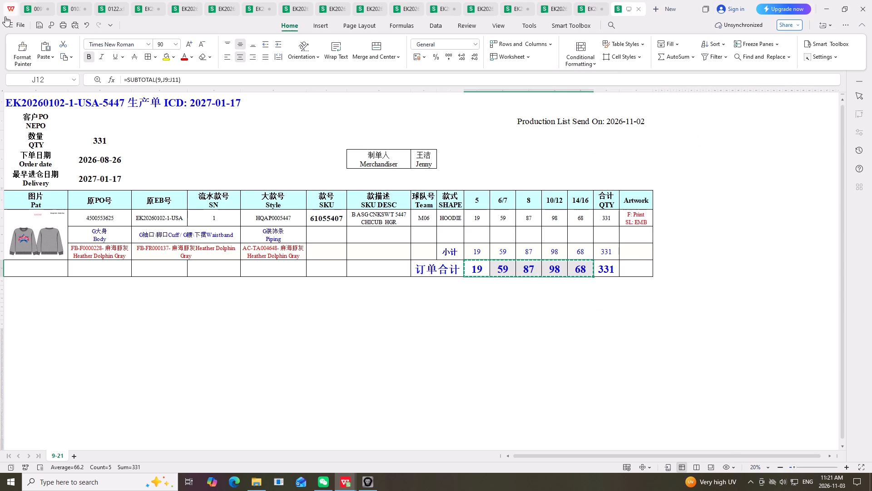
click(75, 7)
click(136, 128)
right_click(136, 128)
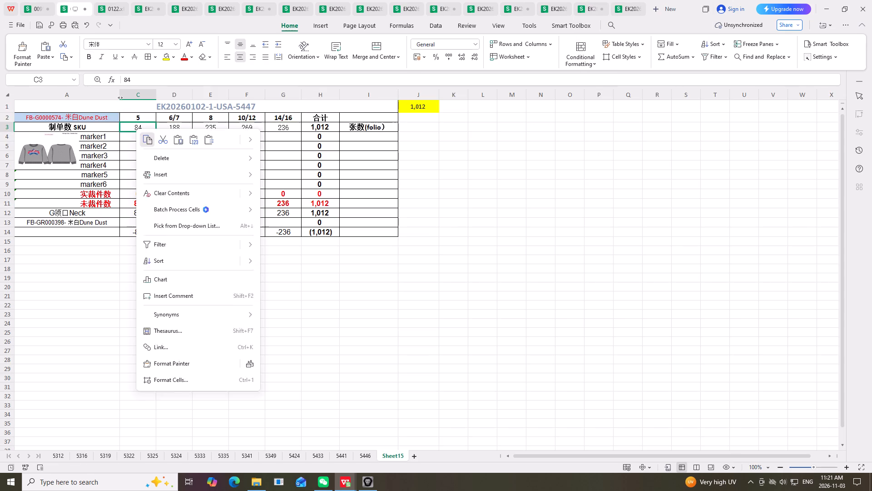
click(193, 138)
Paste the same quantities 19, 59, 87, 98 and 68 as values into the G领口Neck row.
click(141, 211)
right_click(141, 211)
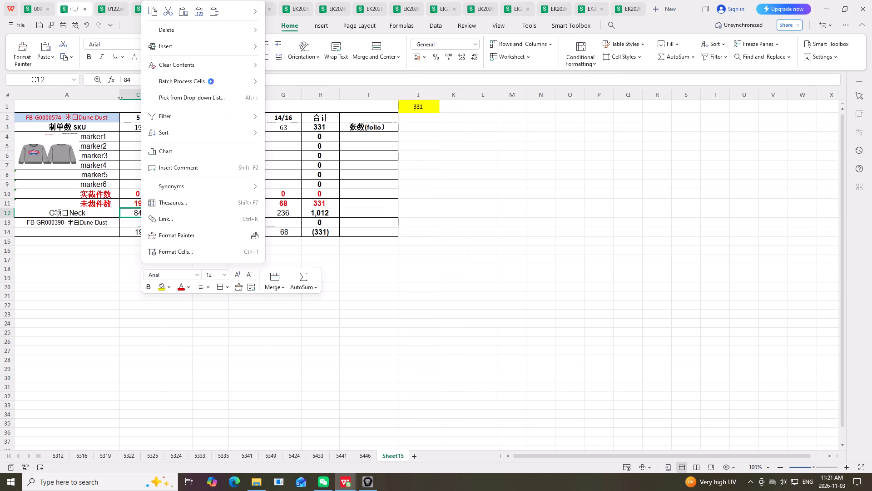
click(198, 12)
click(320, 300)
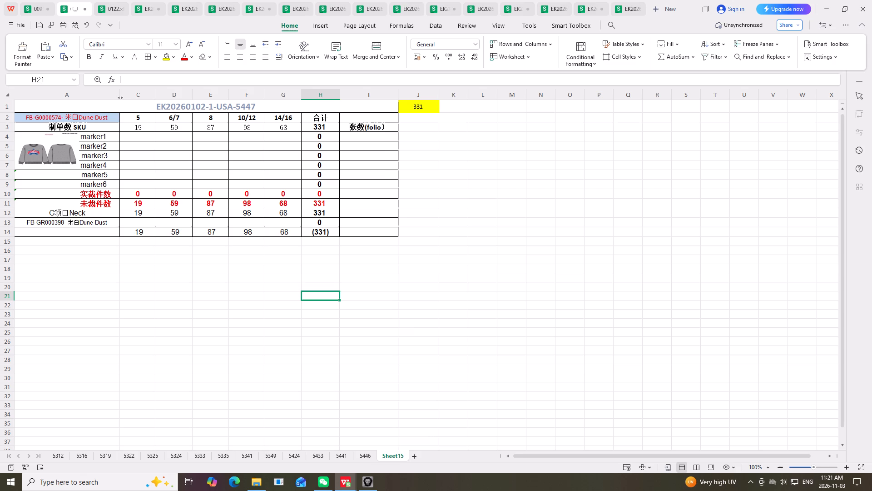
Copy the body fabric FB-F0000228- 麻海豚灰Heather Dolphin Gray from the 5447 order as a value into cell A2.
click(629, 9)
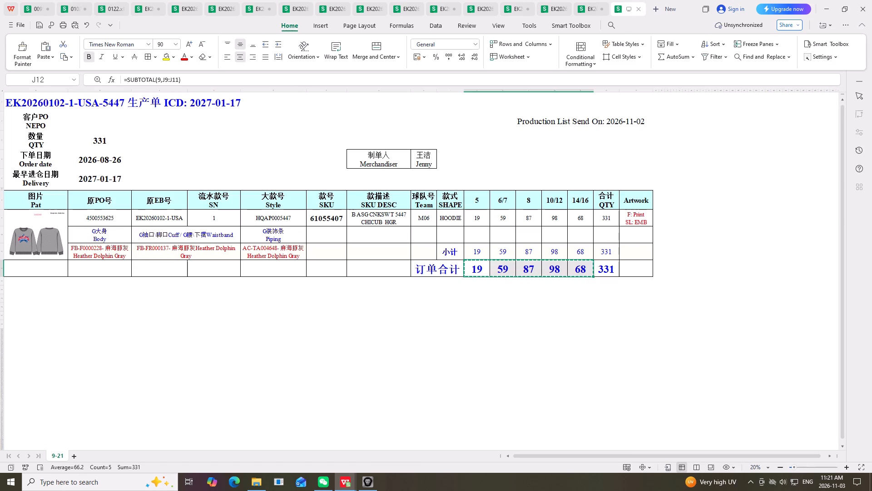
click(106, 251)
right_click(106, 251)
click(115, 10)
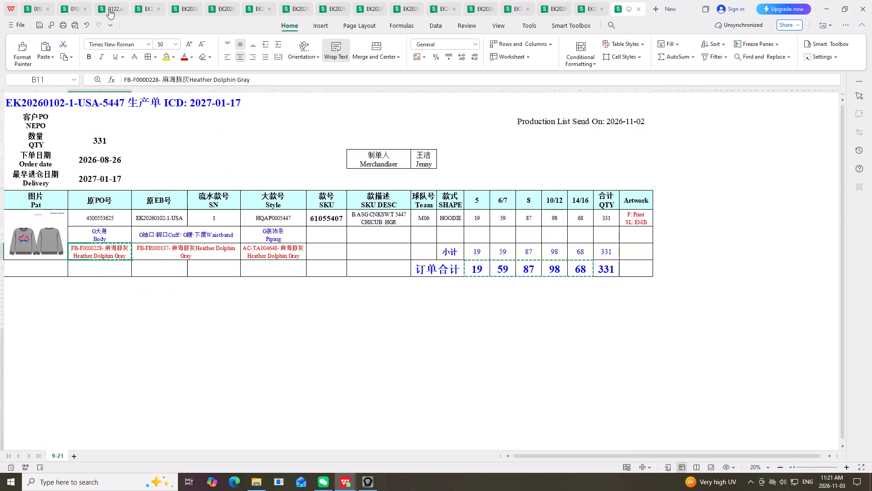
click(73, 6)
click(88, 117)
right_click(88, 117)
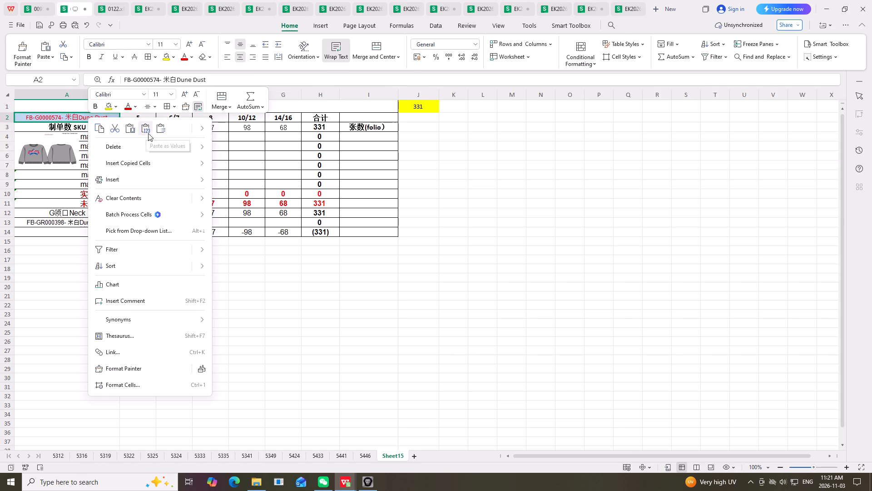
click(148, 128)
Copy the cuff/waistband fabric FB-FR000137- 麻海豚灰Heather Dolphin Gray from the 5447 order as a value into cell A13.
click(630, 9)
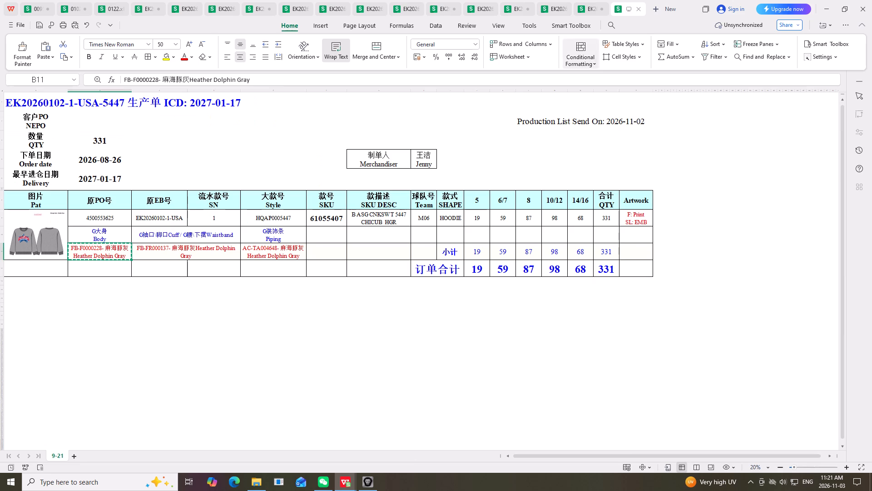
click(170, 256)
right_click(170, 256)
click(183, 11)
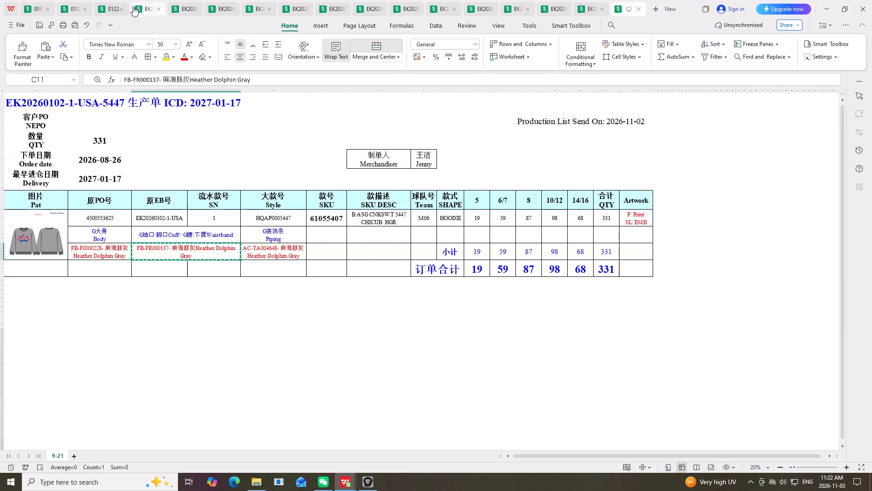
click(78, 9)
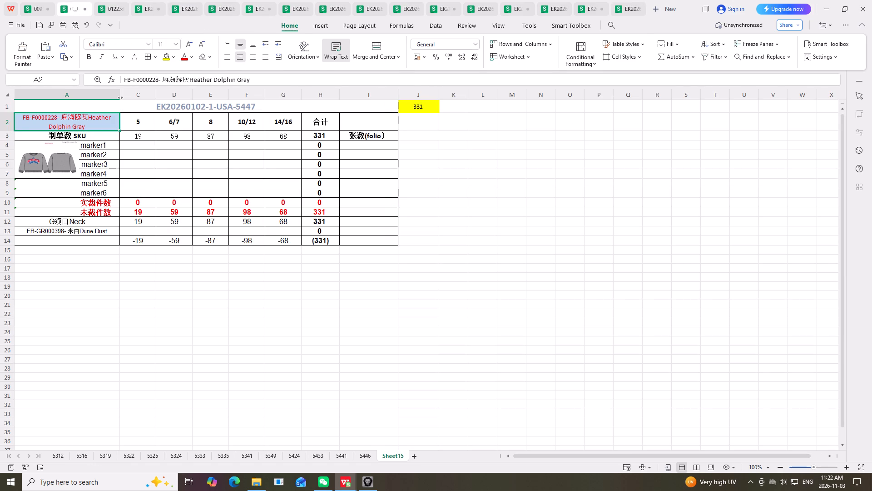
click(81, 230)
right_drag(81, 230, 84, 223)
click(139, 11)
click(291, 324)
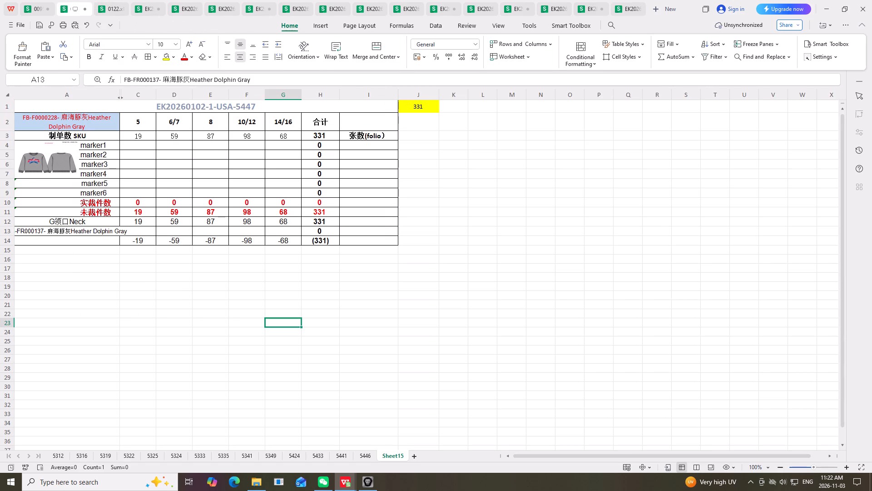
Replace the G领口Neck label in A12 of the new 5447 sheet with the Cuff/Waistband label copied from sheet 5333.
click(159, 457)
click(176, 452)
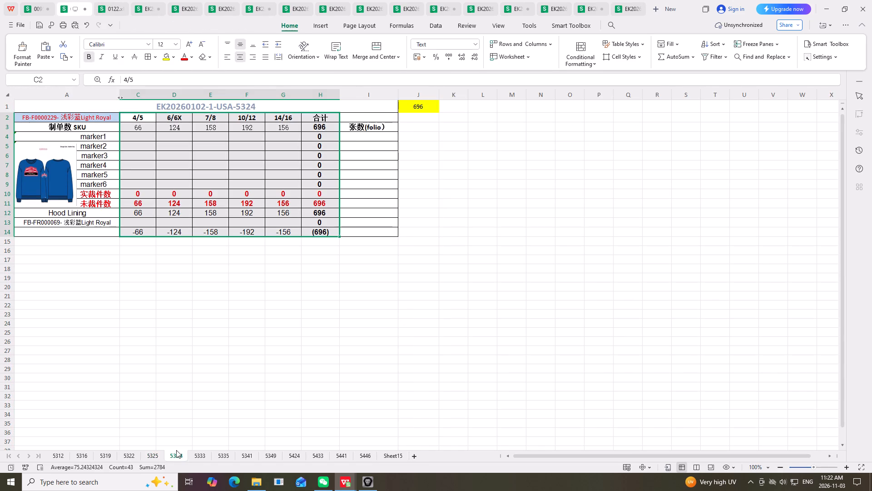
click(193, 454)
click(73, 212)
right_click(73, 212)
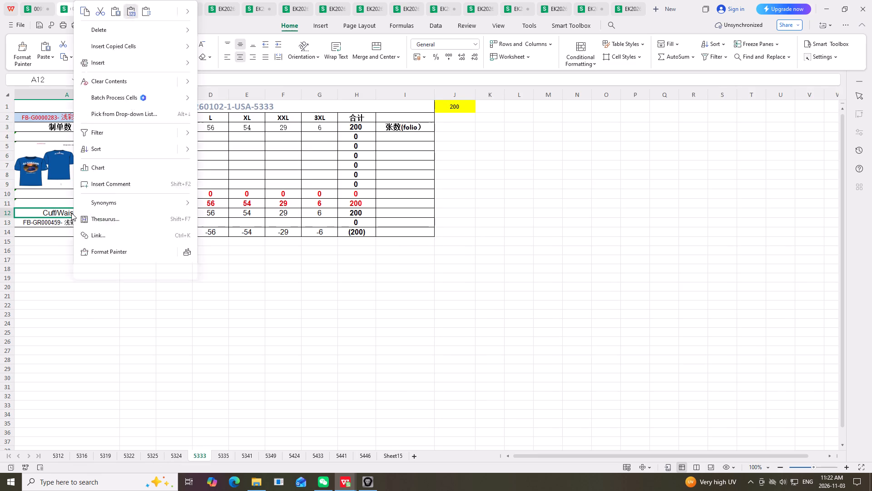
click(84, 9)
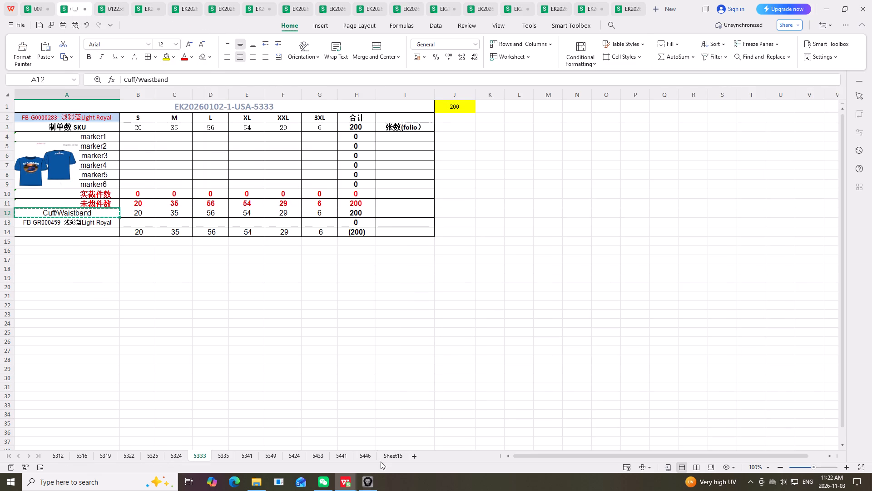
click(392, 459)
click(83, 222)
right_click(83, 222)
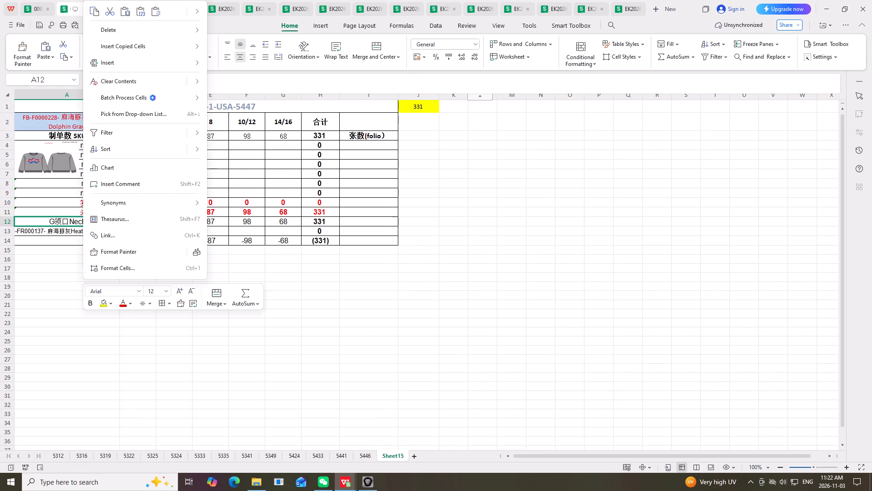
click(136, 9)
click(446, 228)
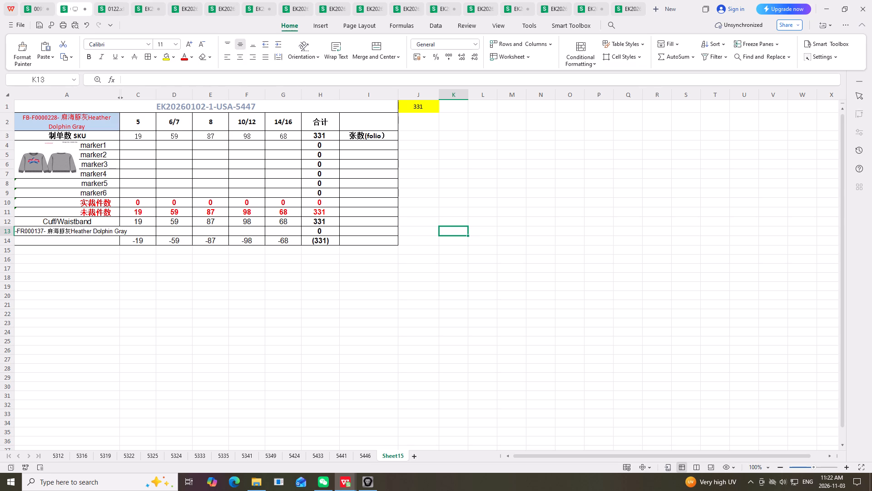
Save the workbook and check the filled 5447 record against sheet 5446.
click(505, 165)
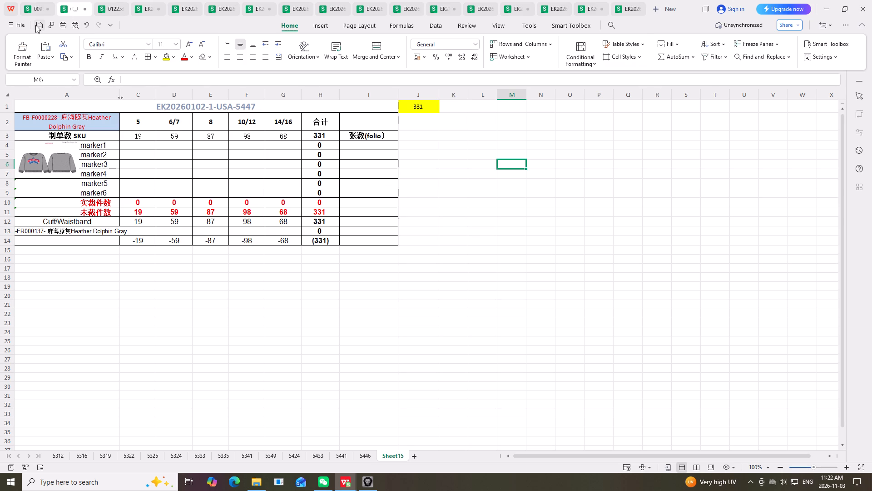
triple_click(37, 24)
triple_click(37, 24)
click(365, 453)
click(581, 276)
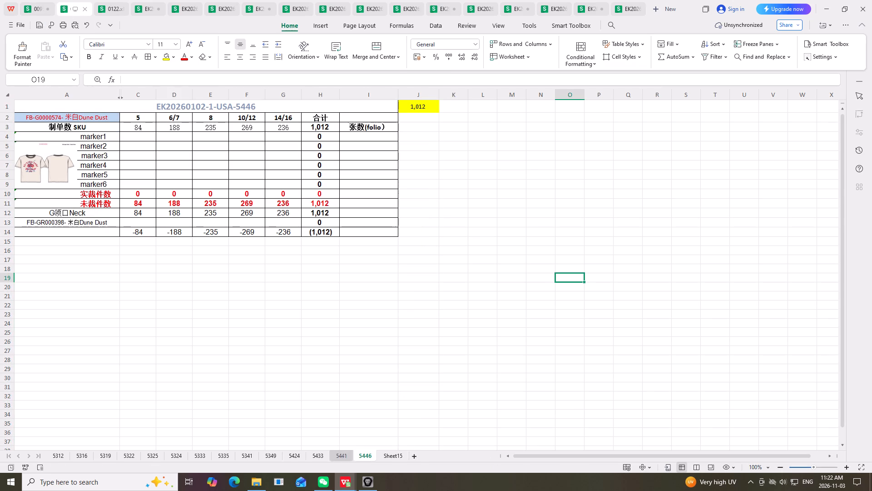
click(389, 456)
click(386, 360)
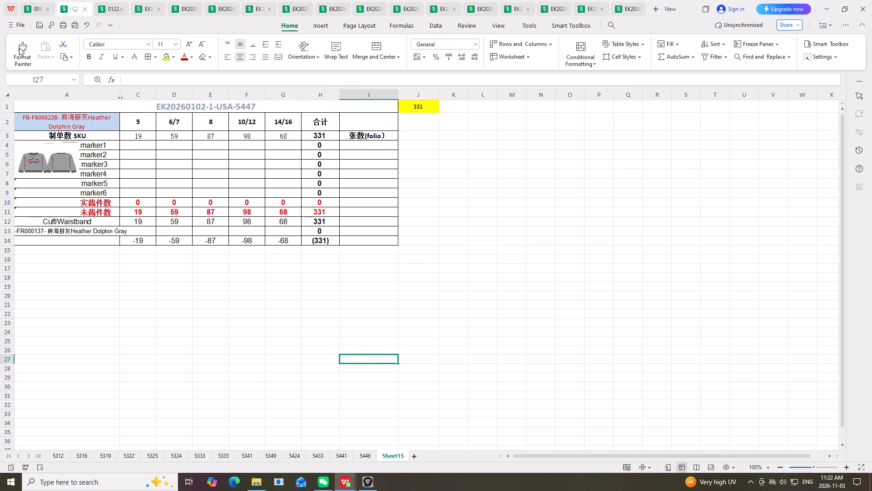
triple_click(39, 24)
triple_click(39, 24)
Rename Sheet15 as 5447 and save the workbook.
right_click(395, 459)
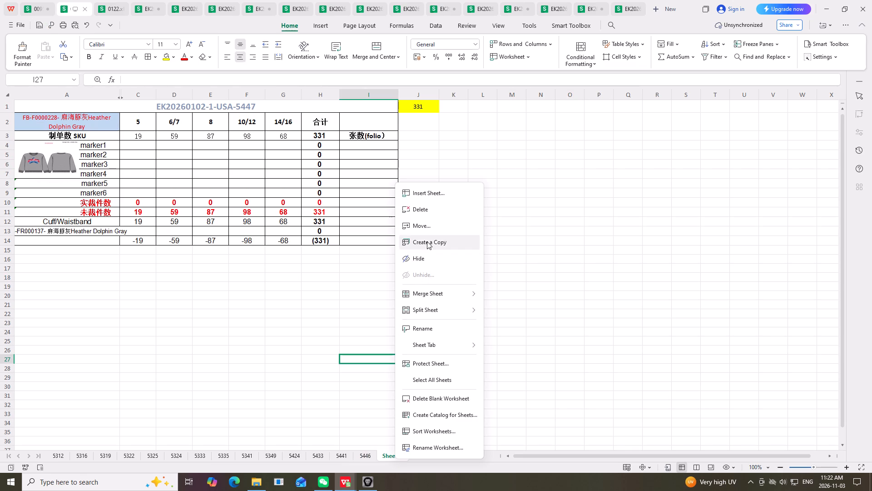
click(426, 331)
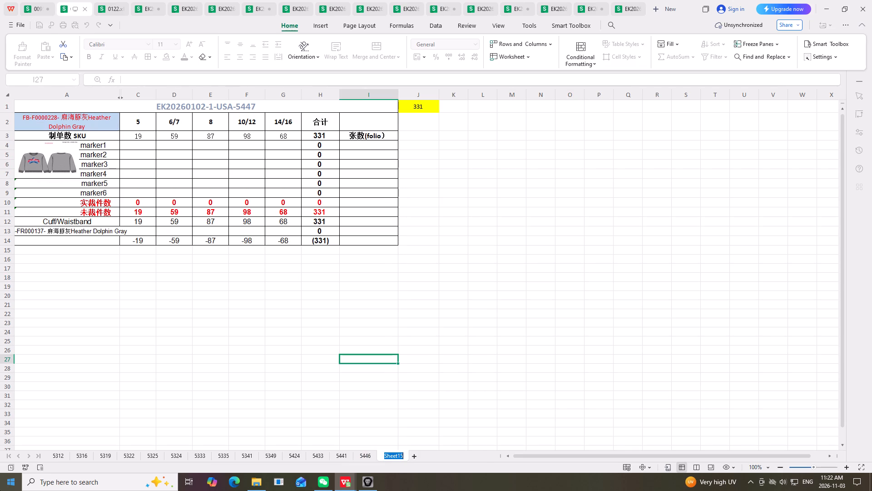
text(54)
key(4)
key(7)
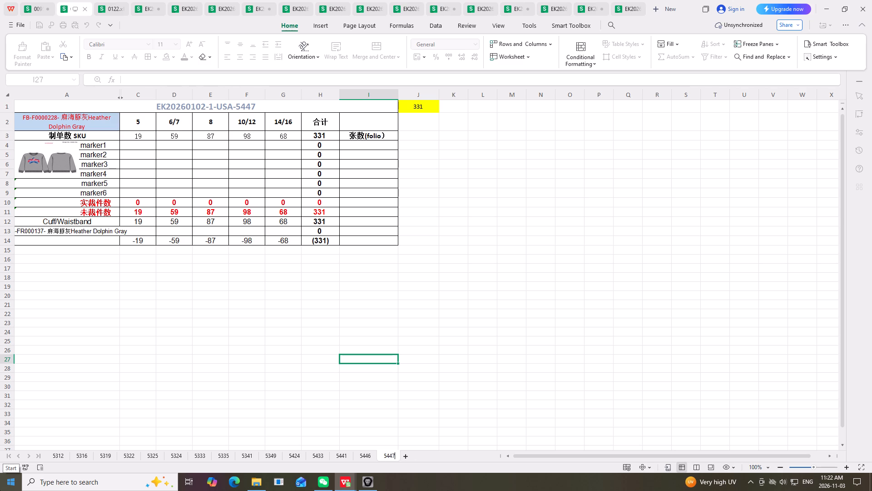
click(512, 288)
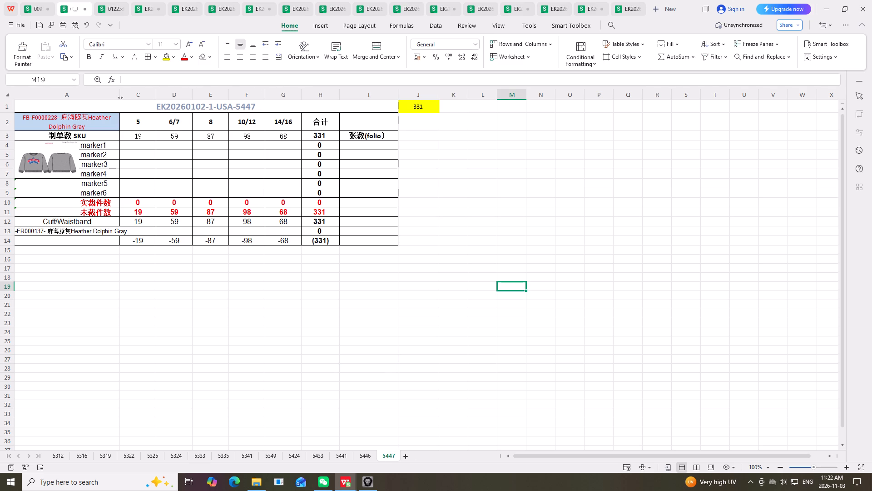
click(667, 194)
triple_click(42, 25)
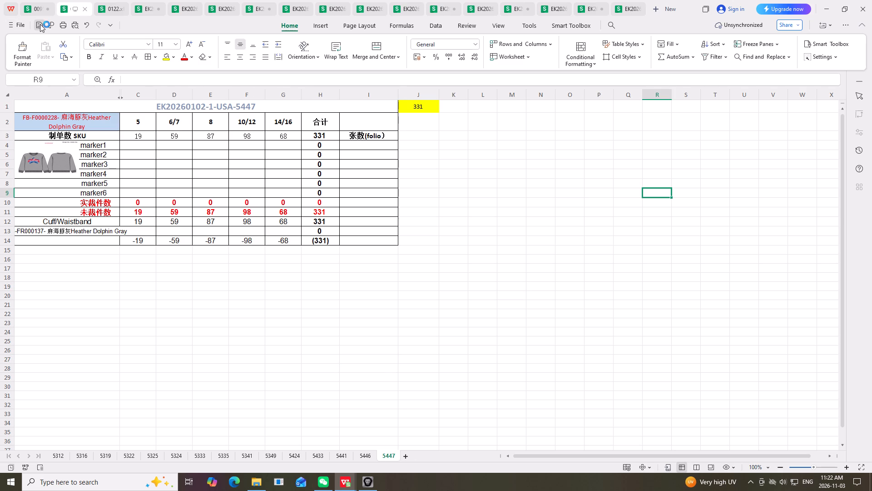
click(40, 24)
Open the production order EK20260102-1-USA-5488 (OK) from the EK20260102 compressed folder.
click(257, 483)
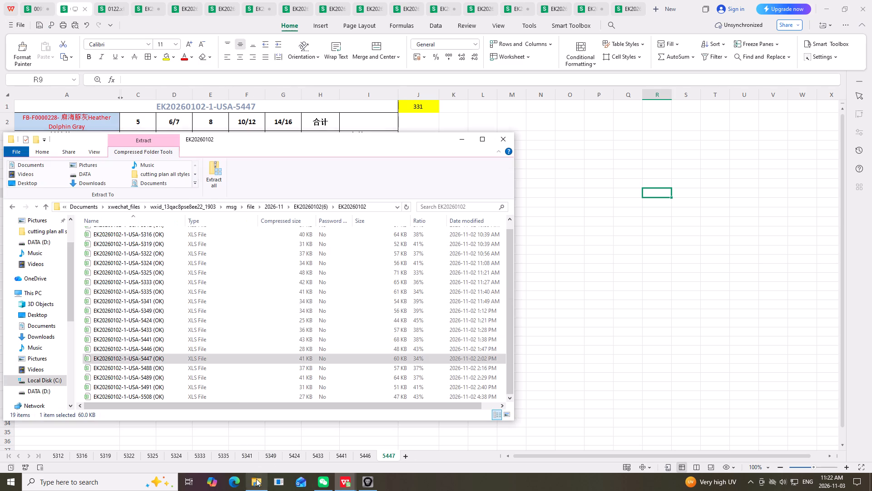
scroll(96, 149, down, 5)
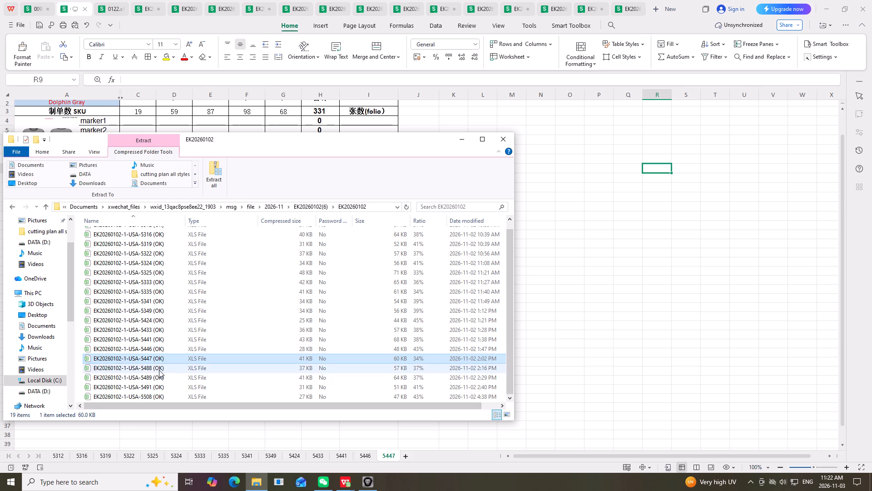
double_click(159, 370)
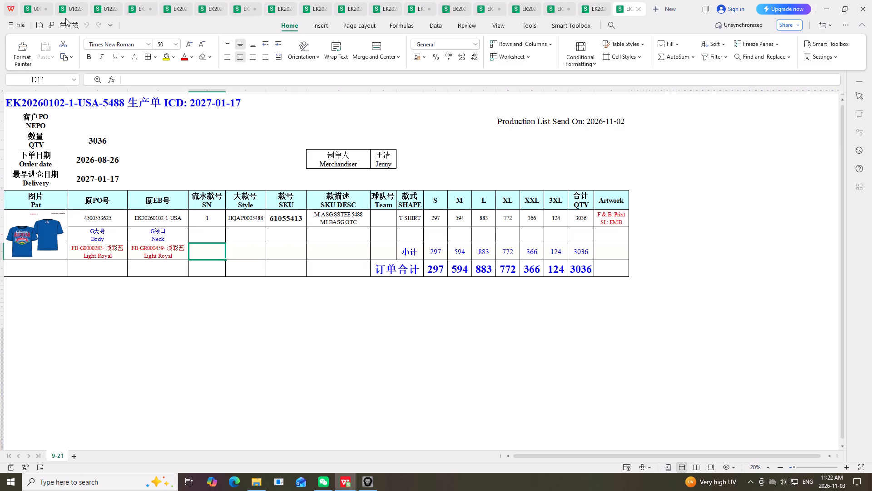
Copy columns A to J of sheet 5319 in the 0102 workbook into a new sheet placed after 5447.
click(74, 9)
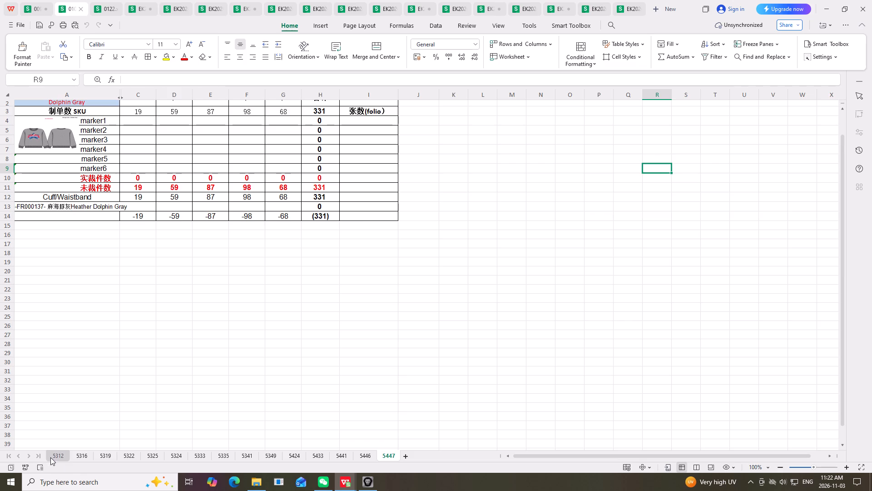
click(58, 456)
click(81, 460)
click(100, 456)
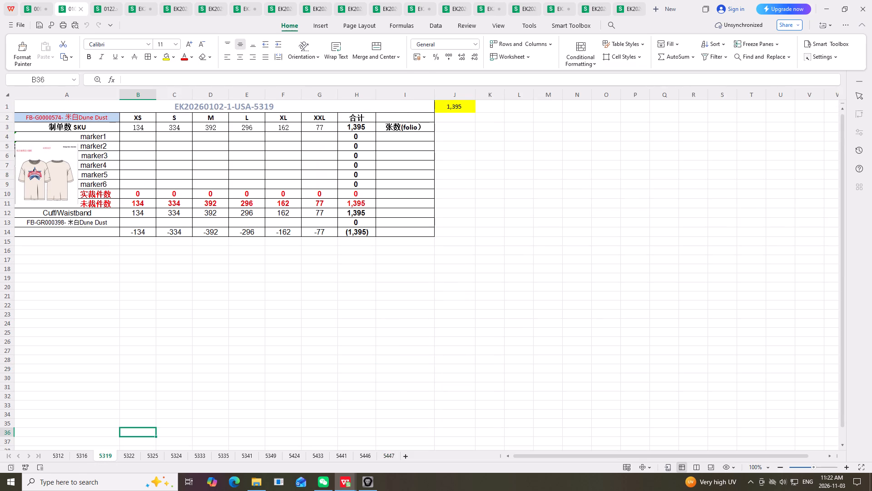
click(213, 290)
drag(36, 89, 60, 97)
drag(34, 96, 443, 225)
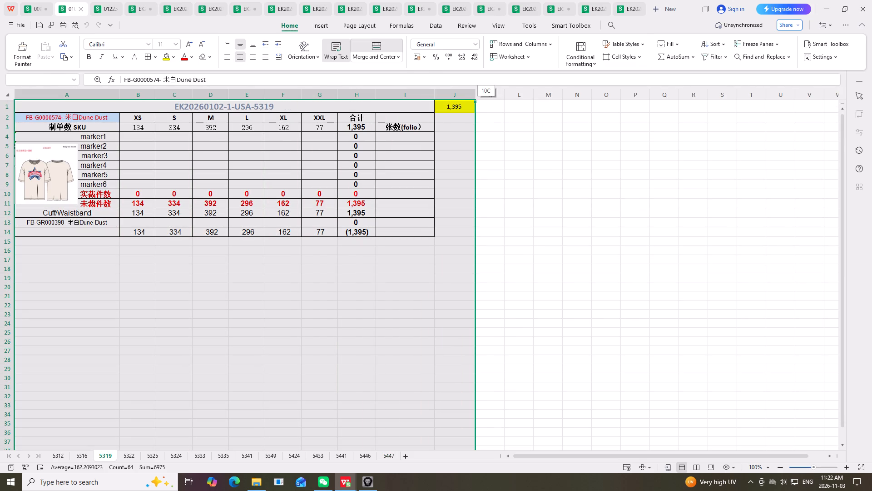
drag(443, 225, 444, 225)
scroll(438, 229, up, 3)
right_click(437, 227)
click(446, 235)
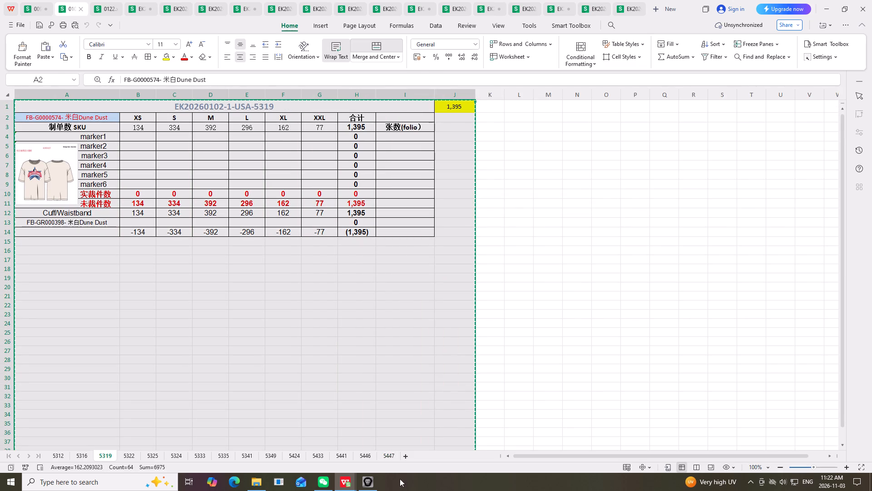
click(403, 457)
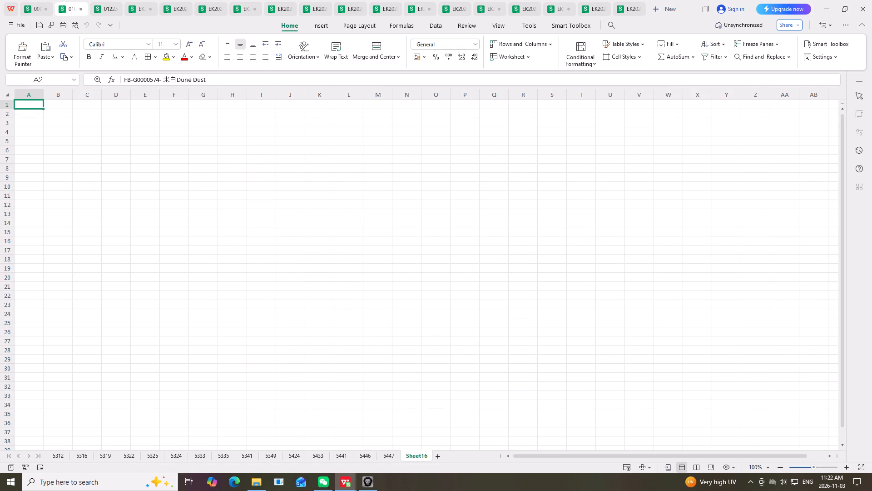
right_click(41, 103)
click(80, 115)
Delete the Dune Dust shirt picture from the new sheet copied from 5319.
click(59, 155)
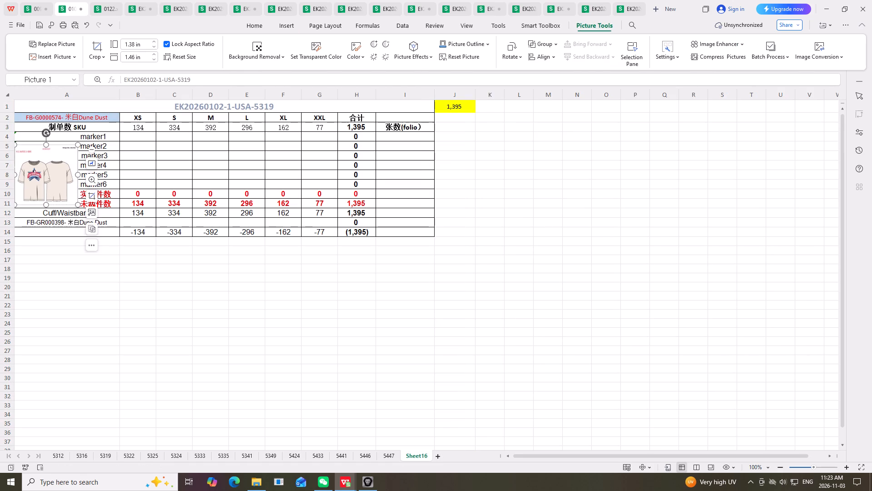
key(Delete)
click(544, 197)
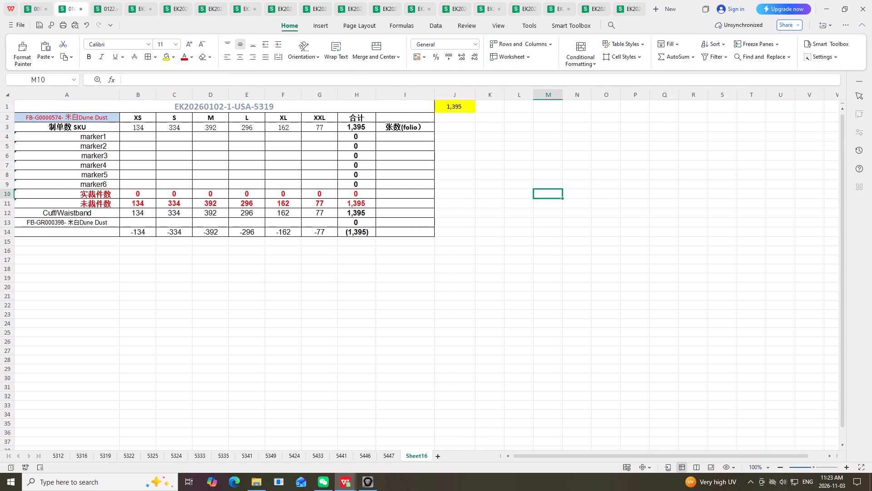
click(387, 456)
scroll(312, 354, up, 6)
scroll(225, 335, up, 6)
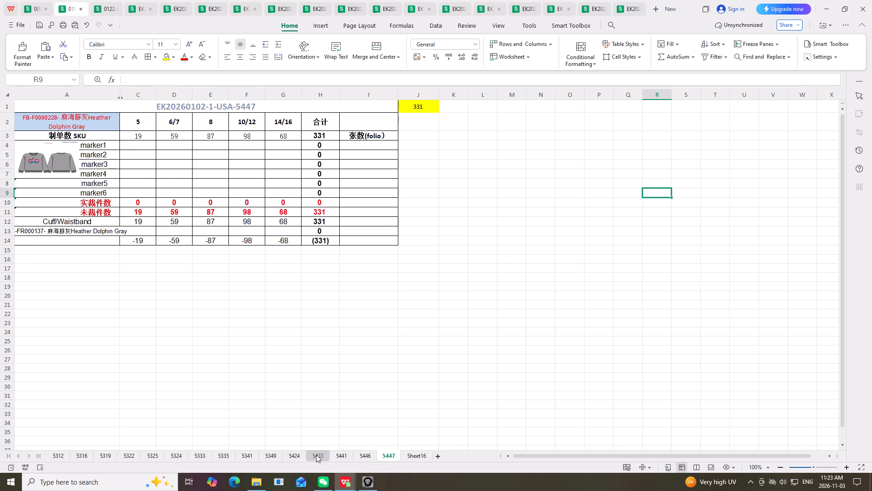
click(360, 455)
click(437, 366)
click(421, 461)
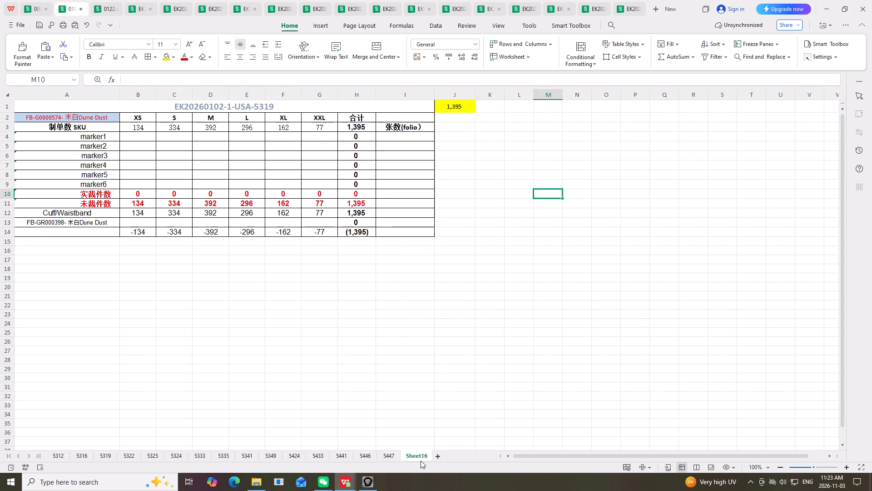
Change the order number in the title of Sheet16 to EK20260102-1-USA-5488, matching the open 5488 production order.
click(634, 11)
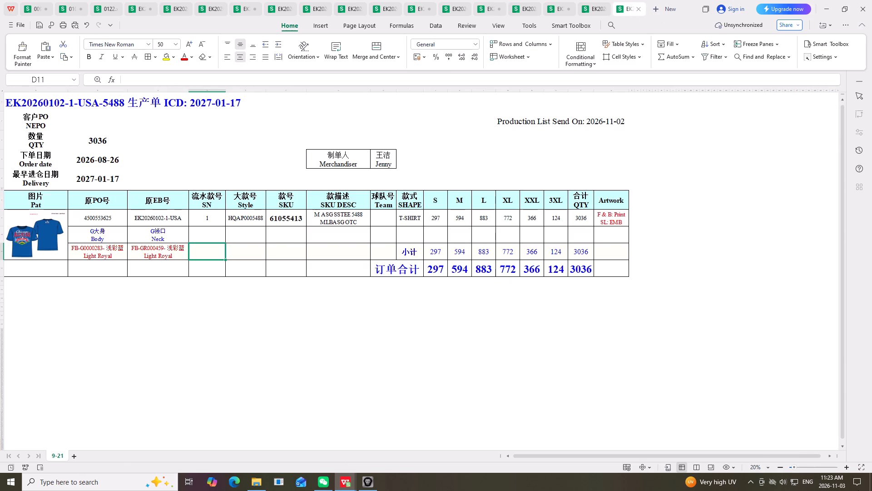
click(74, 6)
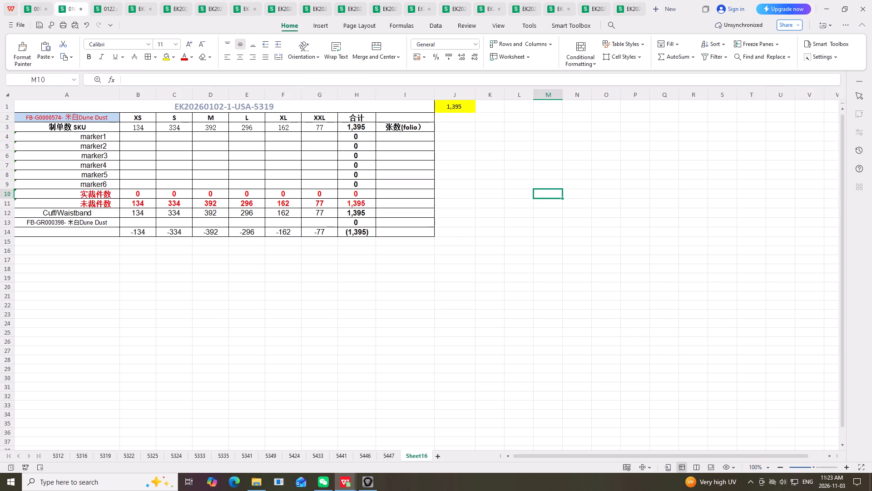
double_click(272, 108)
key(BackSpace)
key(BackSpace)
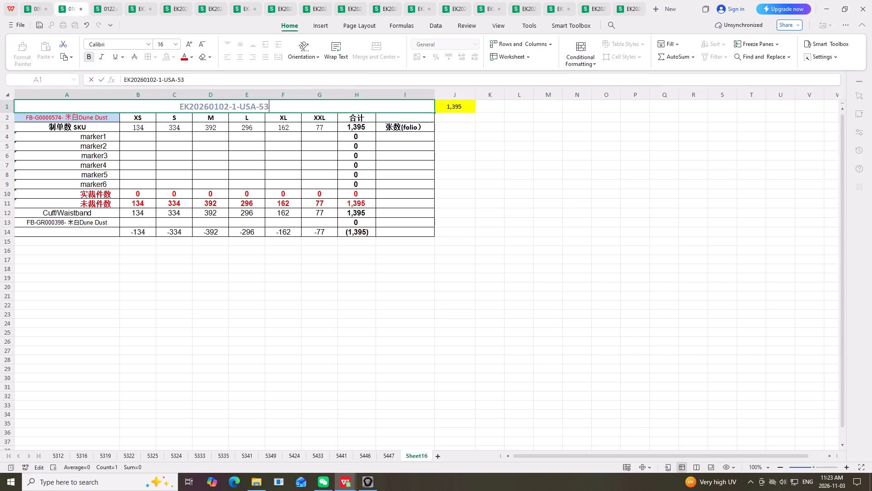
key(BackSpace)
key(4)
key(8)
key(8)
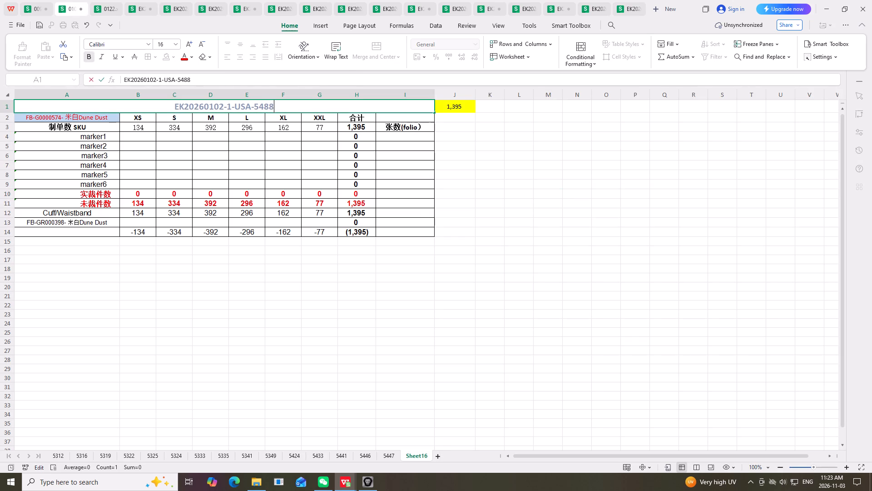
click(577, 240)
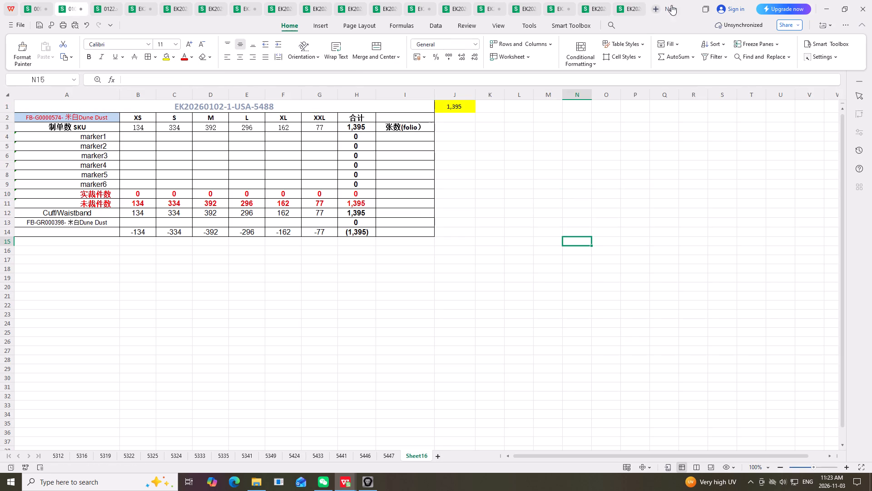
Copy the blue Light Royal T-shirt picture from production order 5488 into Sheet16 of the 0102 workbook.
click(628, 9)
click(50, 226)
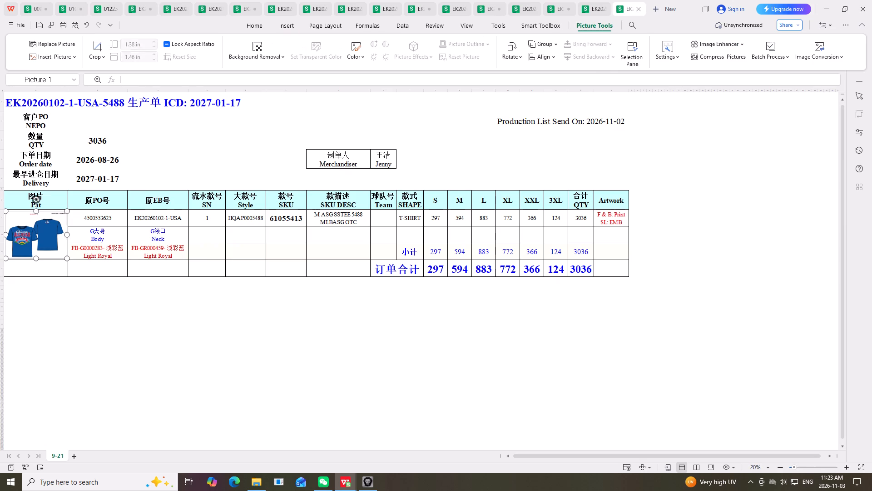
right_click(50, 227)
click(59, 239)
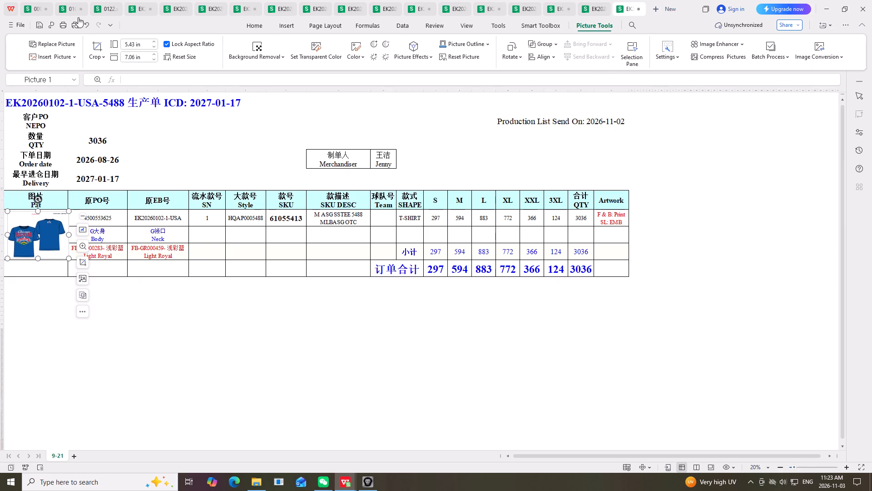
click(74, 7)
right_click(547, 187)
click(590, 195)
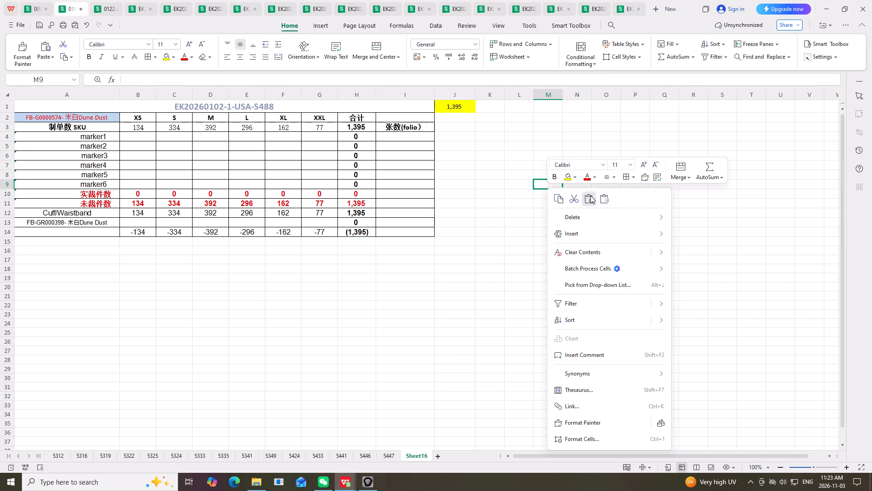
Shrink the pasted T-shirt picture to about 1.46 in wide and fit it in column A beside the marker labels.
drag(833, 225, 724, 203)
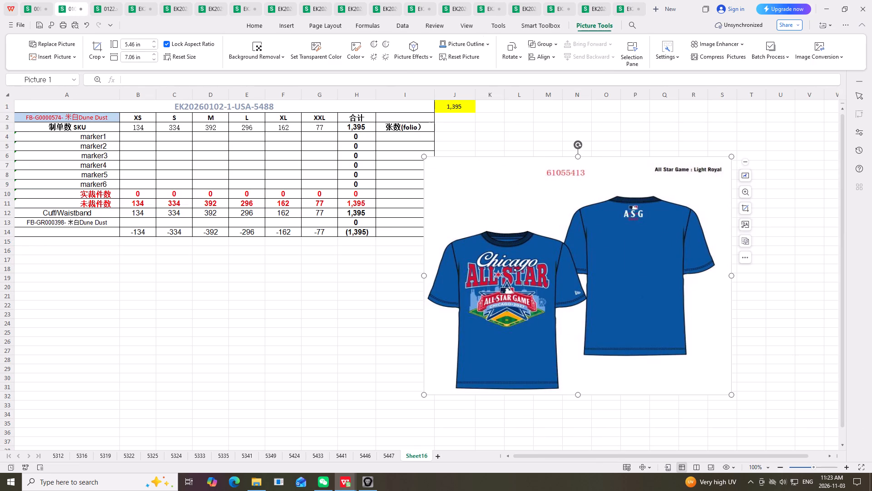
drag(731, 157, 467, 341)
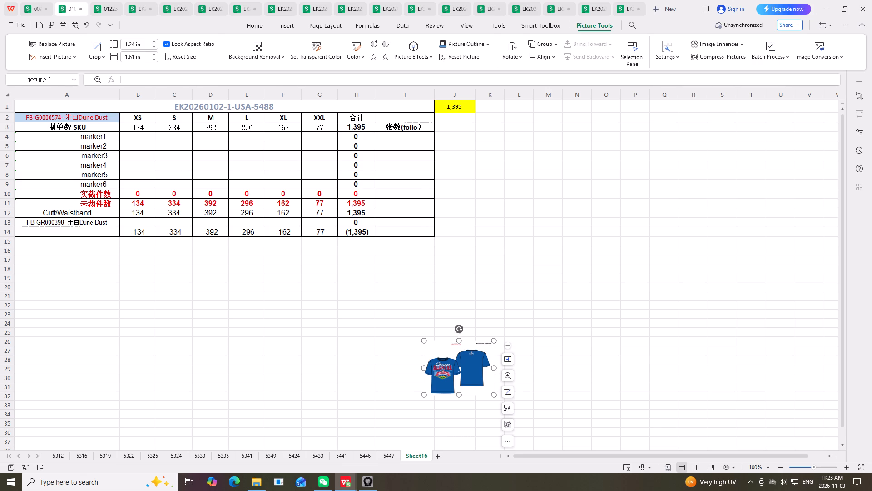
drag(493, 341, 466, 359)
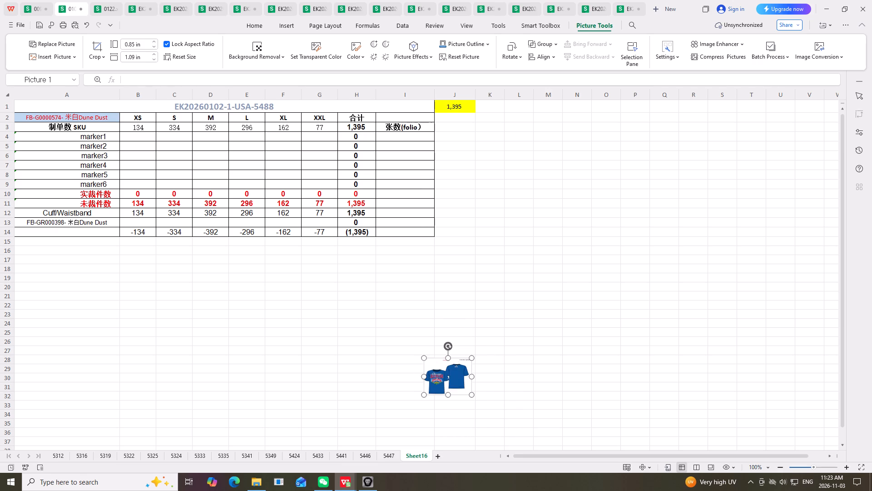
drag(458, 369, 43, 157)
click(145, 267)
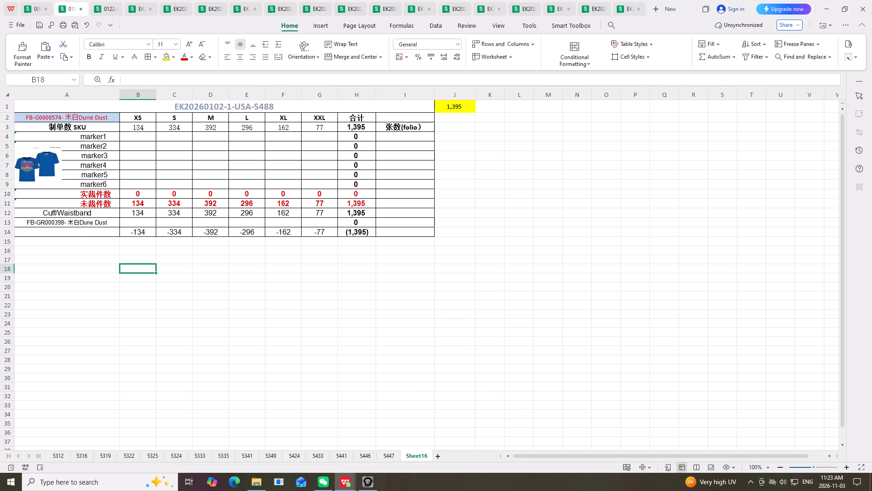
click(45, 172)
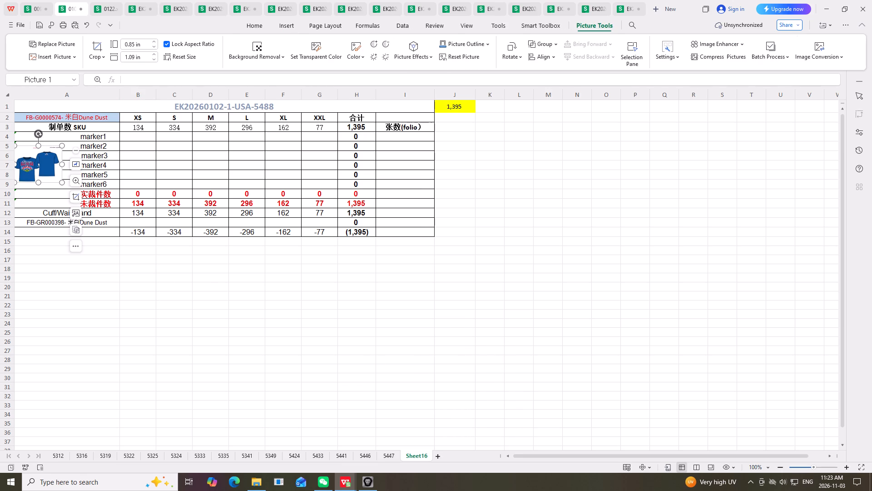
click(37, 145)
click(97, 238)
click(42, 173)
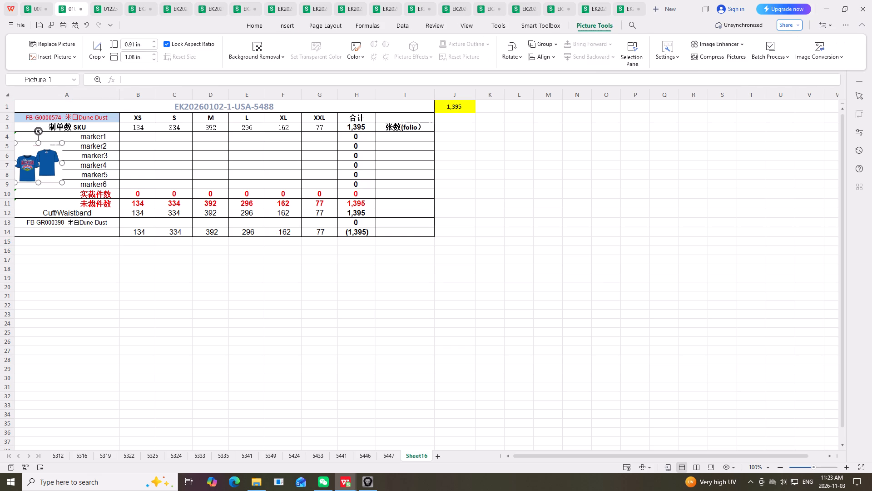
drag(61, 163, 78, 169)
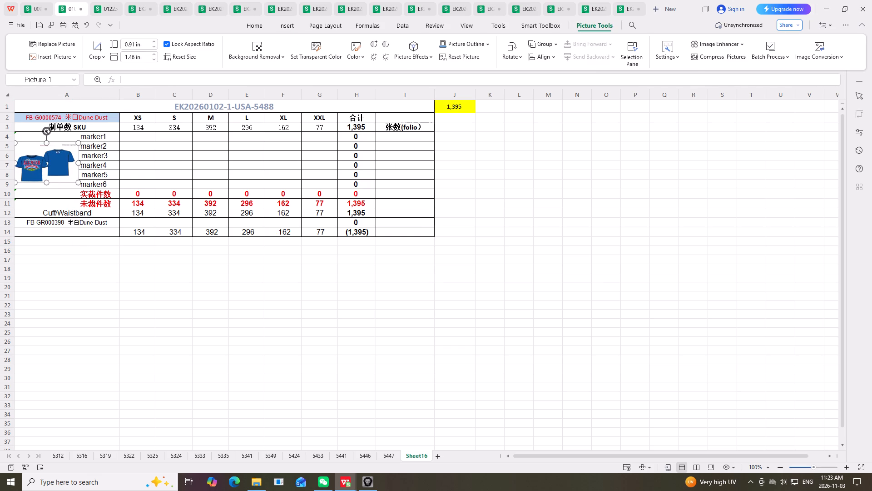
click(151, 266)
click(32, 161)
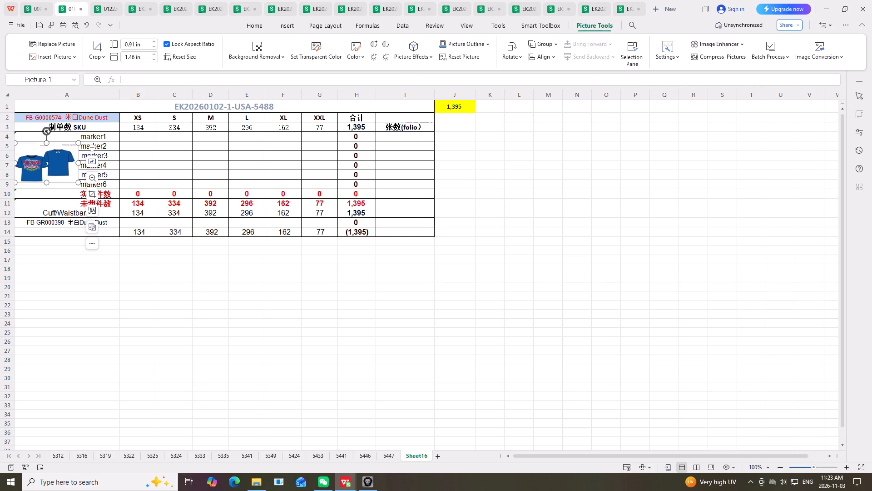
drag(47, 184, 48, 188)
click(238, 337)
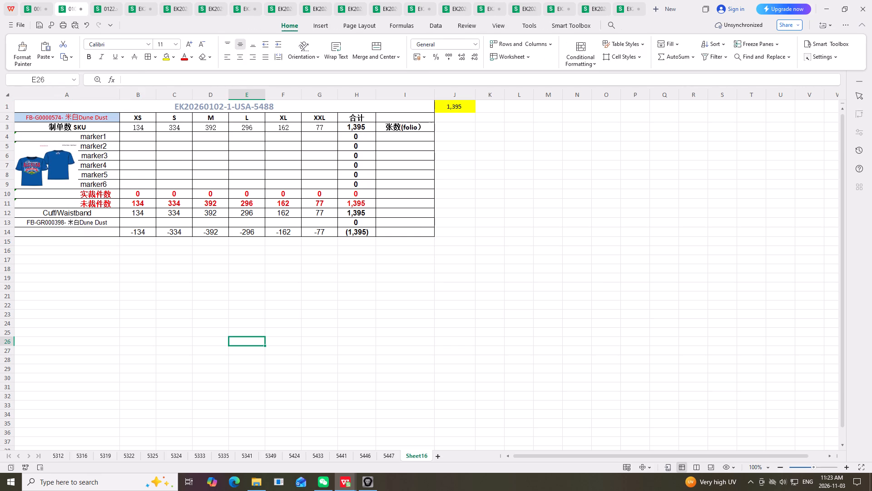
Copy the size headings S to 3XL from production order 5488 as values into Sheet16's size row, starting at B2.
scroll(144, 230, up, 6)
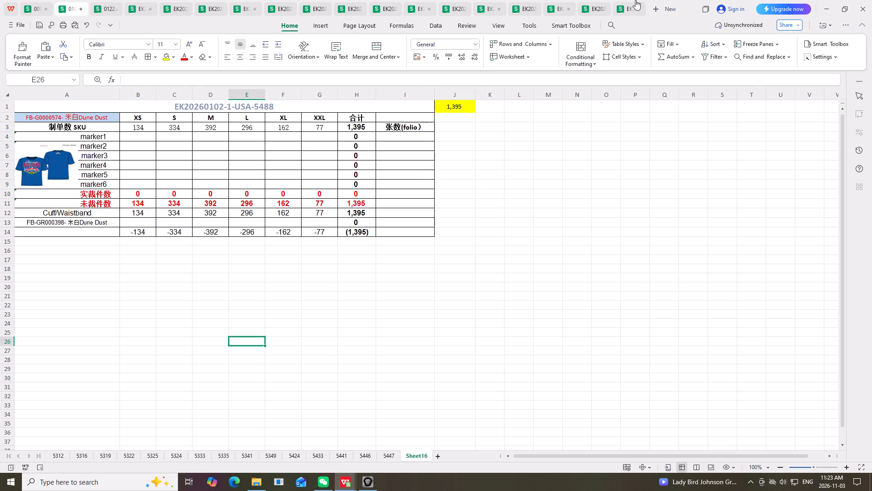
click(632, 8)
scroll(322, 240, up, 3)
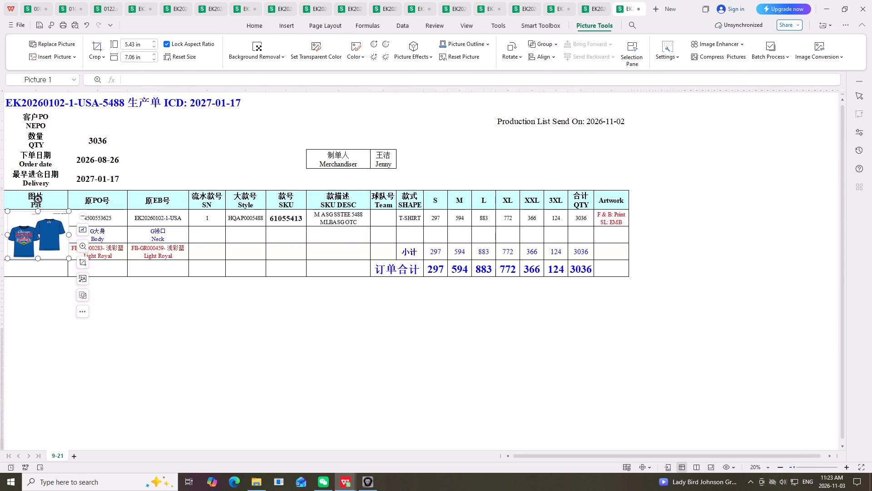
drag(440, 203, 561, 202)
right_click(561, 202)
click(574, 209)
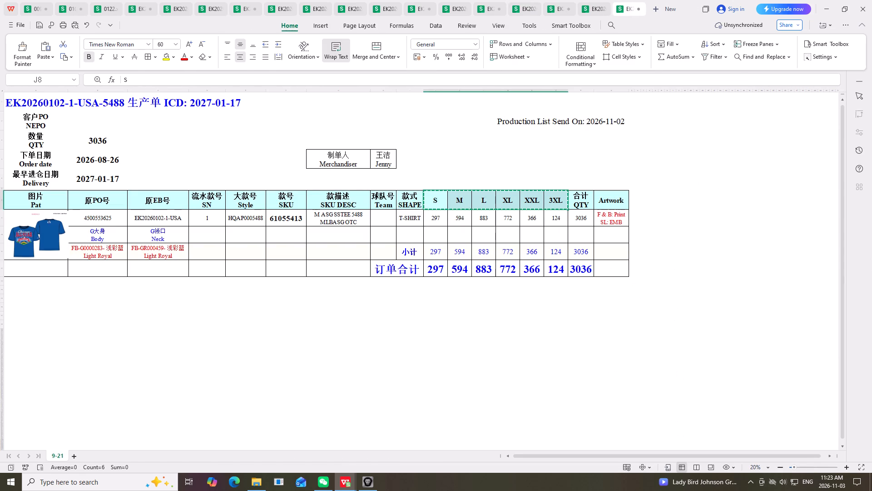
click(72, 7)
click(144, 120)
right_click(144, 120)
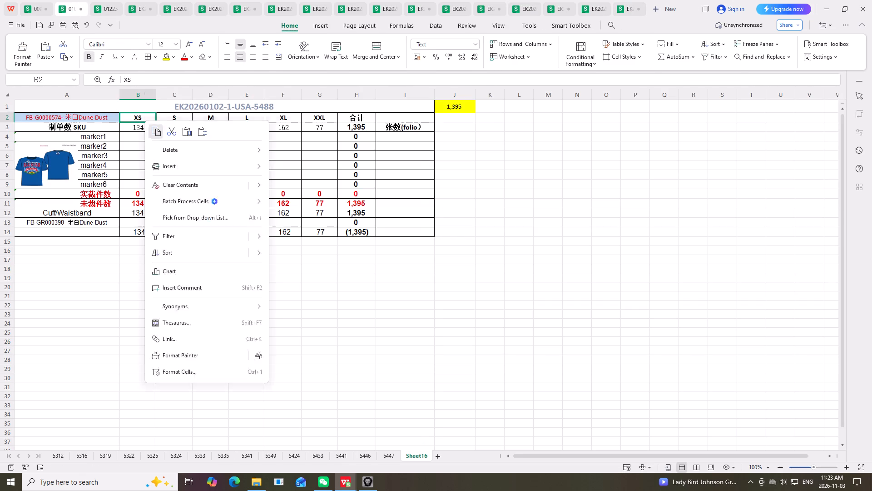
click(203, 133)
click(581, 239)
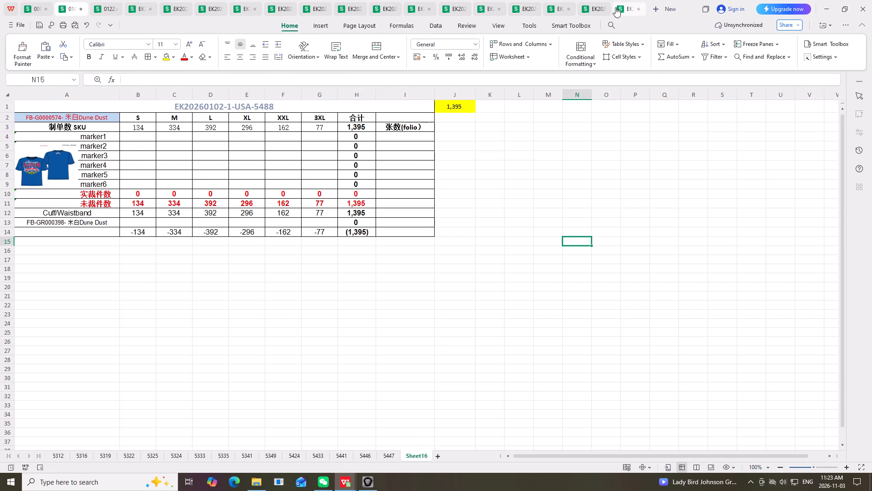
Copy order 5488's total quantities per size (297, 594, 883, 772, 366, 124) as values into Sheet16's 制单数 SKU row.
click(632, 8)
drag(439, 268, 551, 272)
right_click(552, 272)
click(564, 20)
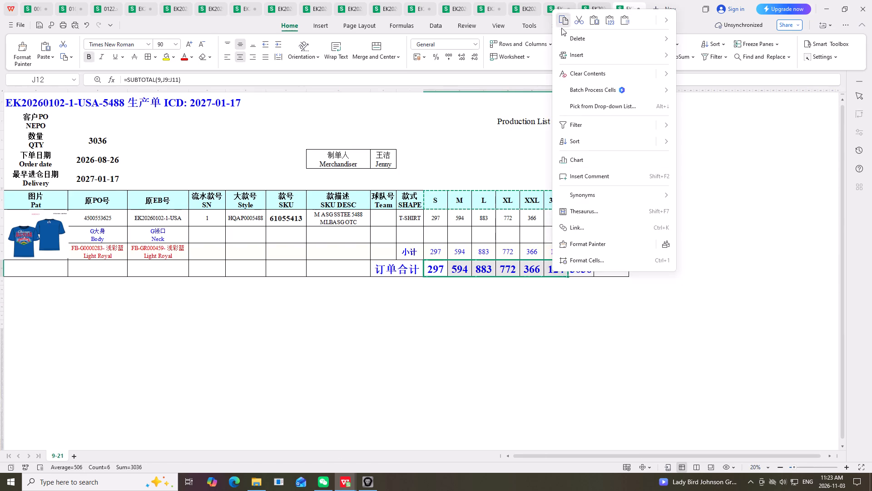
click(72, 6)
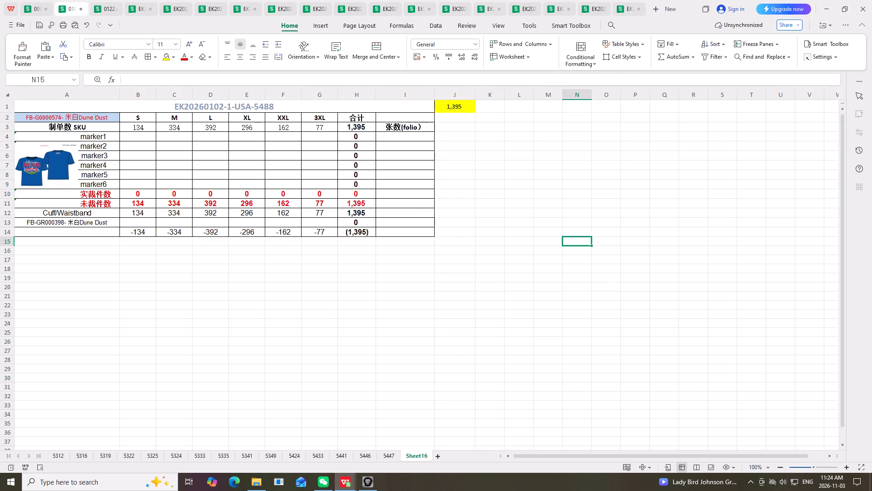
click(149, 128)
right_drag(149, 128, 155, 130)
click(204, 139)
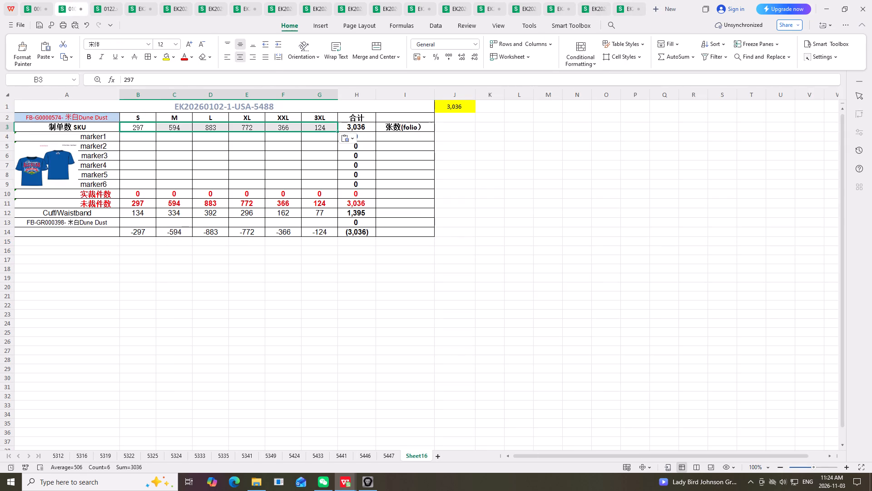
Paste the same six size quantities as values into Sheet16's Cuff/Waistband row, starting at B12.
click(144, 214)
right_click(144, 214)
click(200, 10)
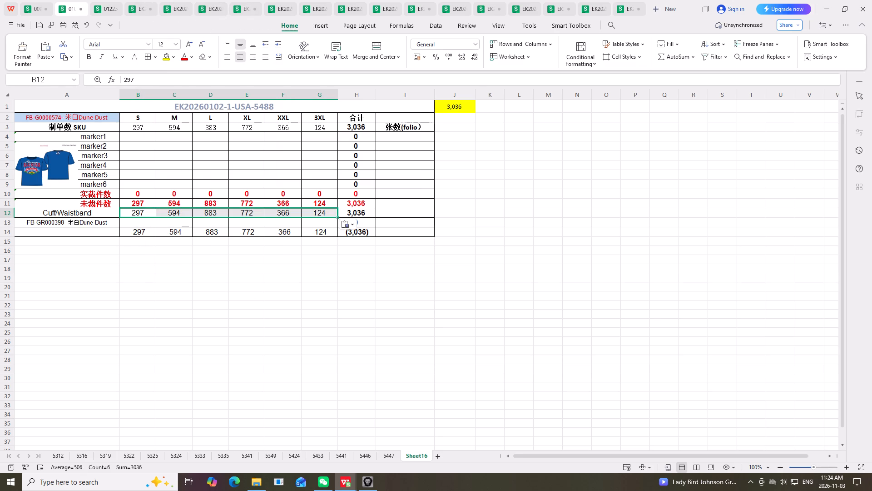
click(460, 265)
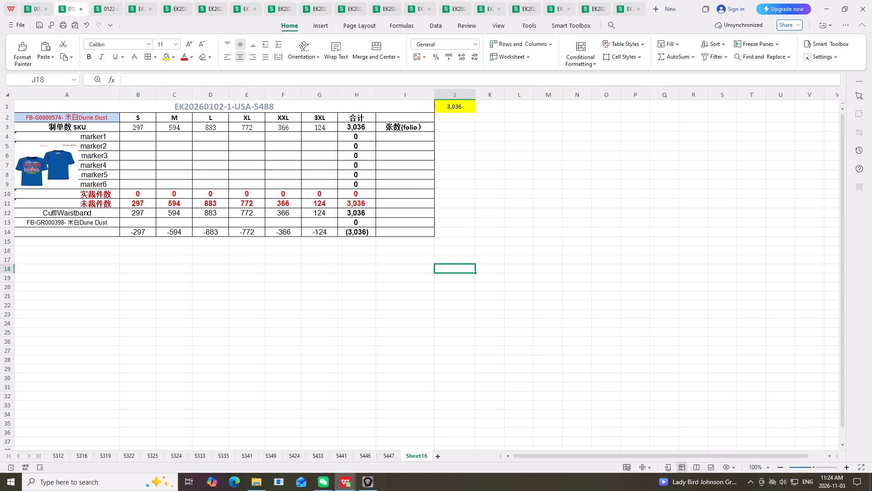
Cross-check sheets 5312, 5316 and 5319 in 0102.xlsx against their production orders, comparing the fabric, trim and size details.
click(60, 451)
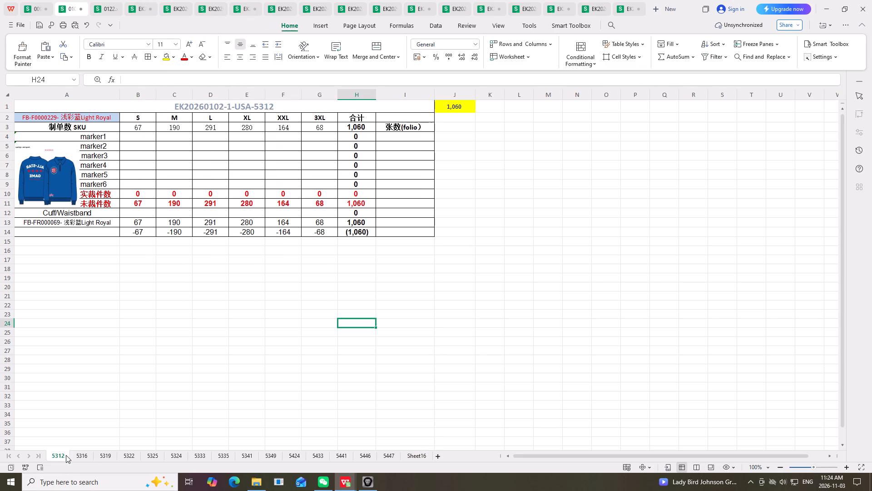
click(80, 455)
click(104, 452)
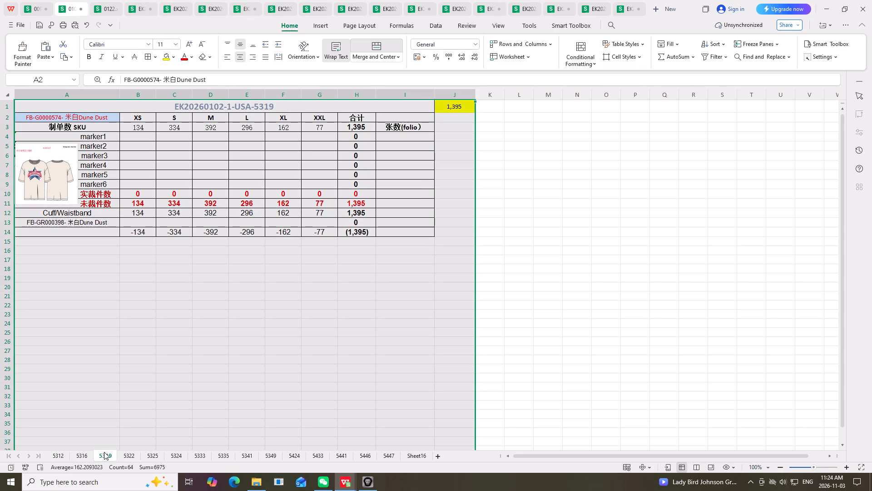
click(122, 370)
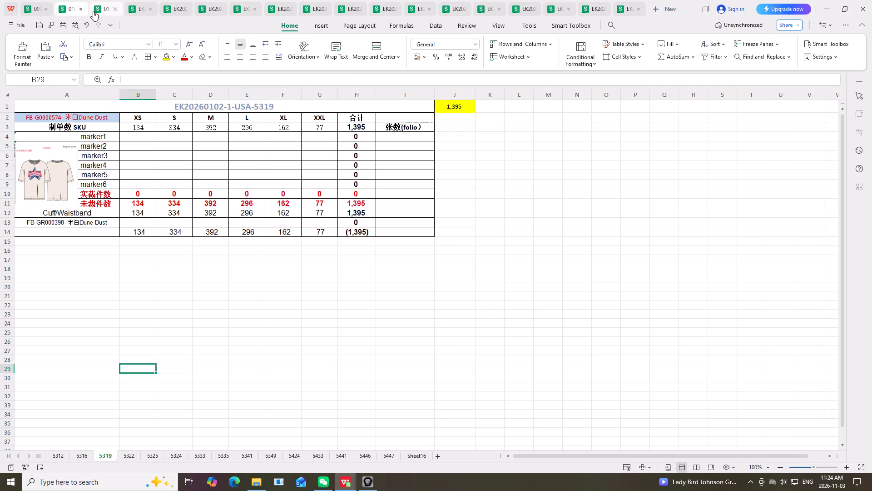
click(144, 8)
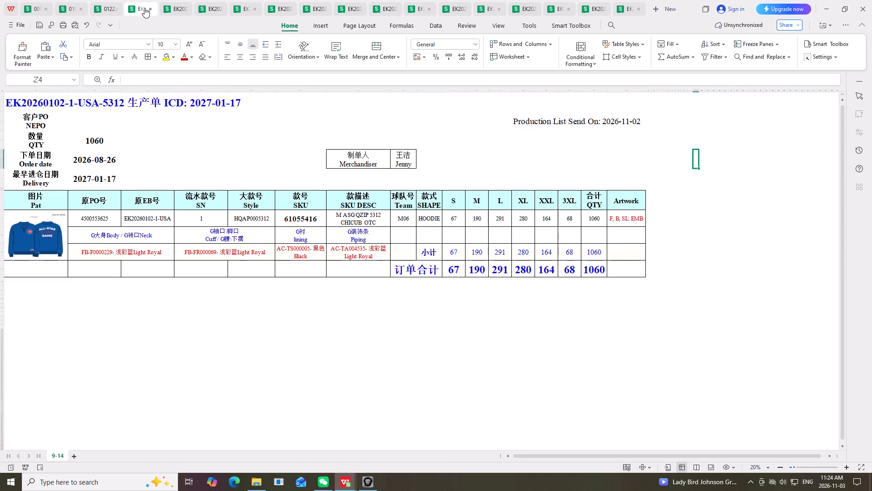
click(176, 9)
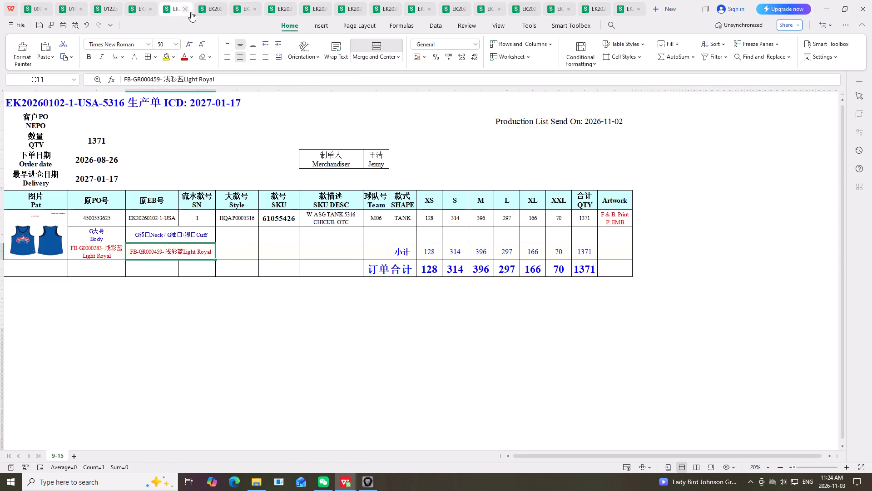
click(214, 8)
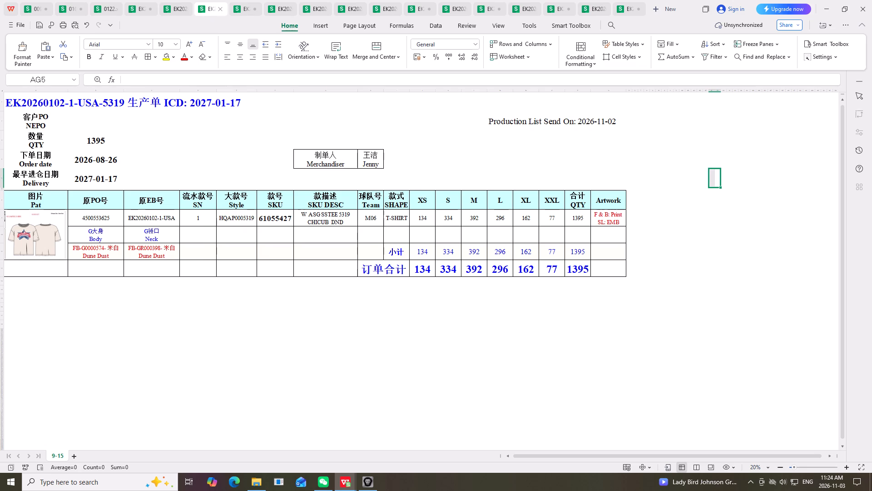
click(74, 9)
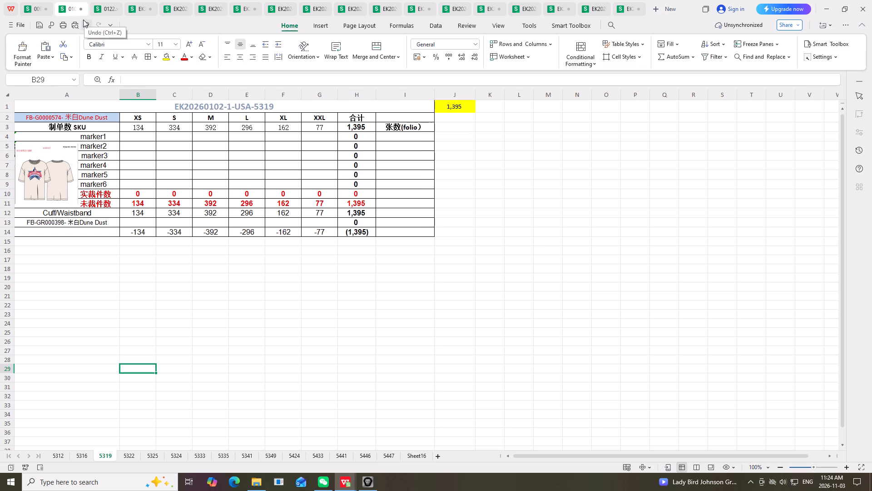
click(178, 10)
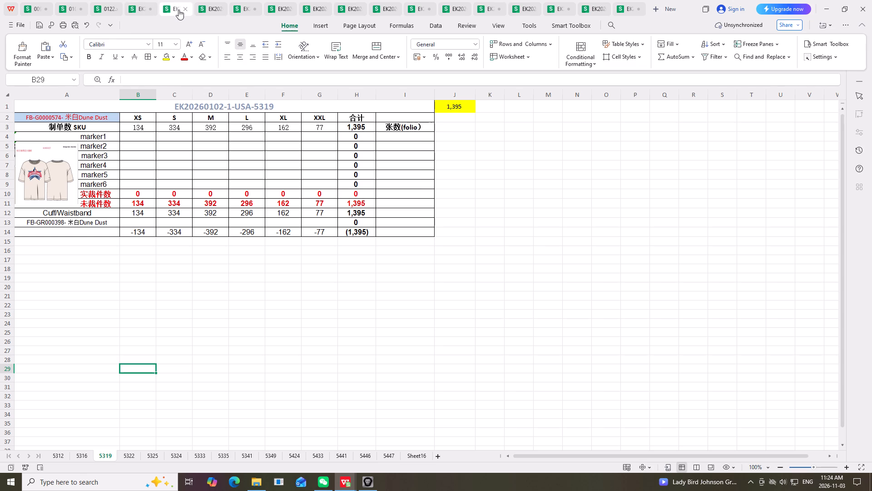
click(209, 7)
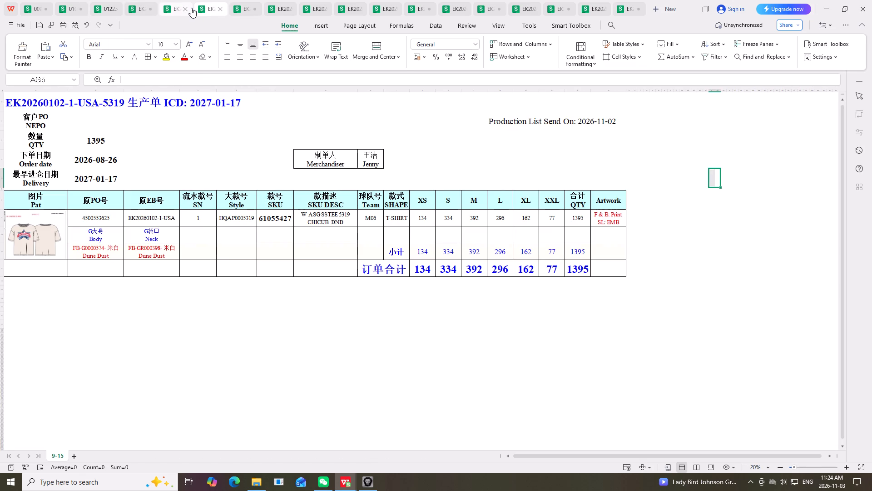
click(70, 6)
click(156, 293)
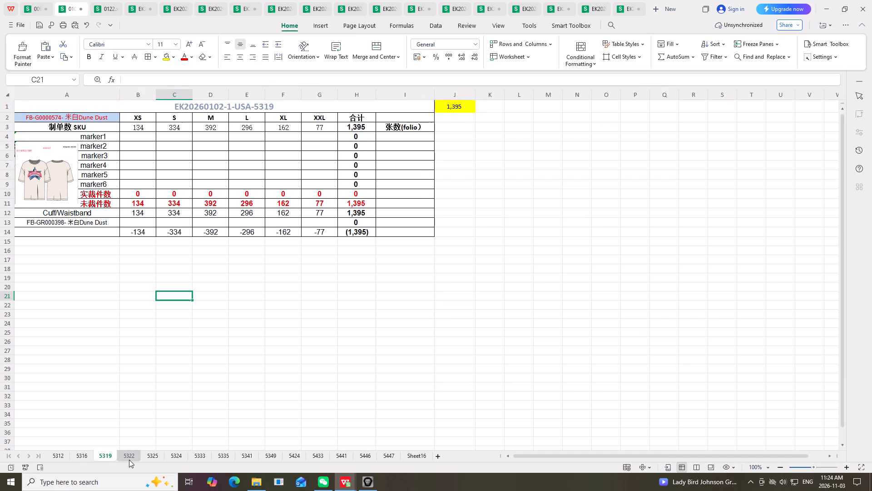
Review the record sheets 5322 to 5335, checking the row 12 trim label on each and returning to sheet 5333.
click(129, 457)
click(151, 454)
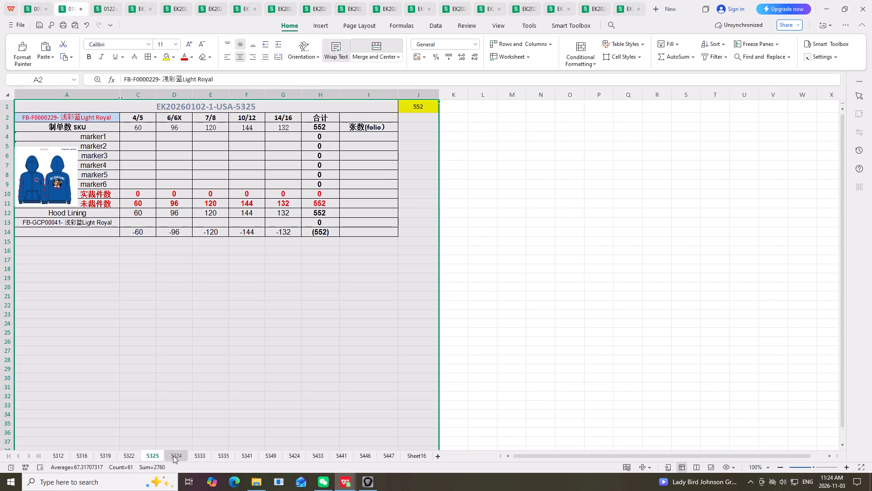
click(173, 455)
click(202, 455)
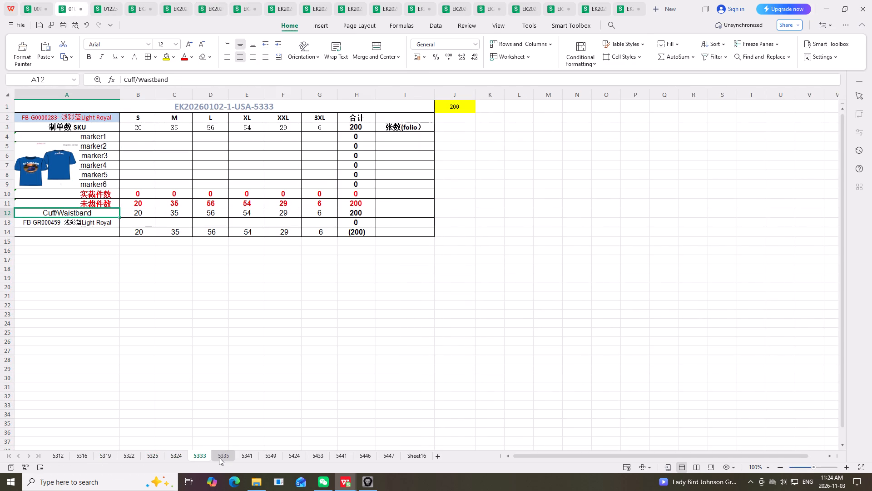
click(219, 457)
click(172, 457)
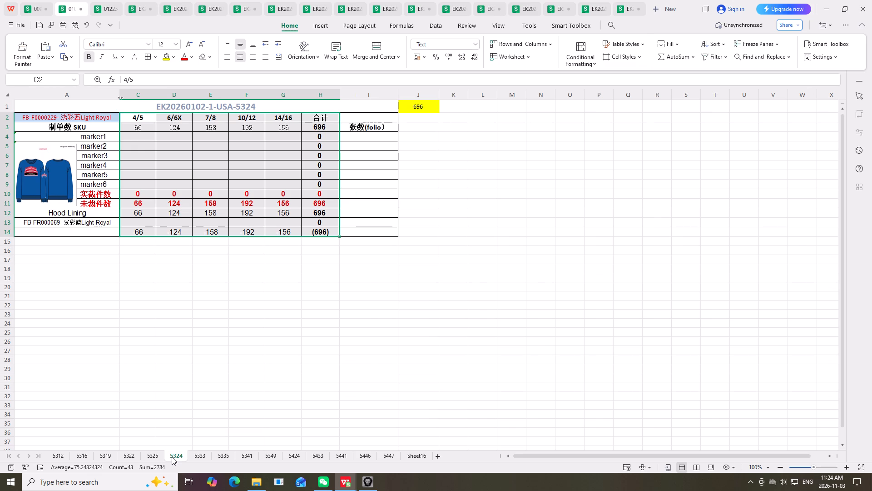
click(204, 453)
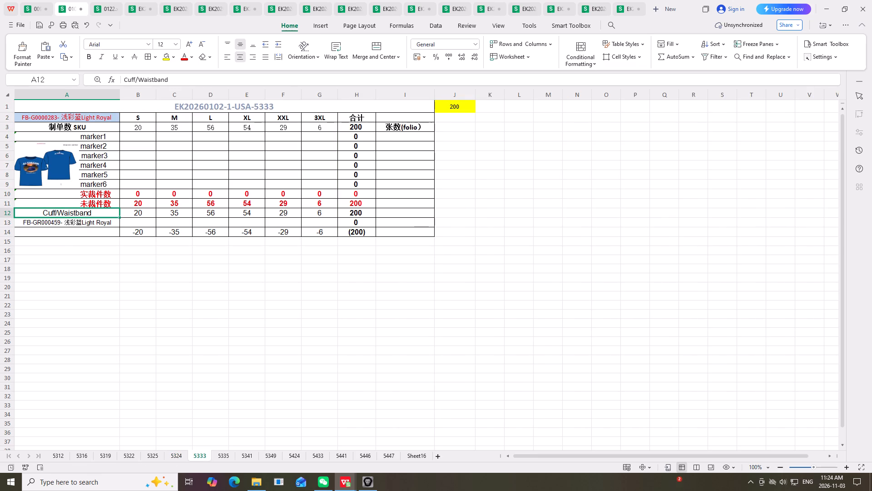
click(227, 455)
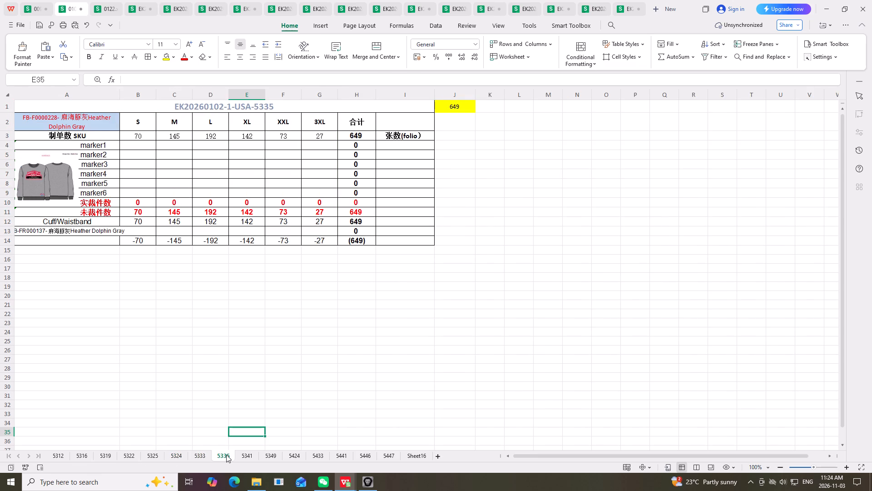
click(210, 453)
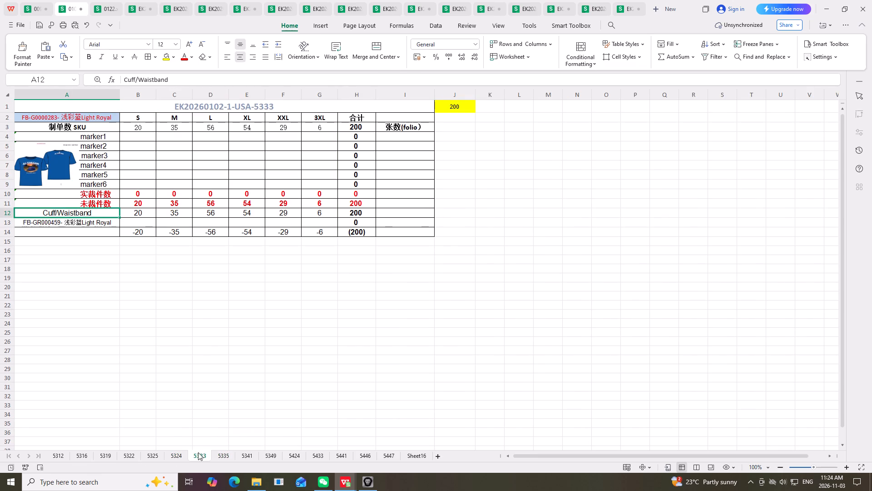
Look through the open production orders for 5333's, comparing the trim parts listed, and return to sheet 5333 in 0102.xlsx.
click(458, 10)
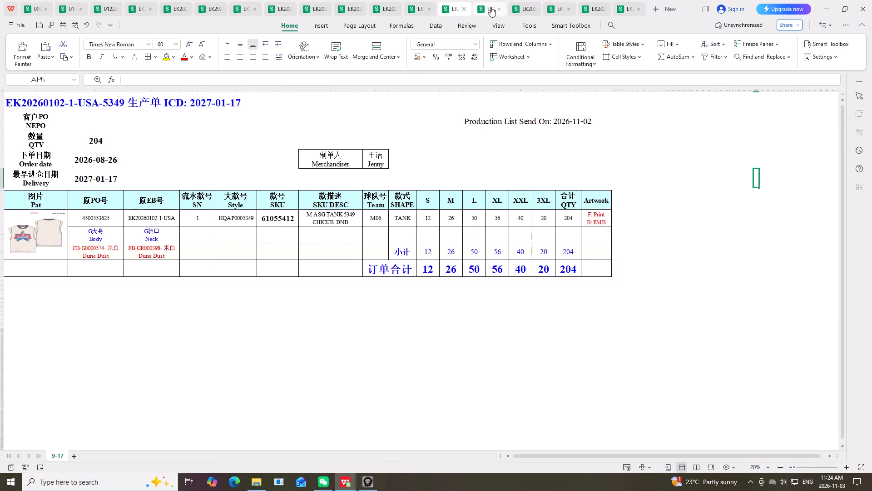
click(496, 5)
click(388, 9)
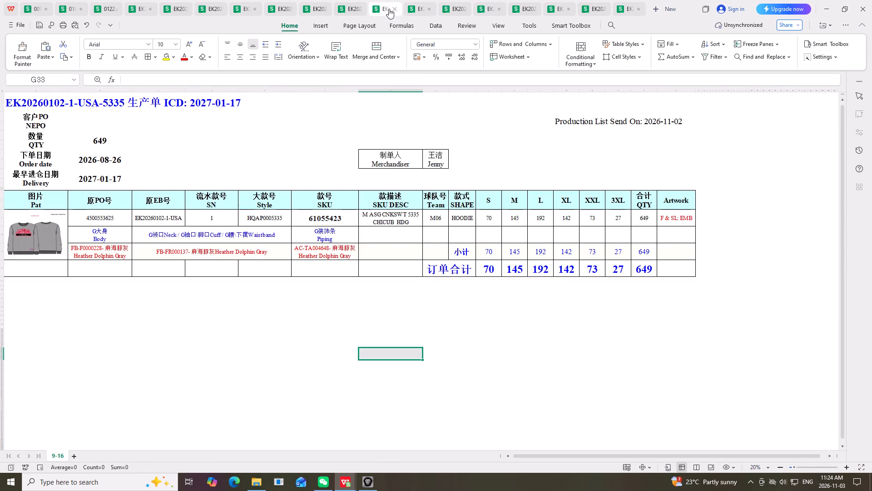
click(360, 7)
click(351, 8)
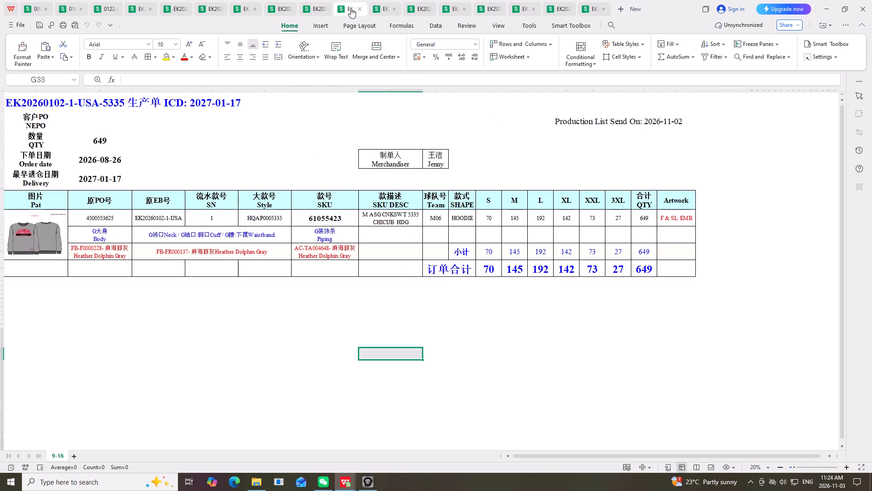
click(316, 9)
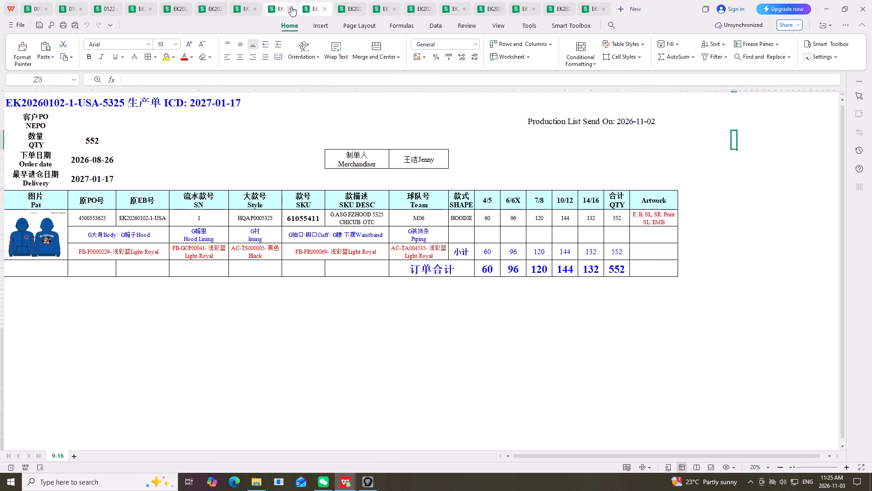
click(287, 8)
click(356, 10)
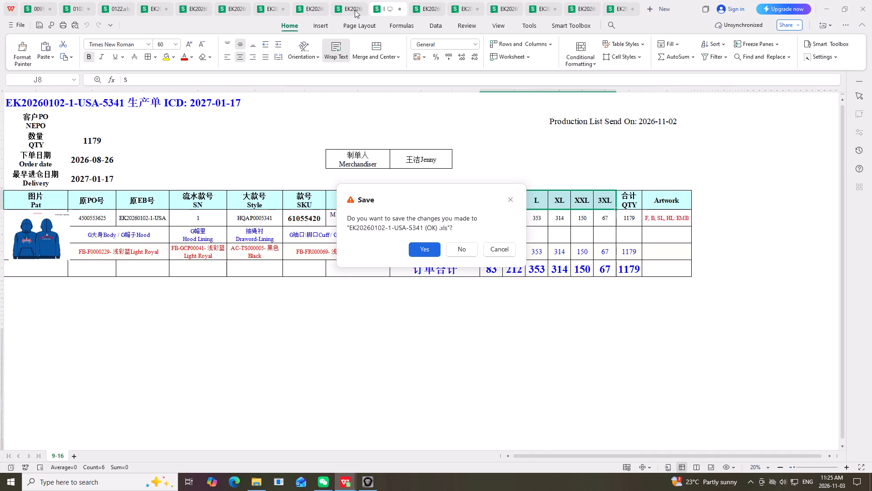
click(512, 197)
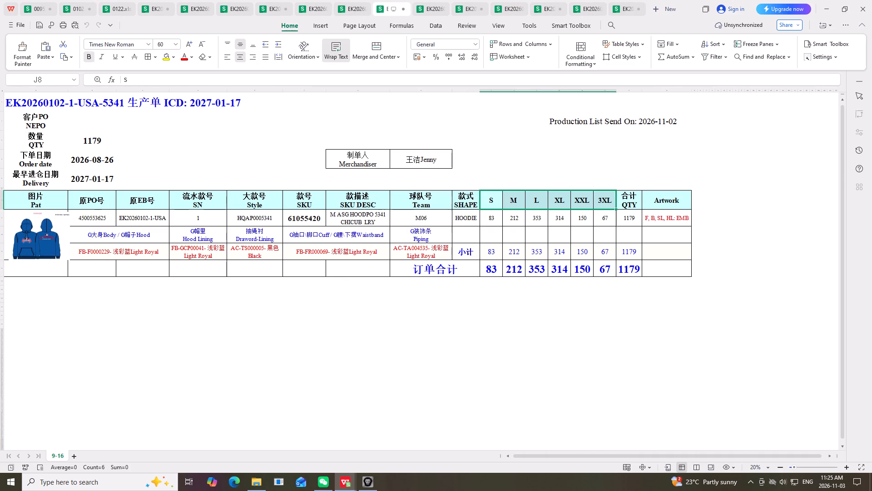
click(319, 9)
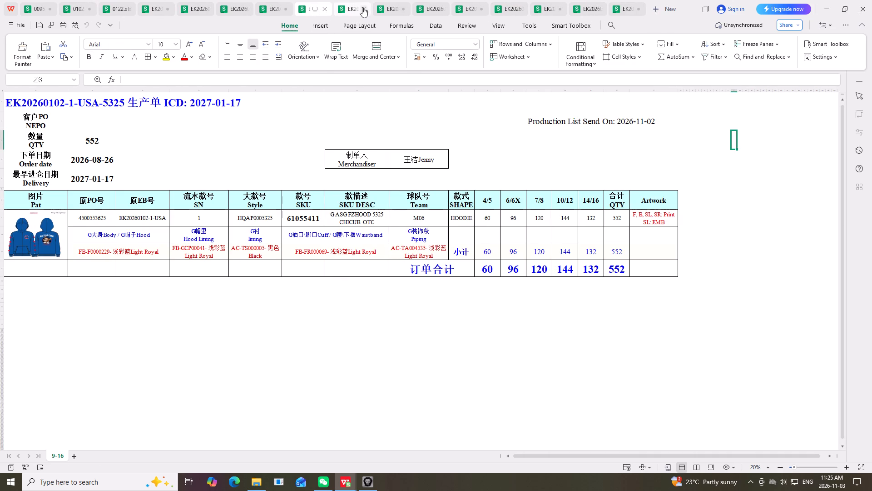
click(362, 7)
click(393, 11)
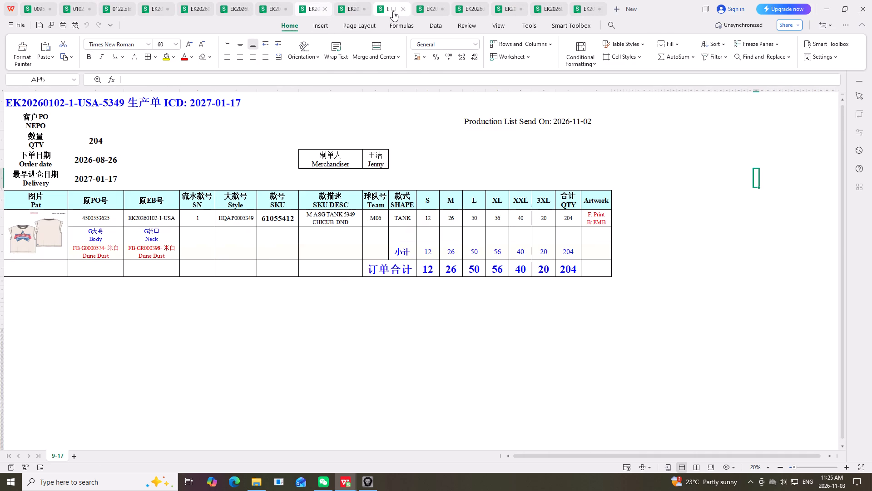
click(436, 9)
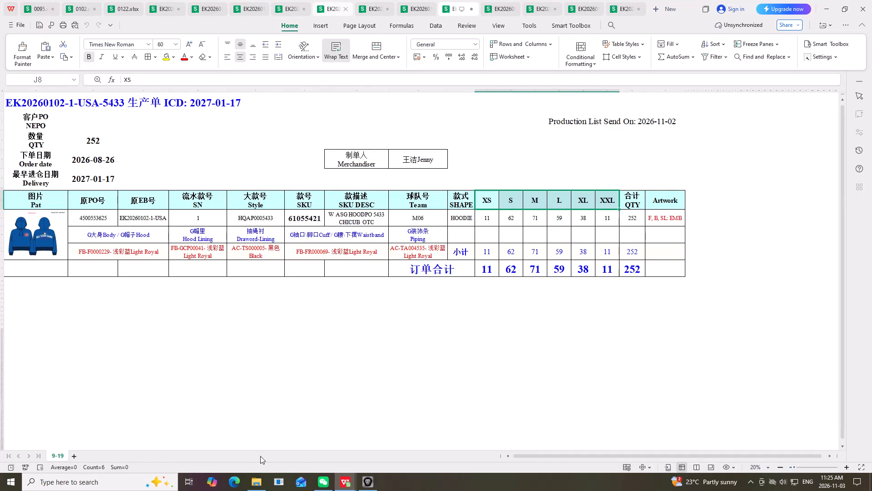
click(417, 8)
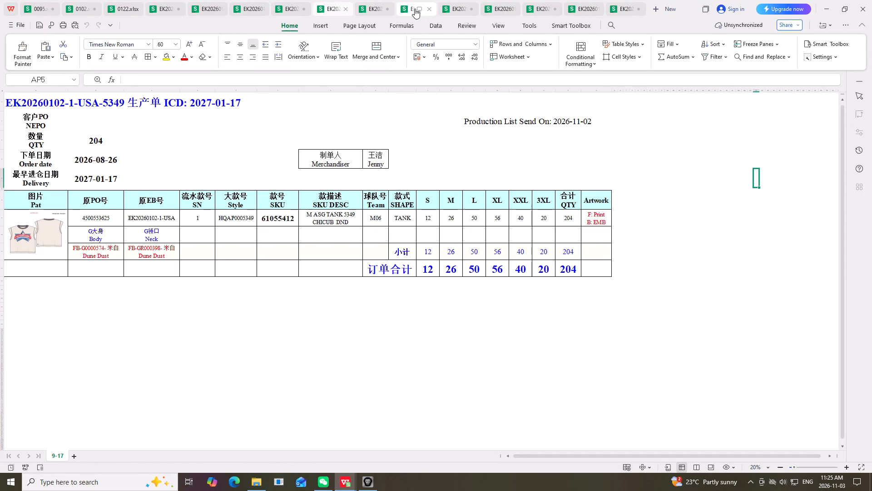
click(458, 10)
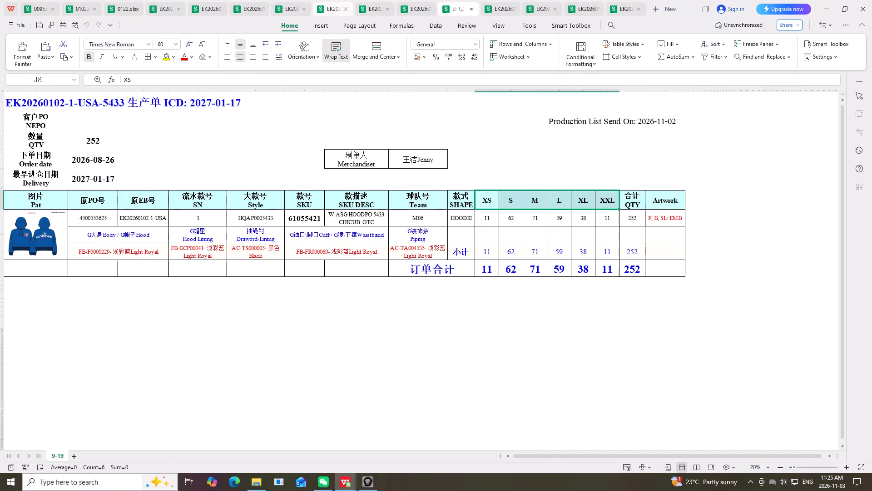
click(78, 5)
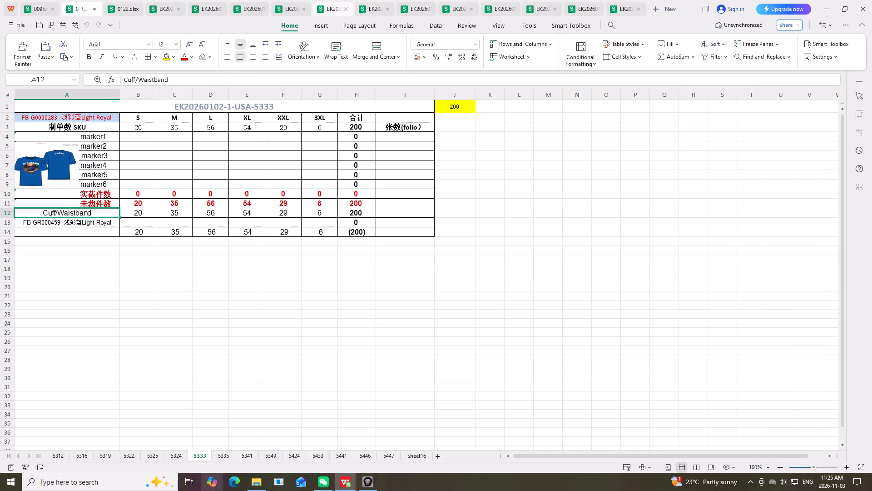
drag(308, 335, 304, 331)
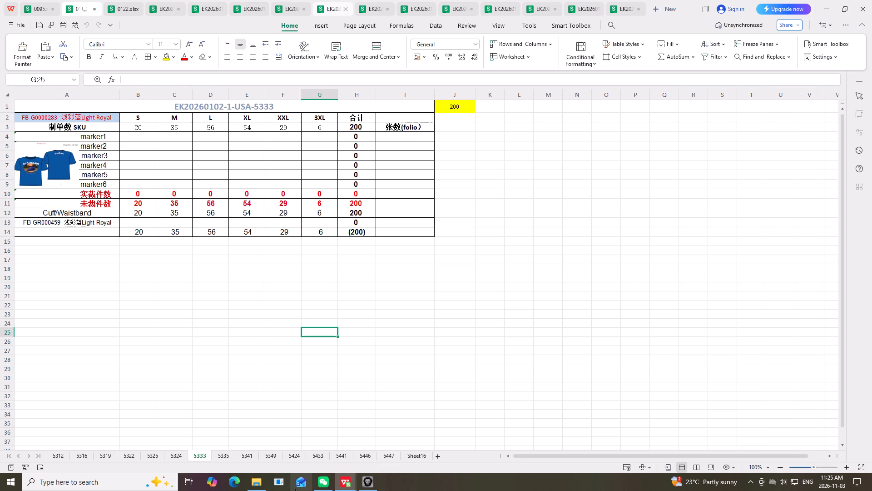
Open production order 5333 from the EK20260102 folder, check its body and neck fabrics, close it and return to 0102.xlsx.
click(259, 482)
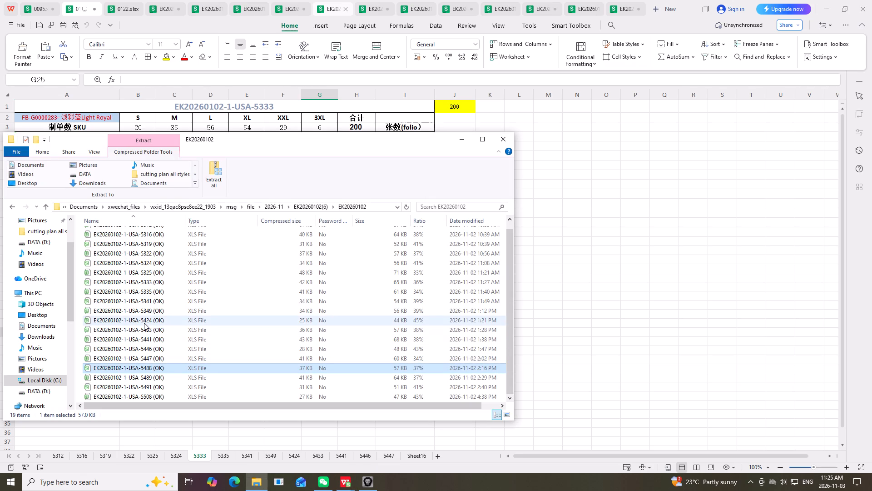
double_click(146, 283)
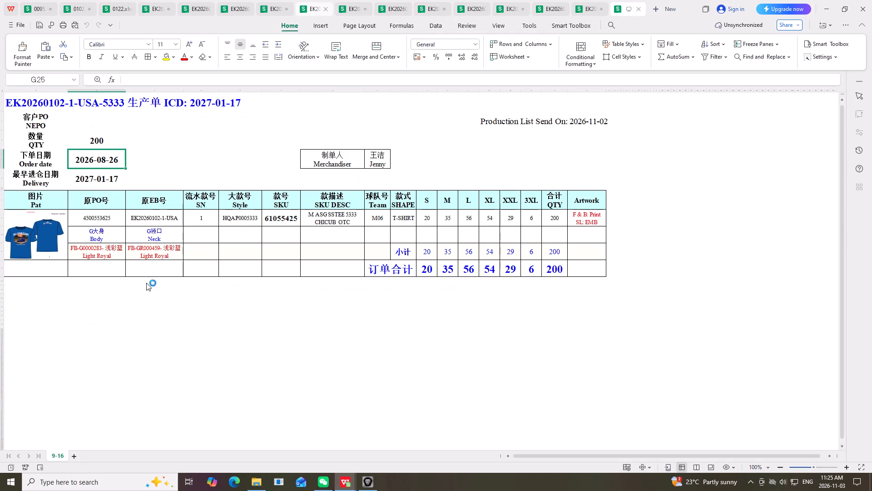
click(638, 8)
click(85, 8)
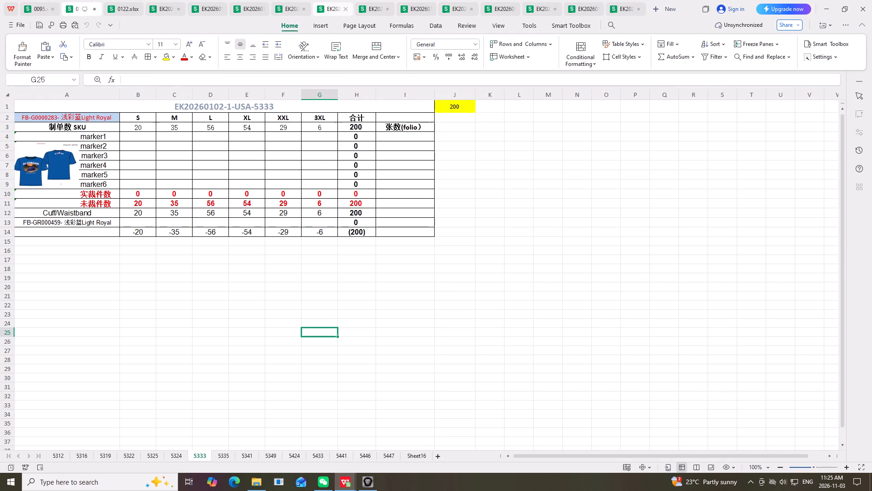
Copy the G领口Neck trim label from sheet 5349 and put it in cell A12 of sheet 5333.
click(221, 455)
click(246, 457)
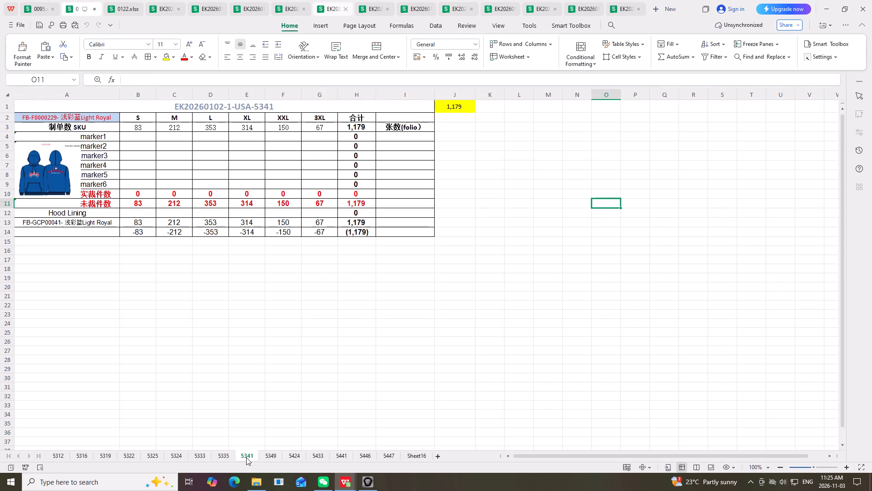
click(263, 456)
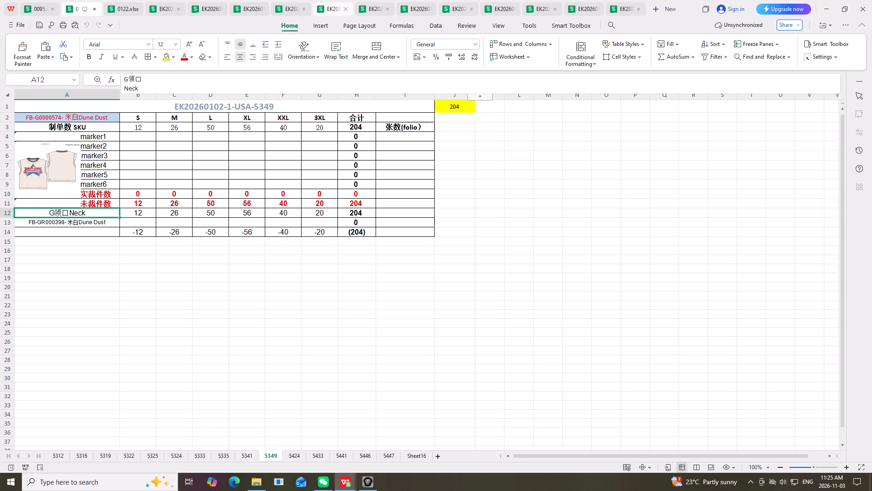
right_click(80, 213)
click(88, 8)
click(199, 456)
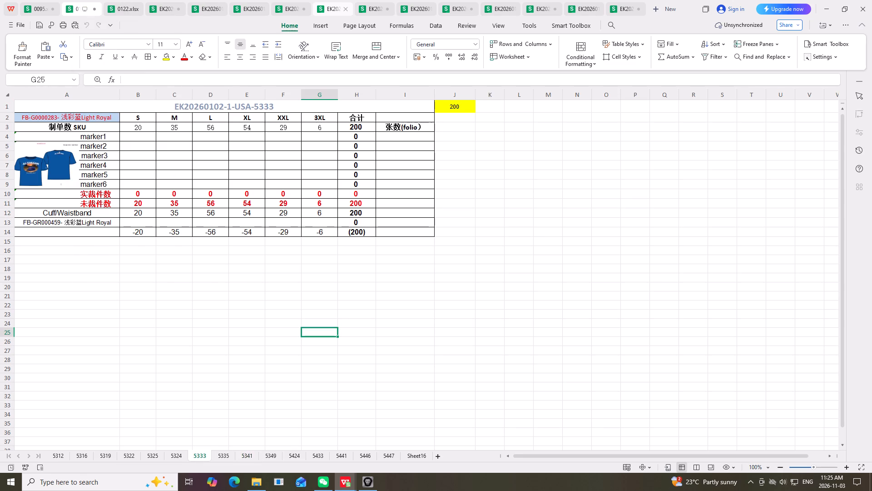
click(74, 215)
right_click(74, 215)
click(133, 8)
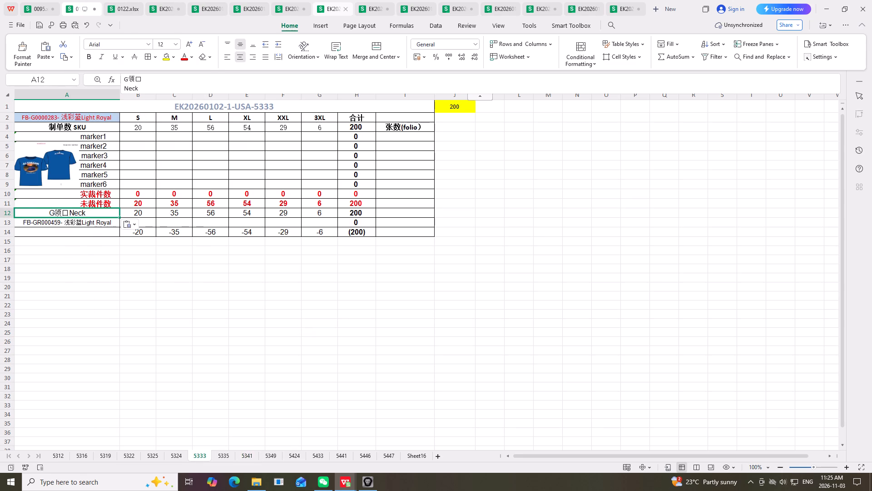
Replace the trim label in cell A12 of sheet 5319 with G领口Neck.
click(59, 456)
click(73, 455)
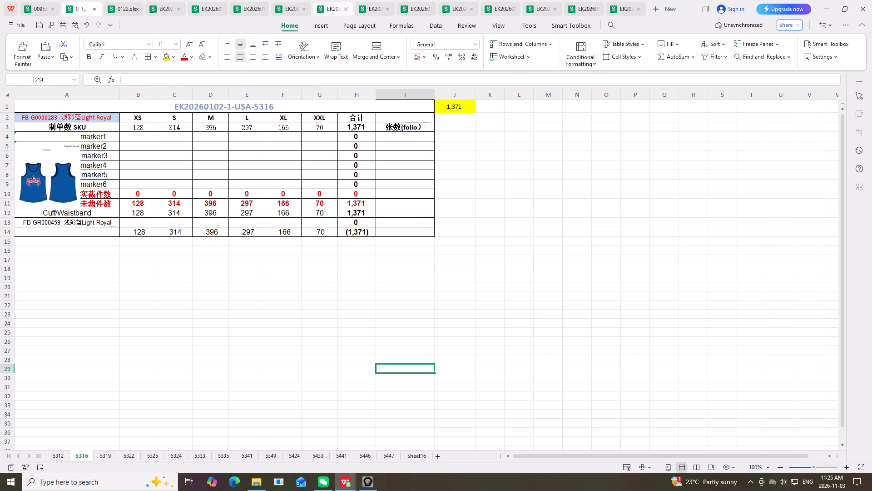
click(101, 453)
click(69, 210)
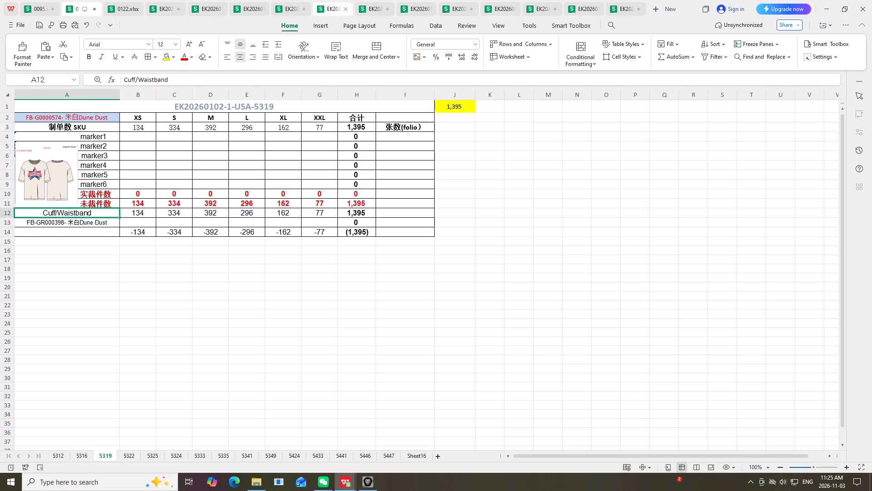
right_click(69, 210)
click(129, 7)
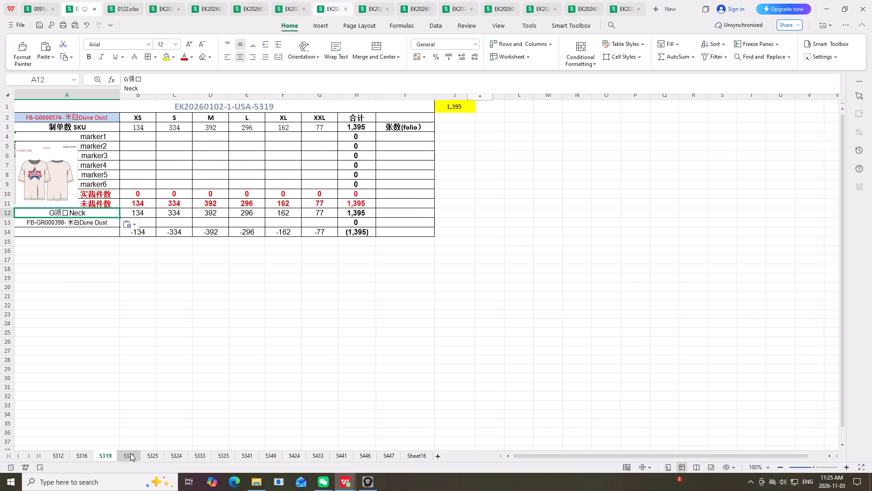
Review the record sheets from 5322 through 5447, checking the row 12 trim label on each.
click(130, 453)
click(151, 455)
click(173, 456)
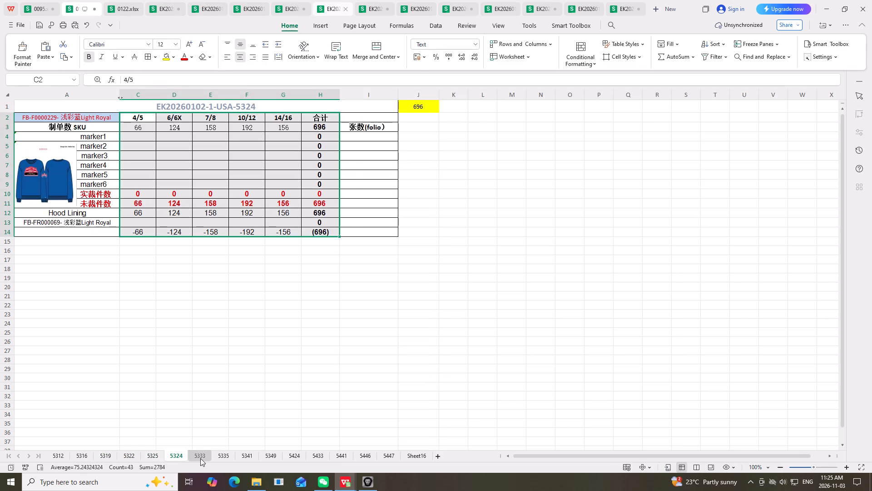
click(200, 458)
click(226, 457)
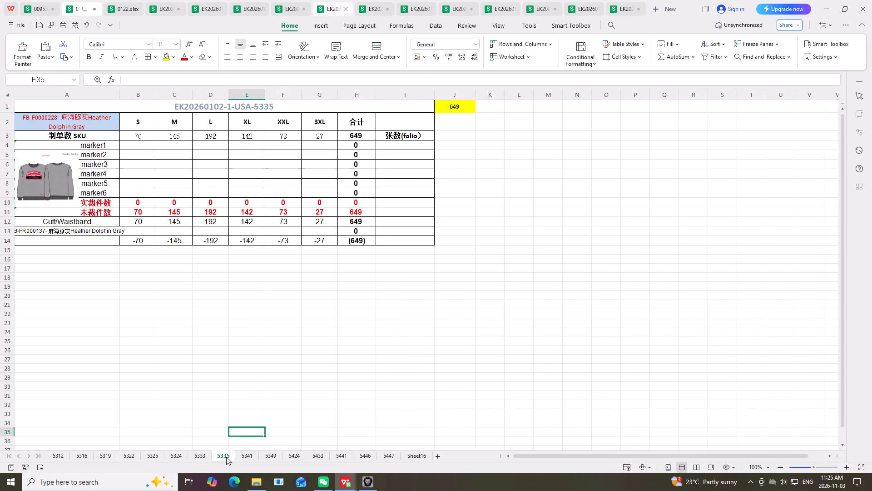
click(248, 458)
click(266, 456)
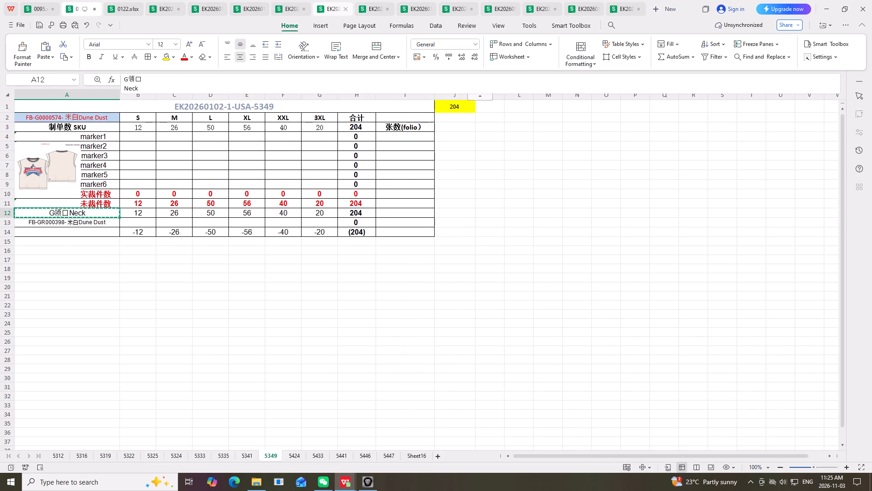
click(296, 458)
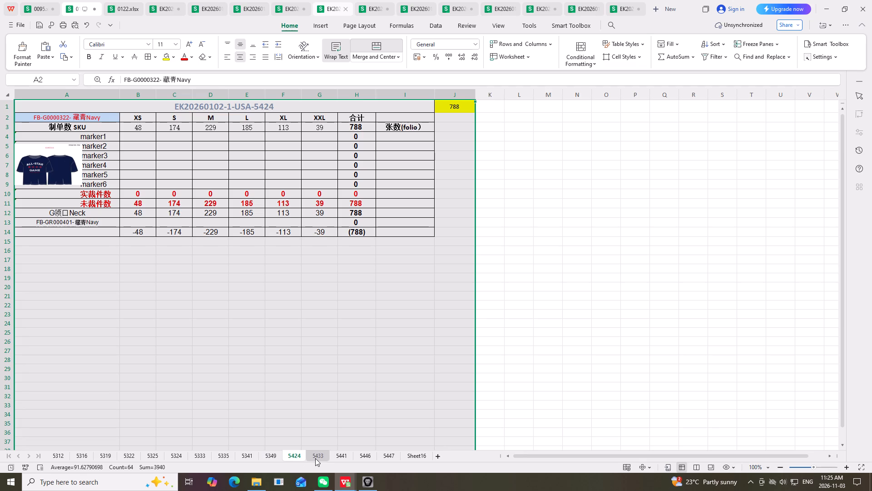
click(322, 460)
click(344, 456)
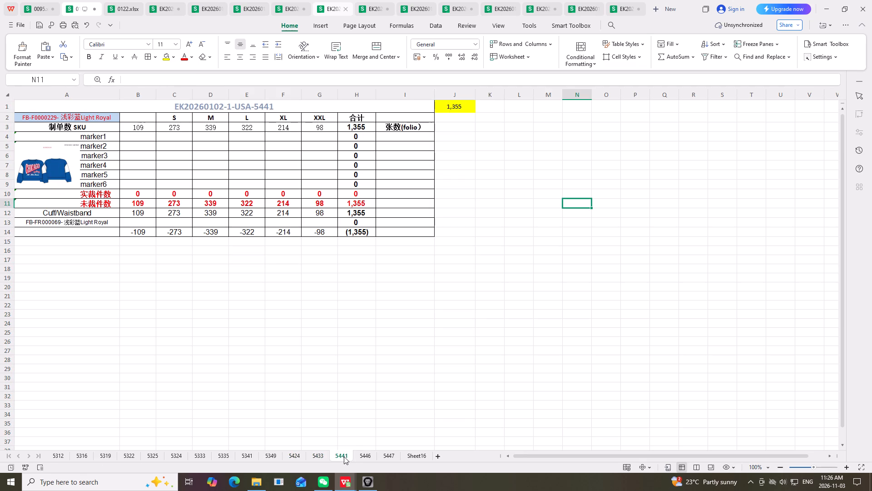
click(362, 456)
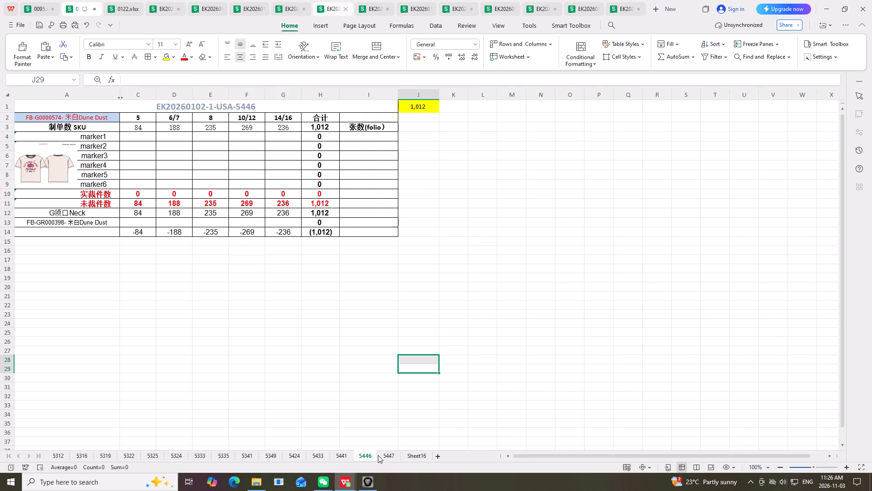
click(391, 453)
Replace the row 12 trim label of order 5488 on Sheet16 with G领口Neck.
click(414, 453)
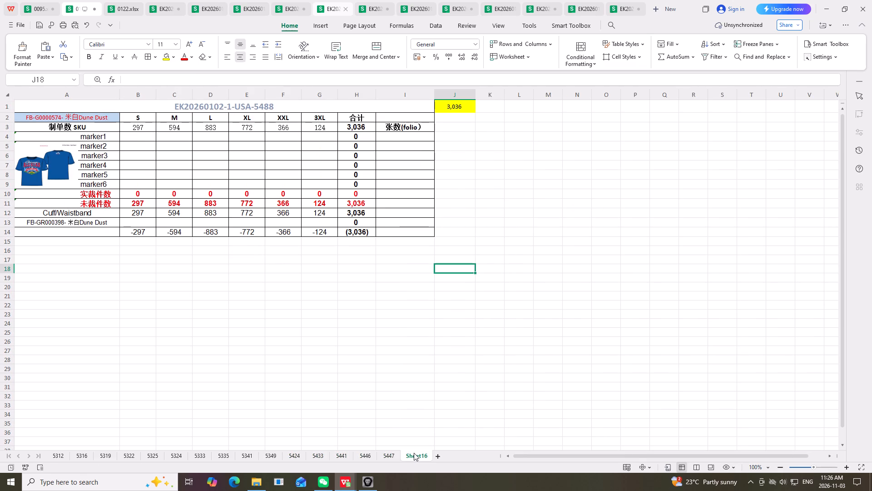
click(77, 213)
right_click(77, 213)
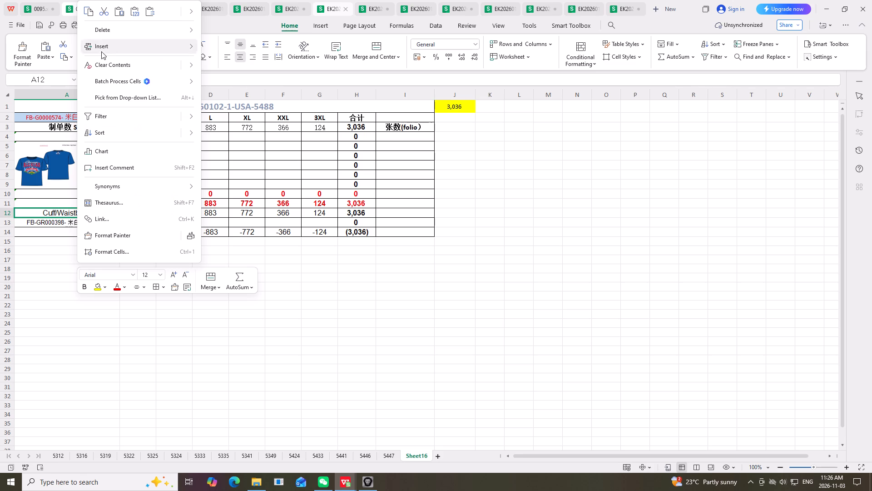
click(134, 10)
click(501, 322)
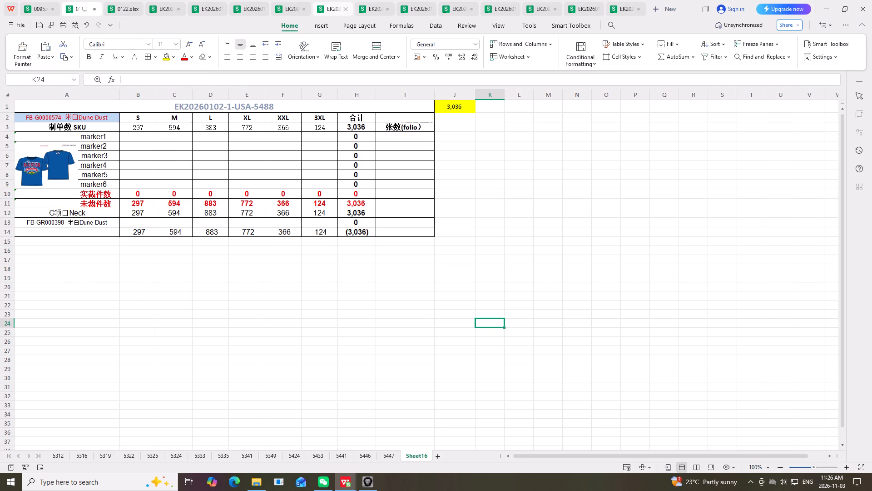
Check production order 5316's trim parts, and copy the G领口Neck label from sheet 5333 into cell A12 of sheet 5316.
click(58, 456)
click(81, 458)
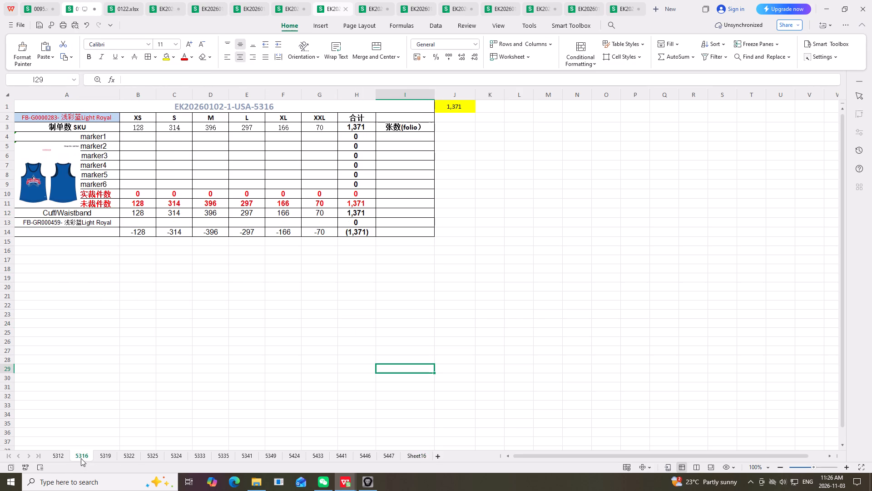
click(172, 4)
click(209, 9)
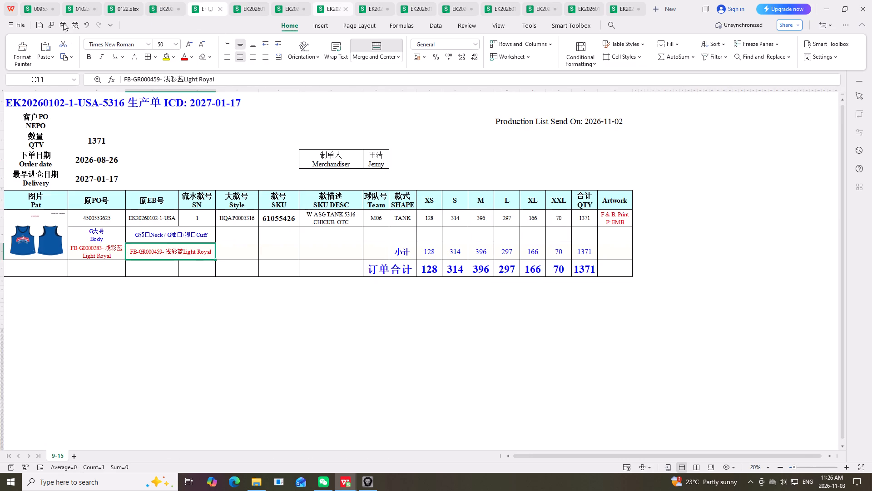
click(83, 9)
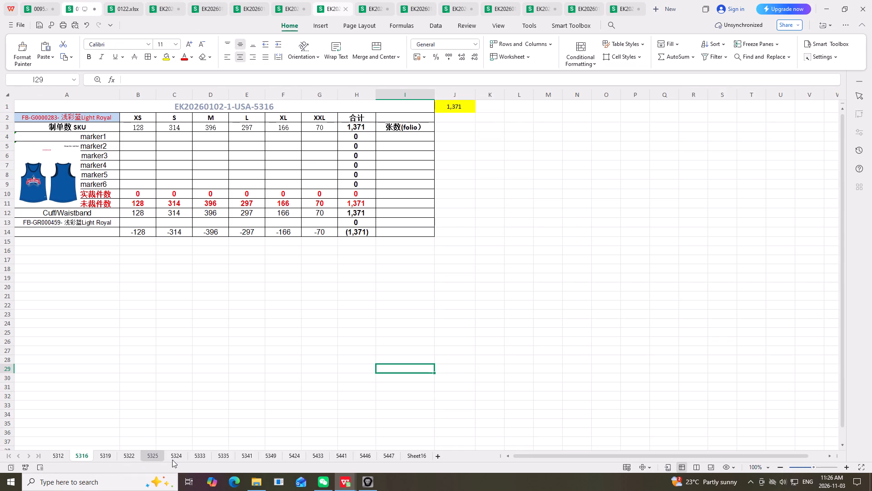
click(193, 457)
right_click(82, 215)
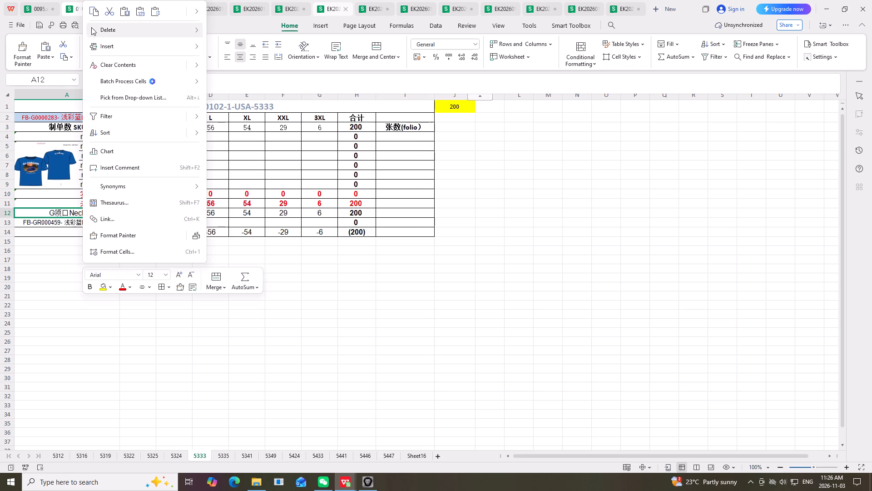
click(94, 9)
click(87, 456)
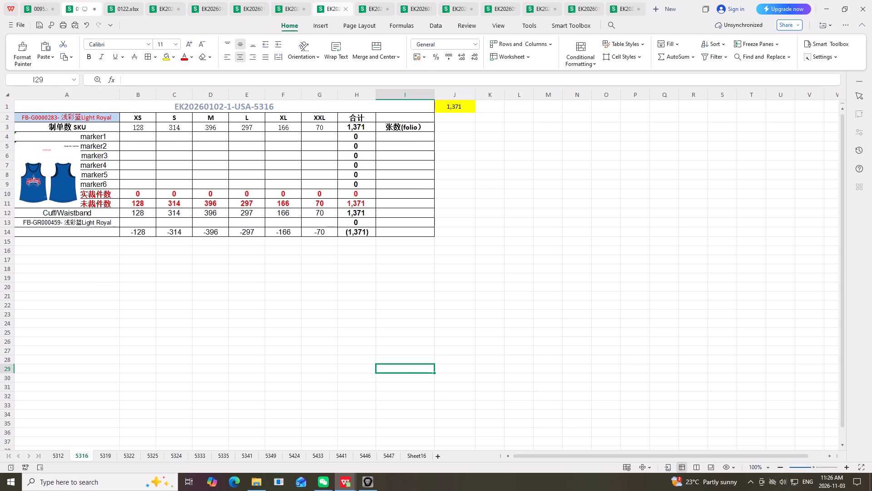
click(87, 213)
right_click(87, 213)
click(144, 10)
click(515, 193)
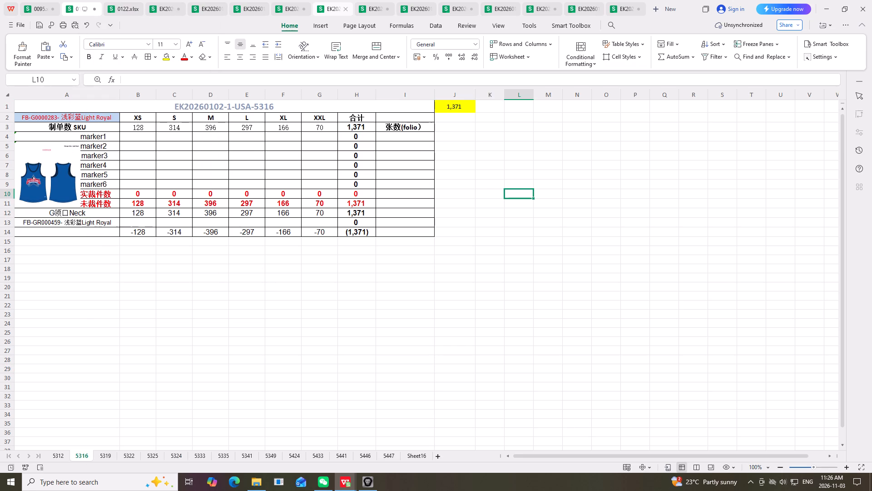
Compare Sheet16 with production order 5488 and replace the body fabric in A2 with the order's FB-G0000283- 浅彩蓝Light Royal.
click(62, 453)
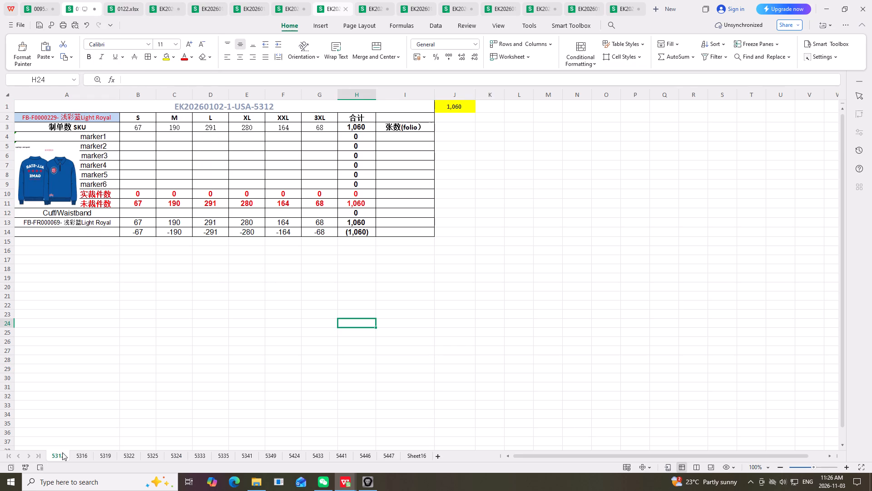
click(416, 452)
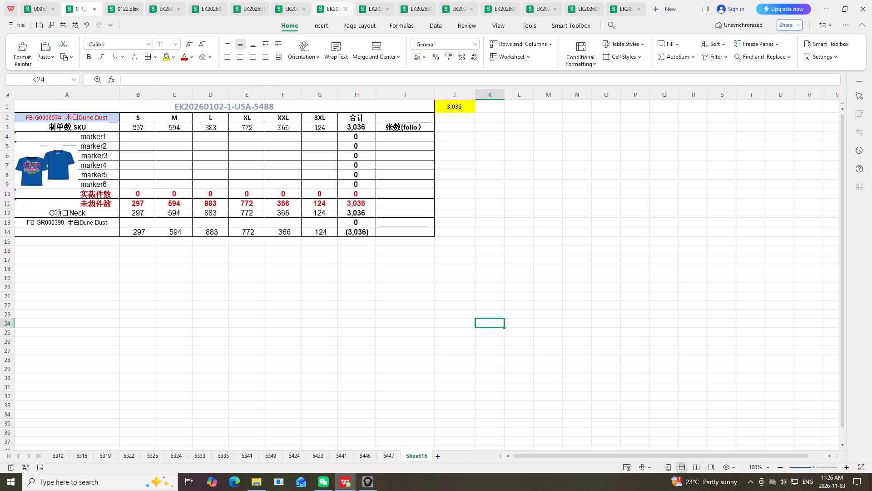
click(624, 8)
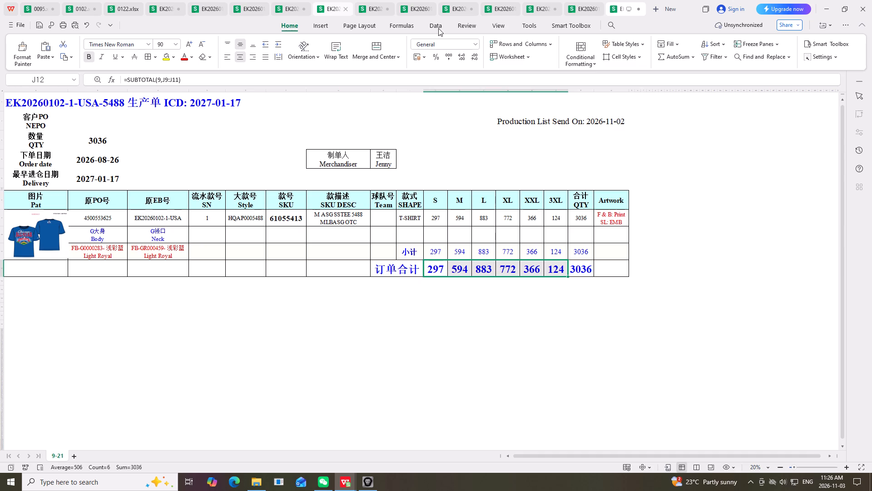
click(78, 10)
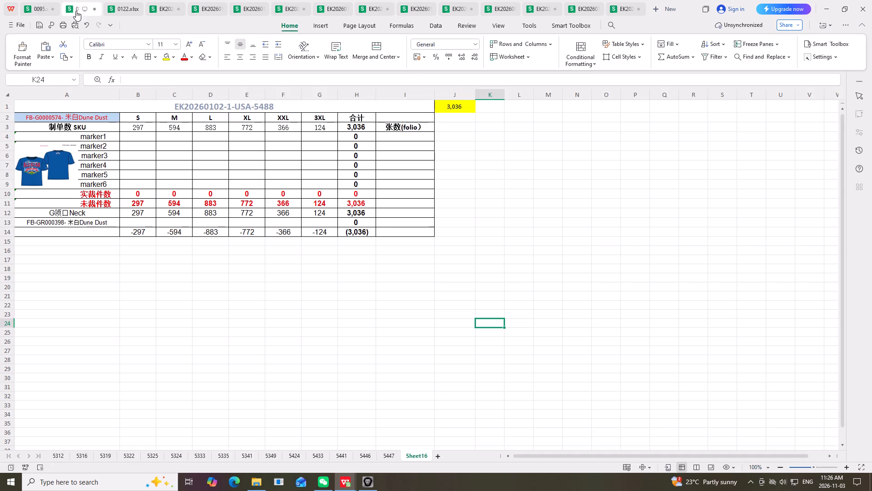
click(626, 5)
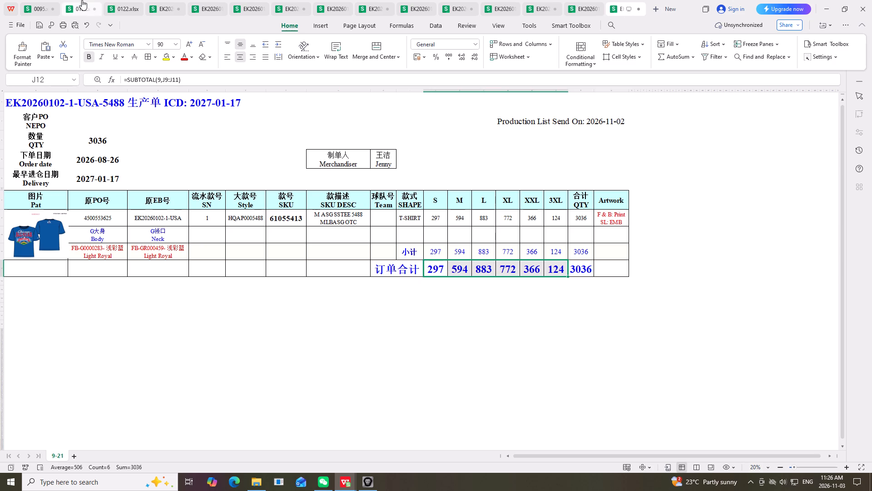
click(81, 9)
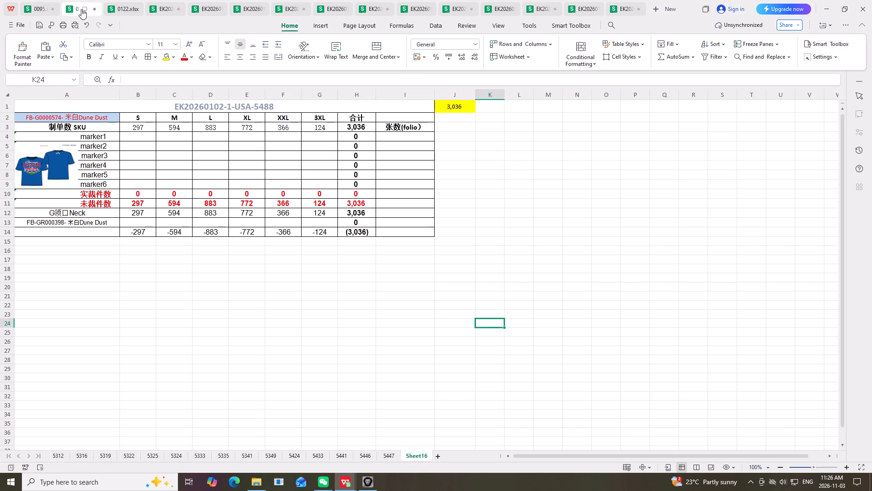
click(625, 4)
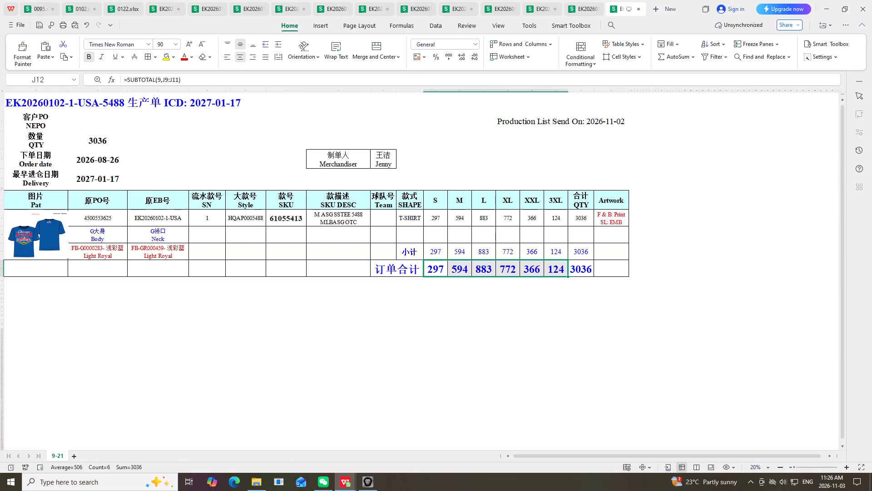
click(97, 251)
right_drag(97, 251, 97, 245)
click(108, 10)
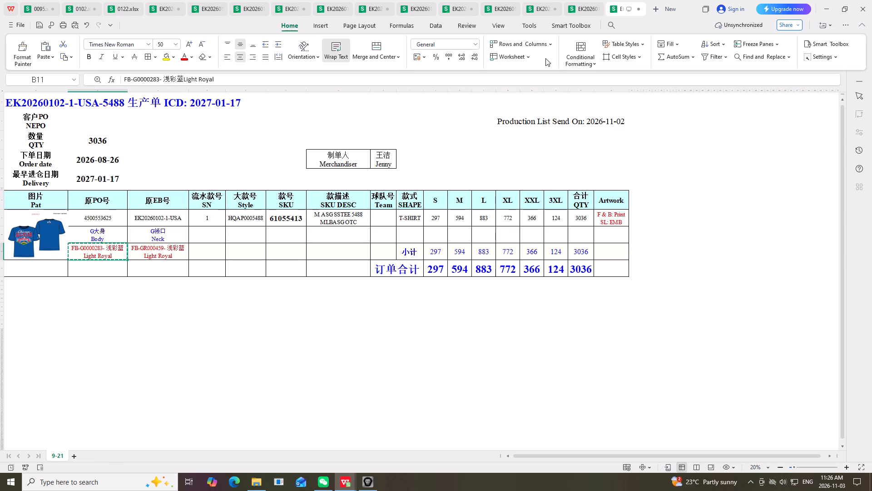
click(83, 5)
click(98, 119)
right_click(98, 119)
click(153, 131)
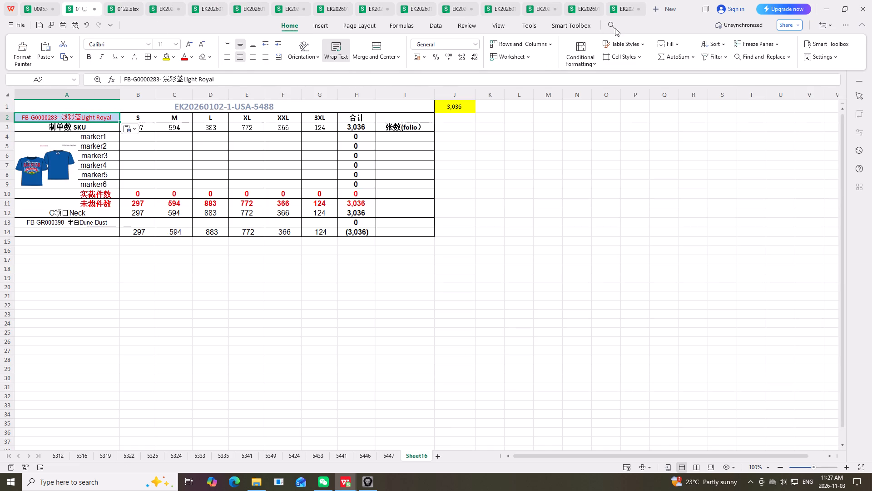
Replace the neck fabric in A13 of Sheet16 with order 5488's FB-GR000459- 浅彩蓝Light Royal and save the workbook.
click(626, 9)
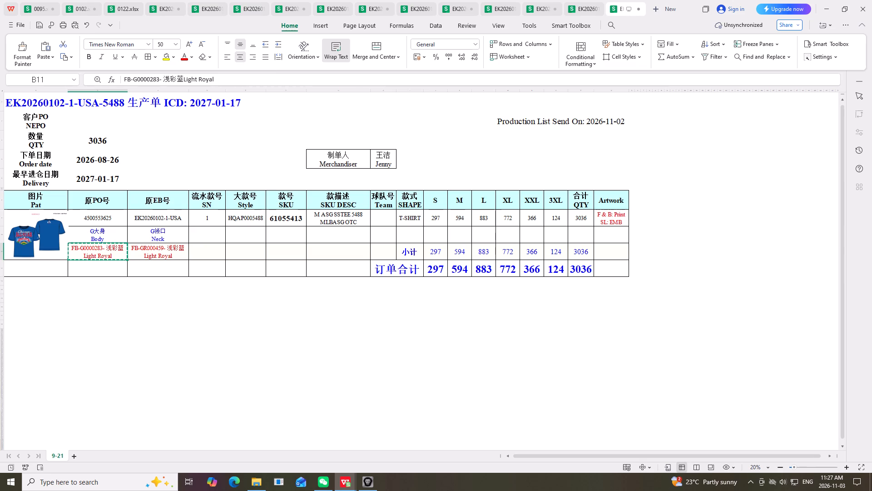
click(148, 255)
right_click(149, 255)
click(160, 8)
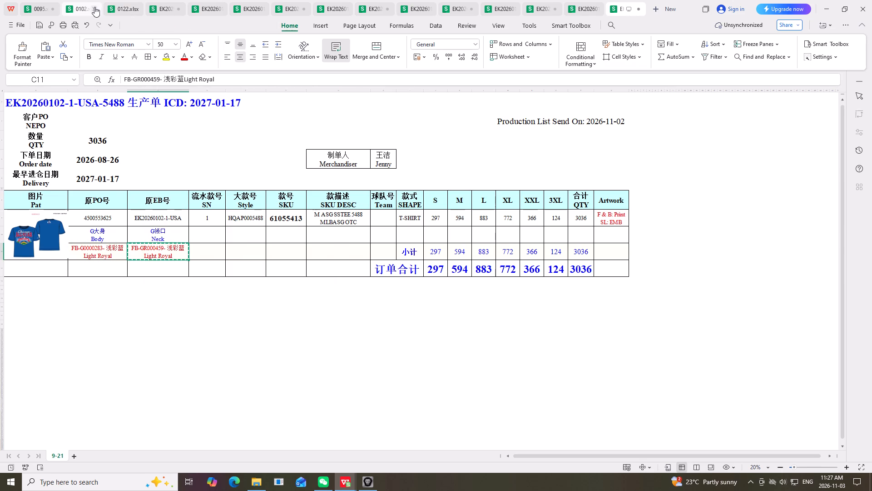
click(85, 6)
click(97, 220)
right_drag(97, 220, 105, 194)
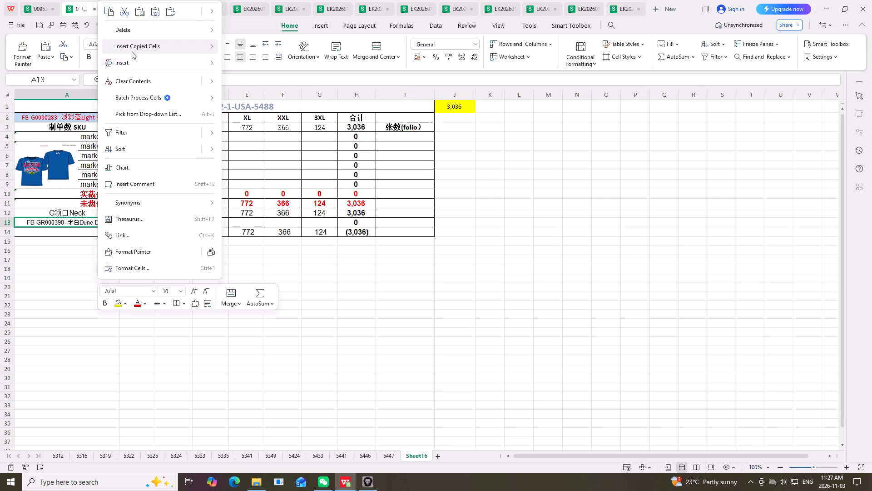
click(157, 13)
drag(570, 294, 568, 299)
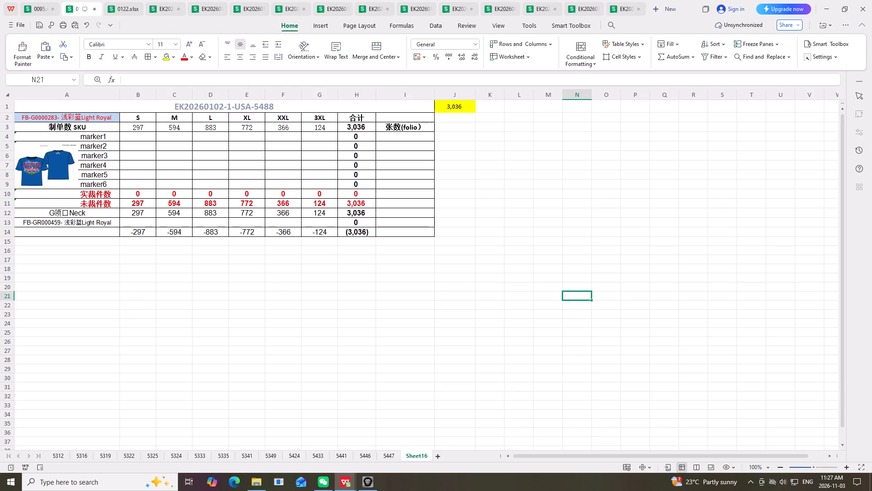
click(563, 208)
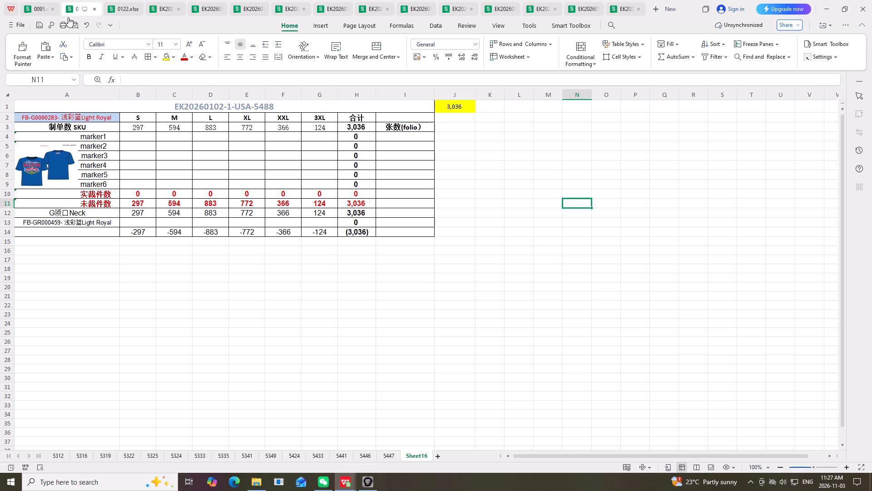
triple_click(38, 21)
triple_click(38, 21)
click(38, 21)
Rename Sheet16 as 5488 and save the workbook.
right_click(414, 457)
click(444, 328)
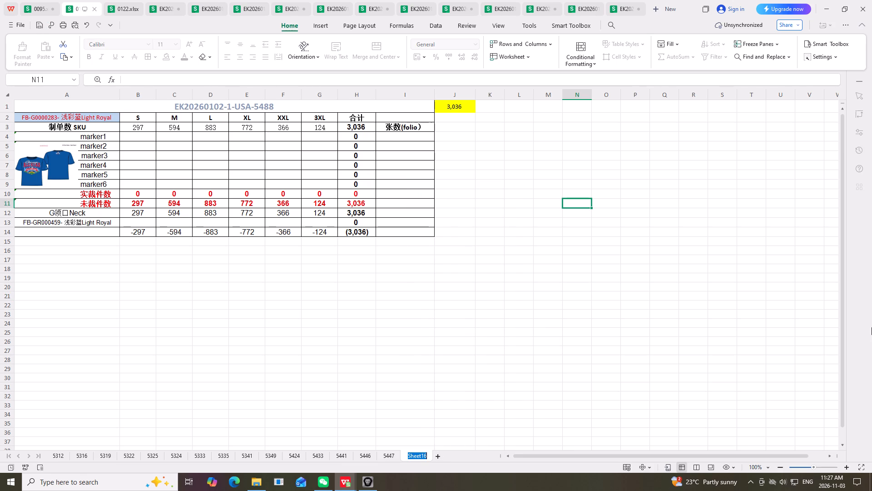
text(5488)
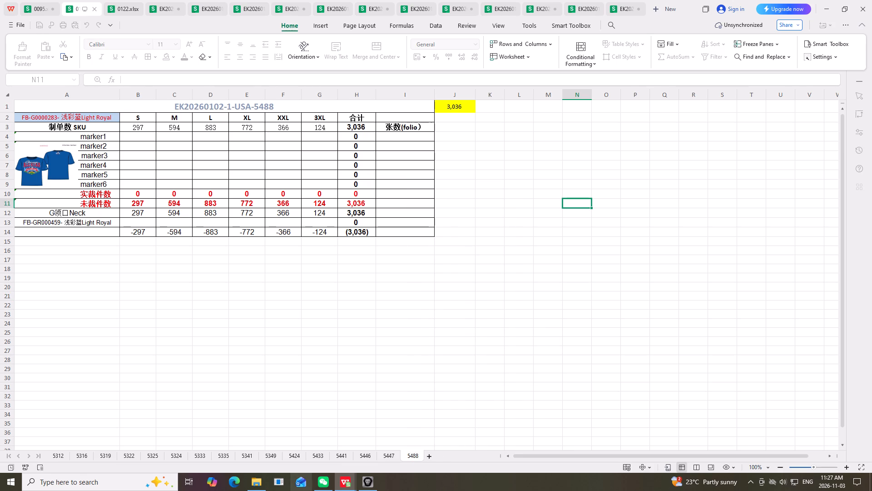
click(539, 303)
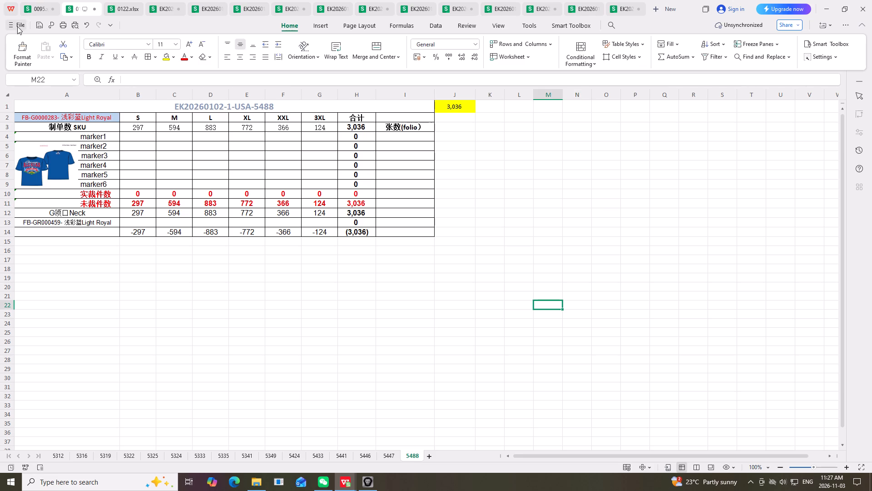
triple_click(38, 25)
triple_click(37, 25)
triple_click(37, 25)
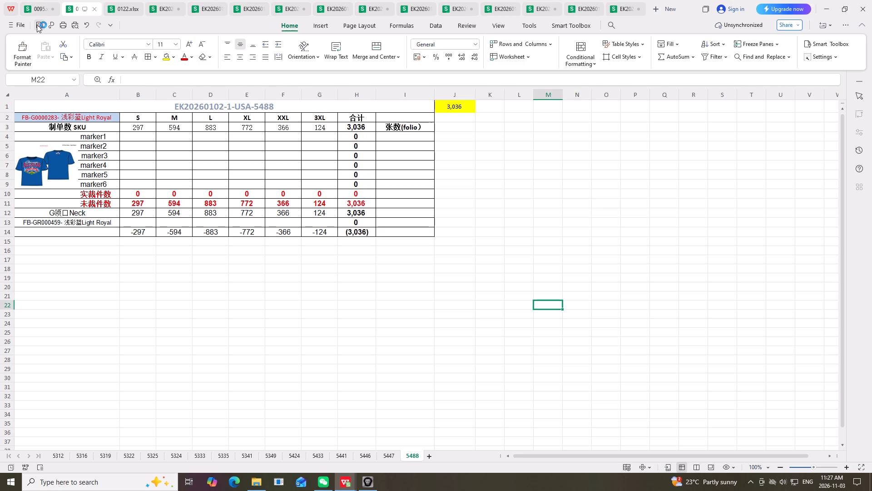
double_click(37, 25)
click(629, 217)
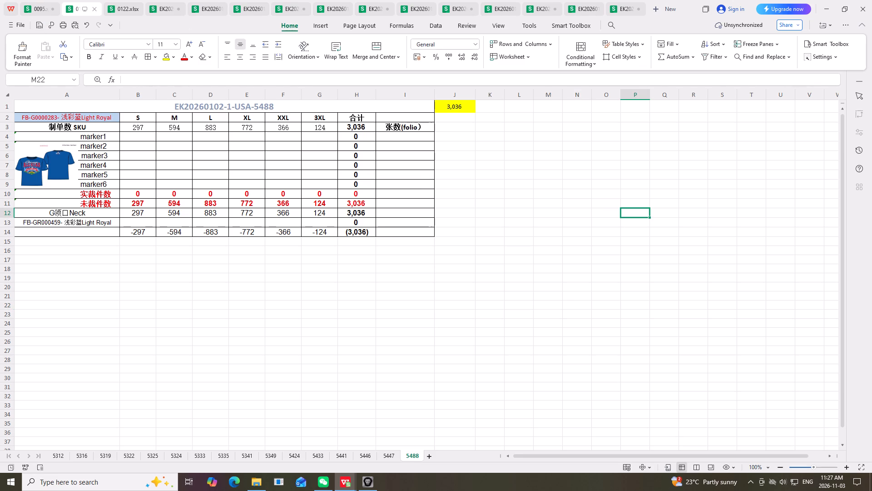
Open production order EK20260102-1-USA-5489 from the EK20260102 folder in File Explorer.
click(630, 5)
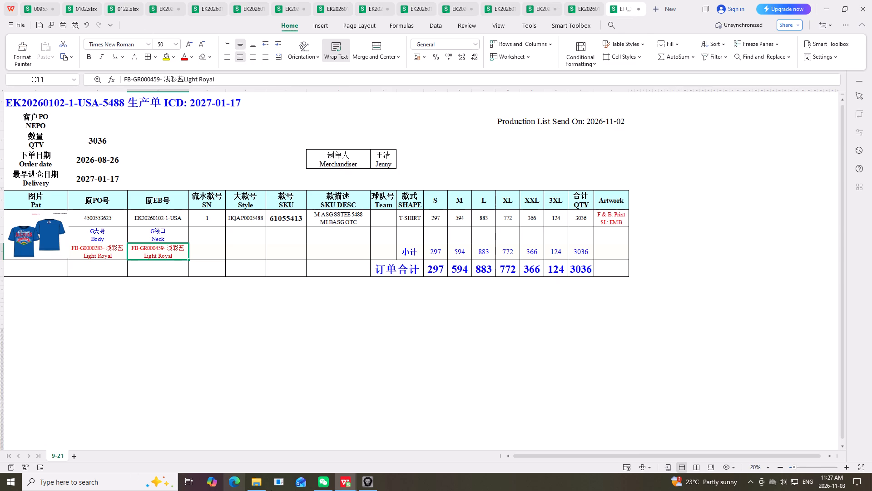
click(252, 481)
click(146, 367)
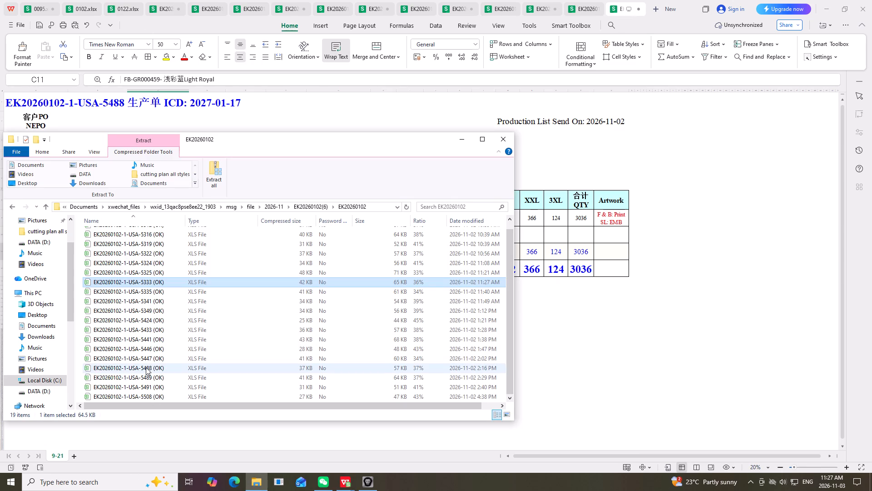
double_click(147, 380)
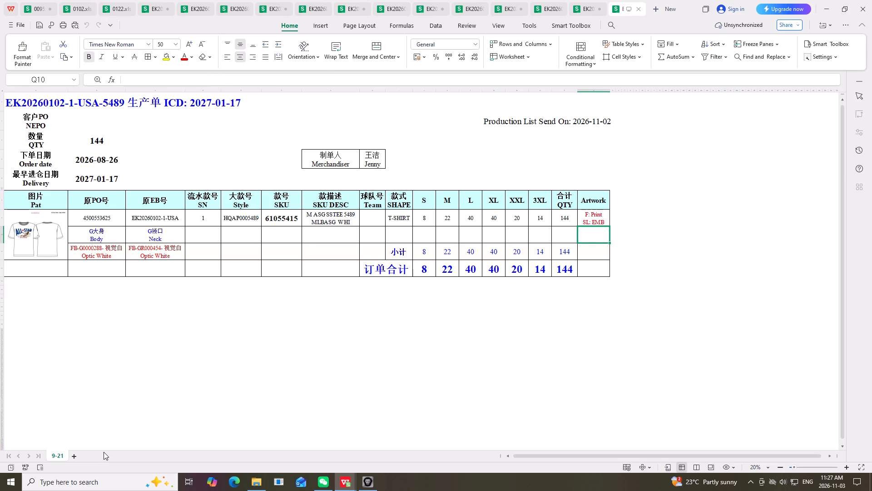
click(341, 353)
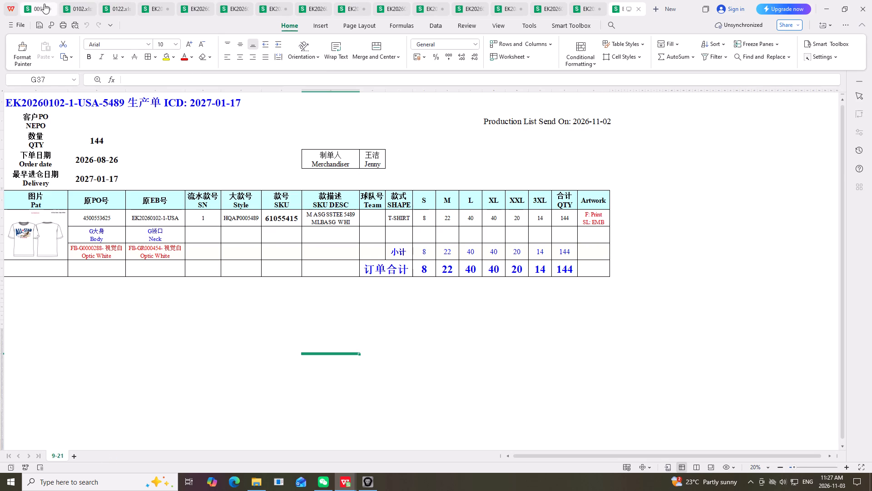
Copy columns A to J of record sheet 5488 in 0102.xlsx into a new sheet, starting at A1.
click(82, 8)
scroll(173, 320, up, 4)
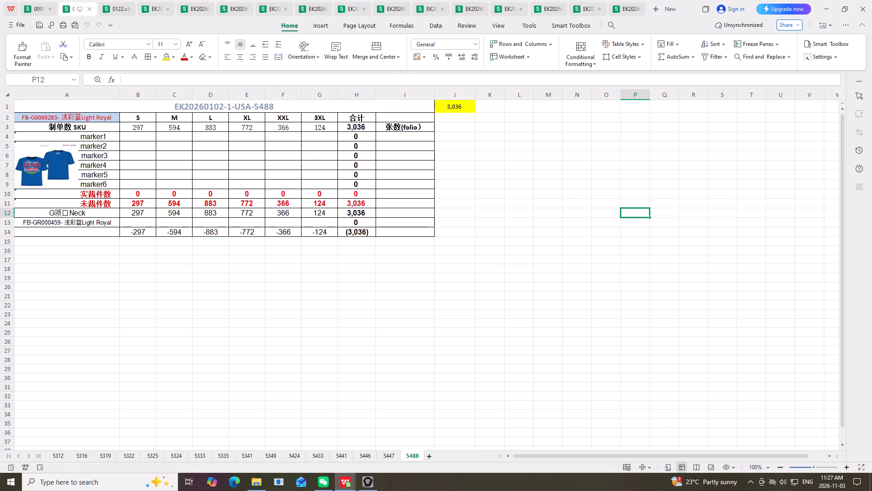
drag(51, 96, 441, 251)
right_click(441, 251)
click(452, 261)
click(429, 457)
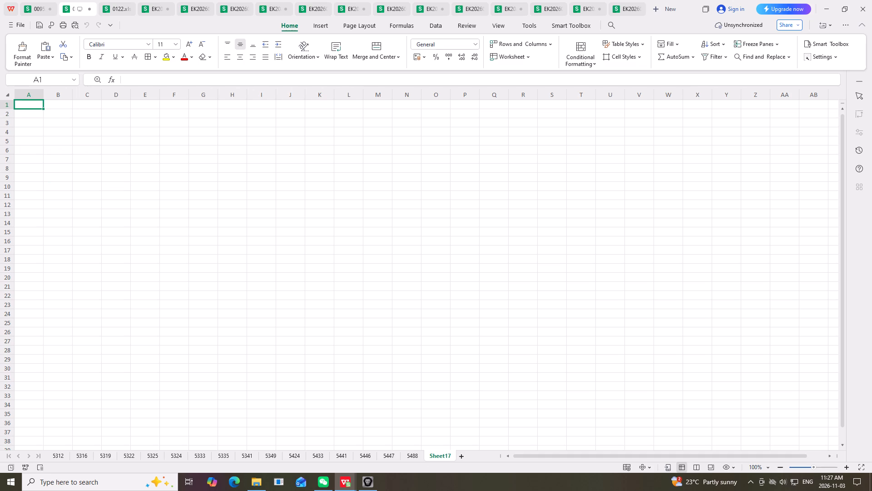
right_click(32, 105)
click(77, 116)
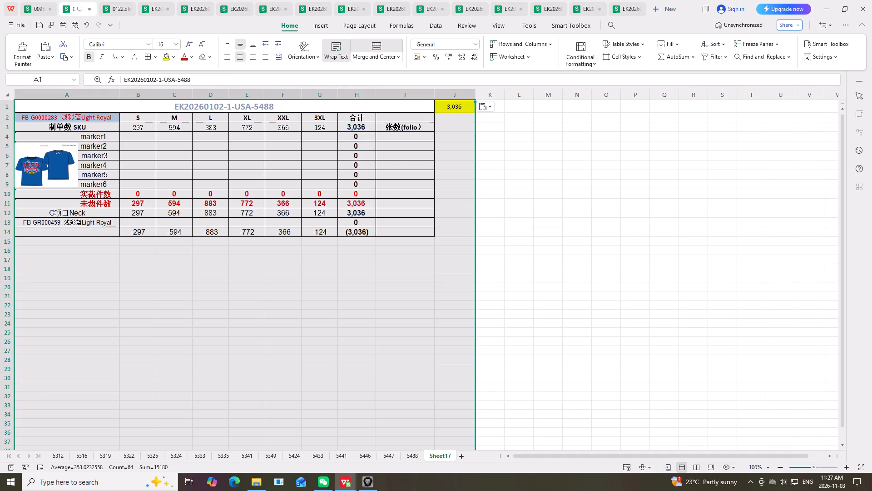
drag(554, 236, 548, 228)
Delete the blue T-shirt picture on Sheet17 and paste in the white All-Star T-shirt picture from order 5489.
click(55, 160)
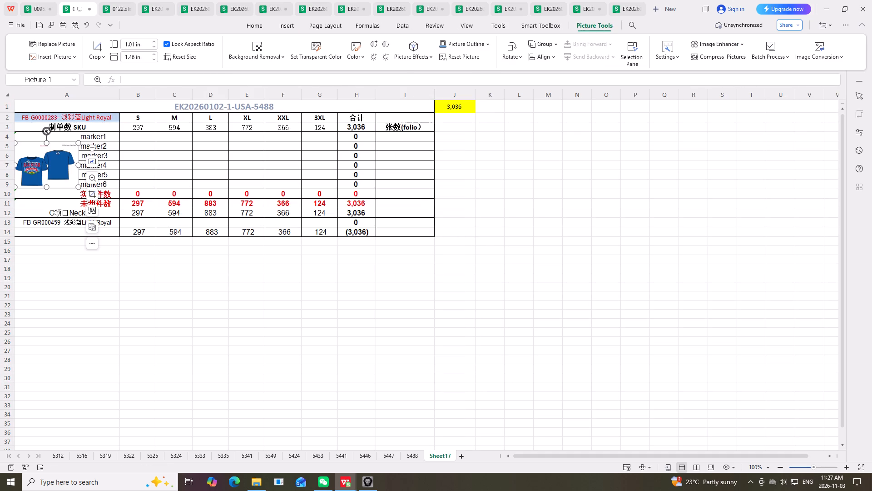
key(Delete)
click(628, 10)
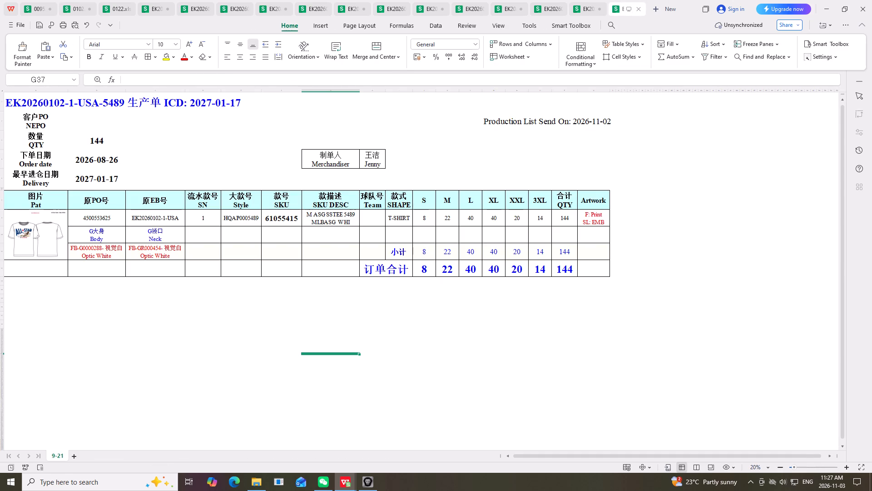
click(44, 224)
right_click(44, 224)
click(53, 234)
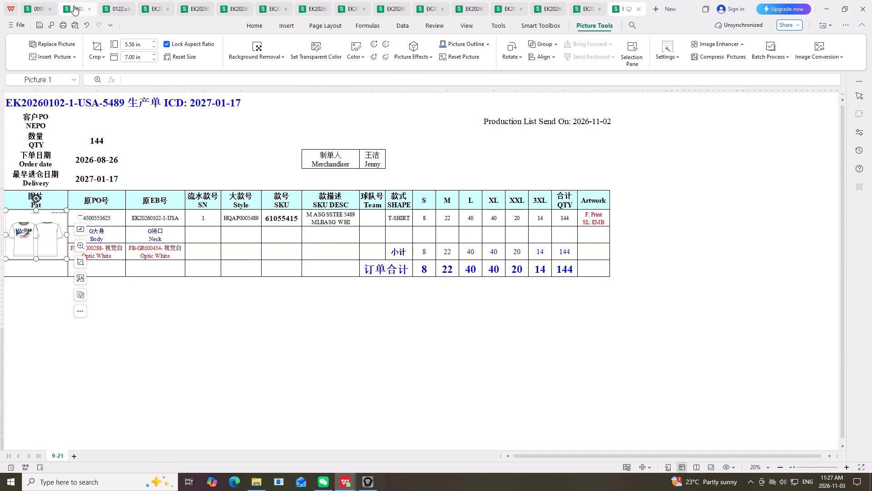
click(74, 5)
right_click(473, 168)
click(517, 178)
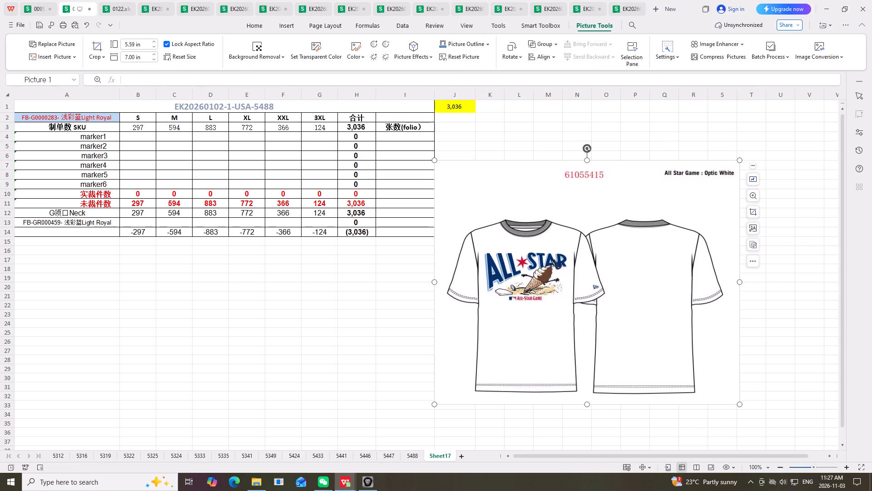
Shrink the All-Star T-shirt picture and fit it in column A beside the marker2 to marker5 labels.
drag(740, 160, 467, 387)
drag(456, 387, 288, 335)
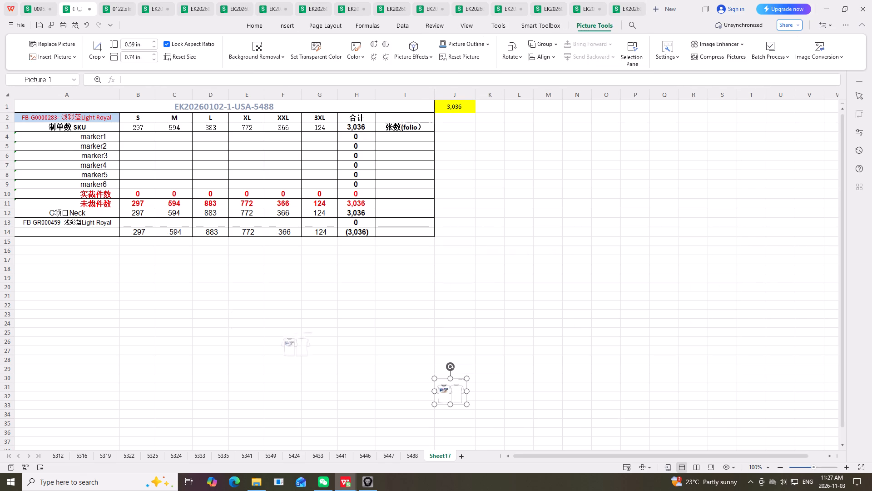
drag(288, 335, 38, 156)
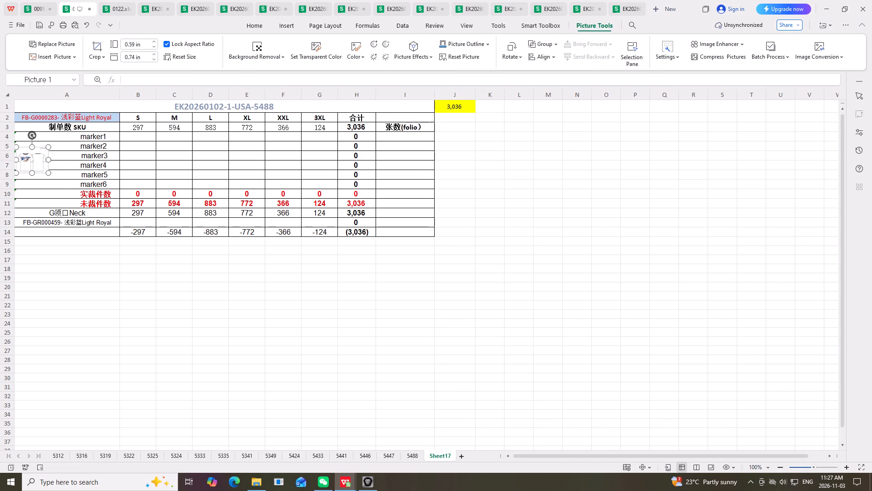
drag(50, 159, 84, 176)
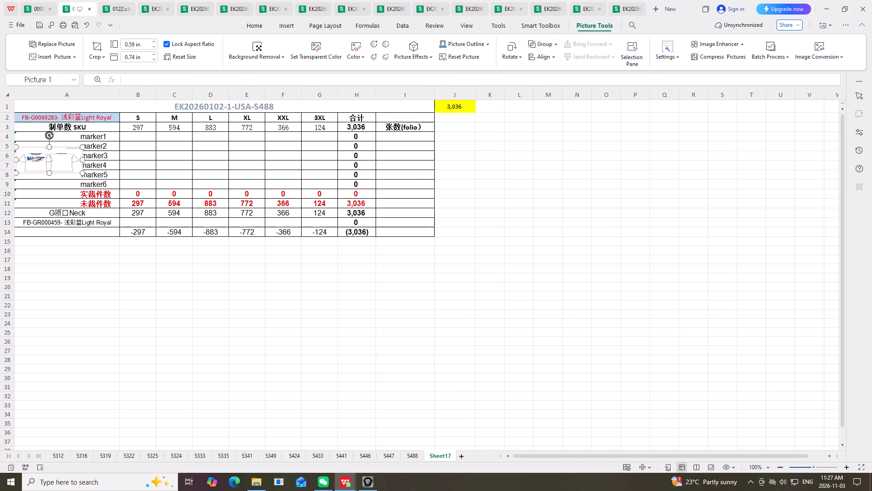
drag(49, 174, 51, 180)
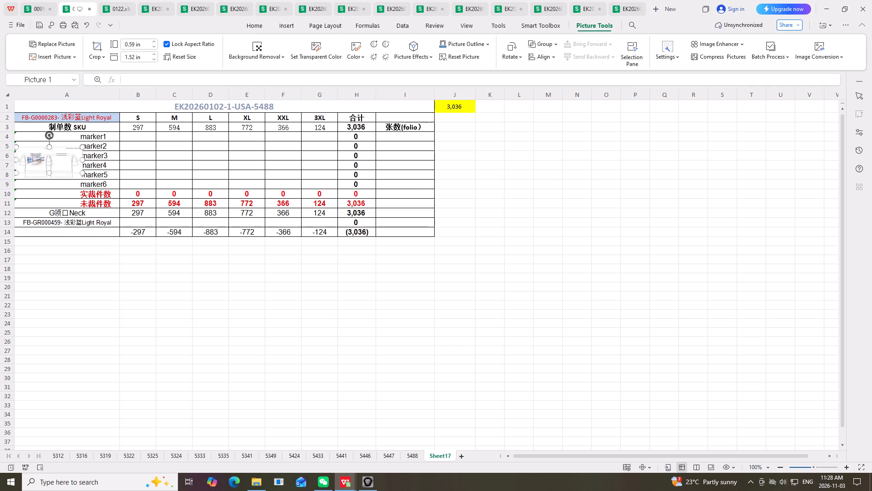
drag(50, 145, 50, 140)
click(121, 270)
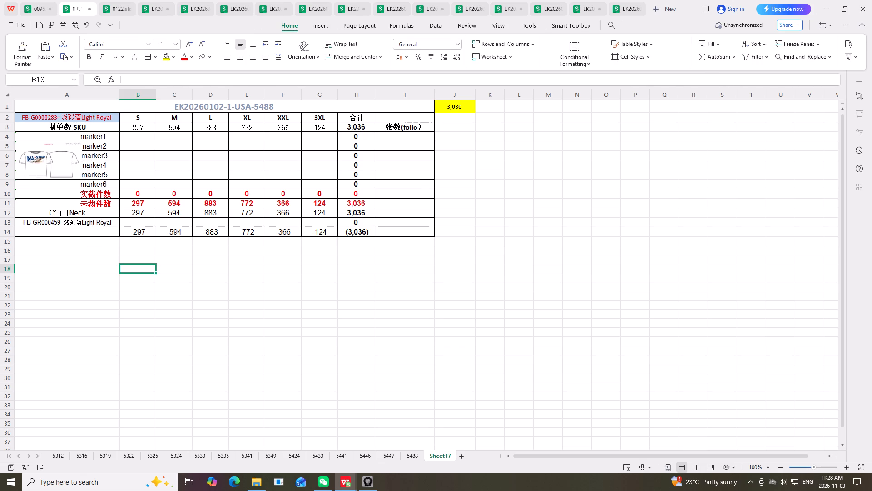
click(24, 160)
drag(16, 160, 0, 160)
click(105, 251)
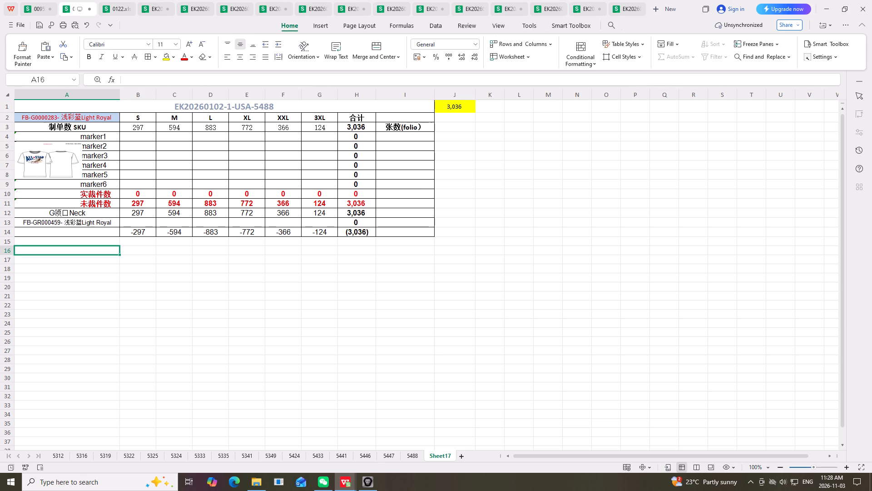
click(220, 309)
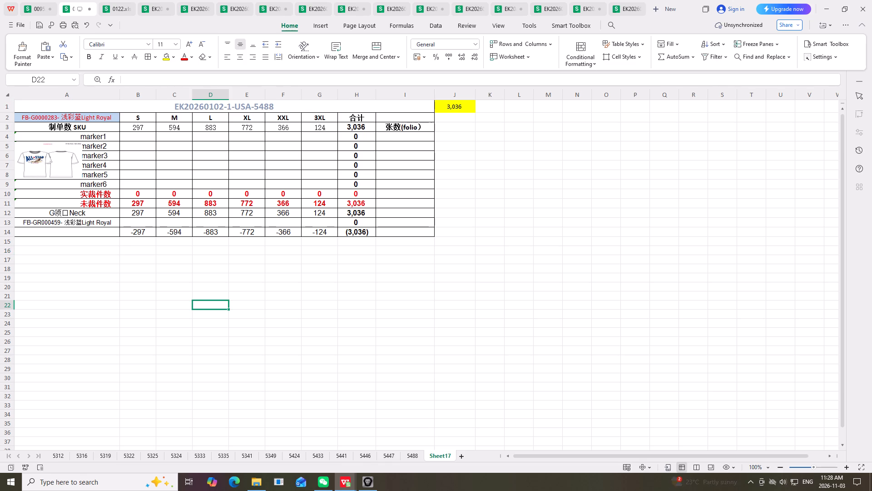
Copy the size headings S to 3XL from order 5489 and paste them as values from B2 on Sheet17.
click(629, 8)
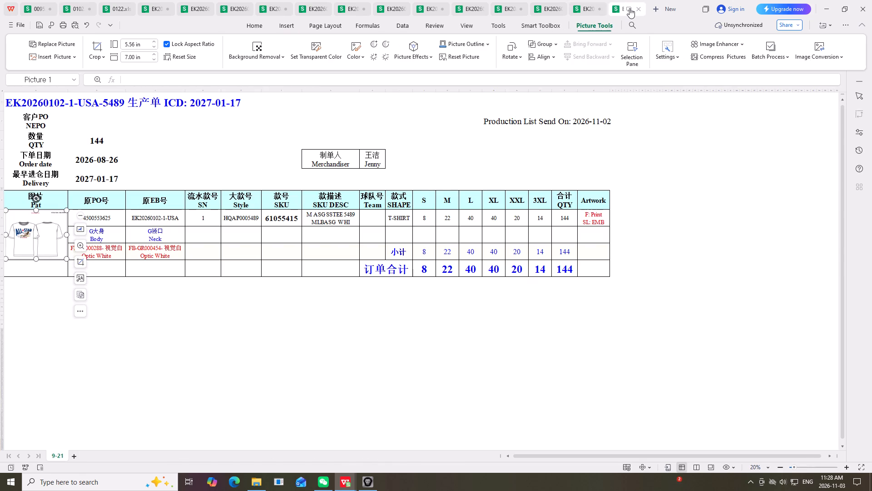
drag(425, 200, 534, 202)
right_click(534, 202)
click(542, 212)
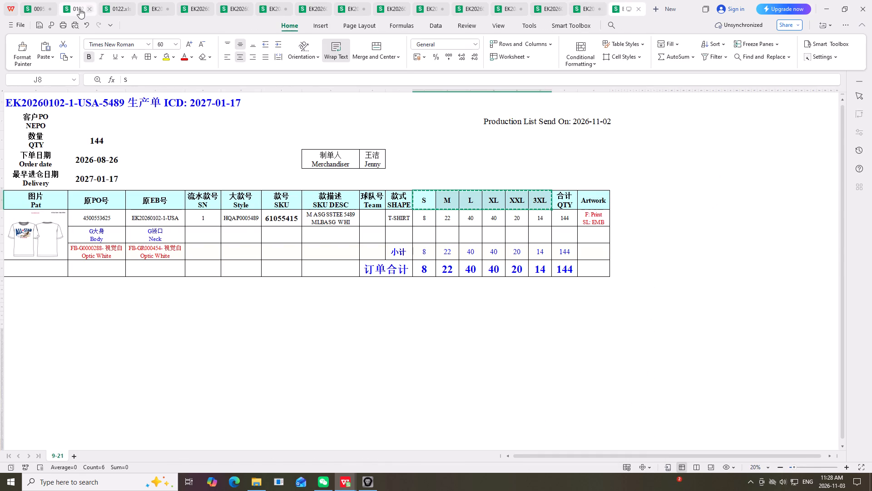
click(79, 9)
click(148, 120)
right_drag(148, 120, 157, 122)
click(204, 129)
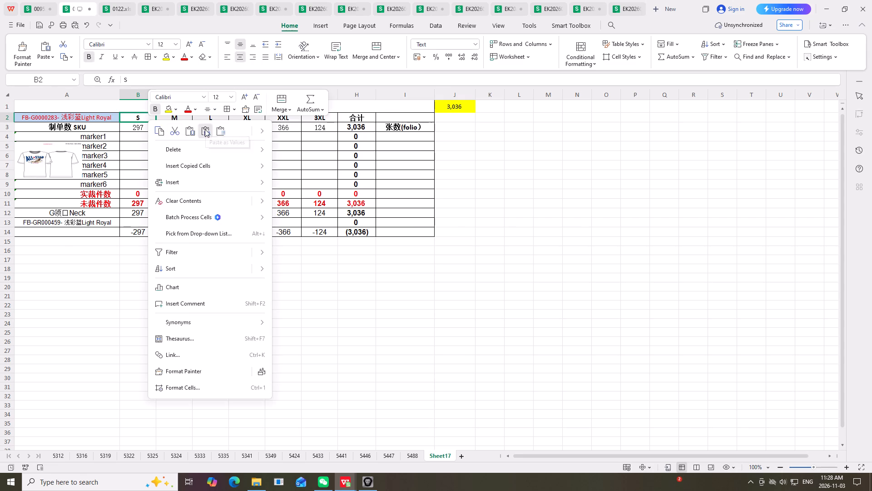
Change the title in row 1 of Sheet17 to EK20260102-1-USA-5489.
click(277, 106)
double_click(277, 106)
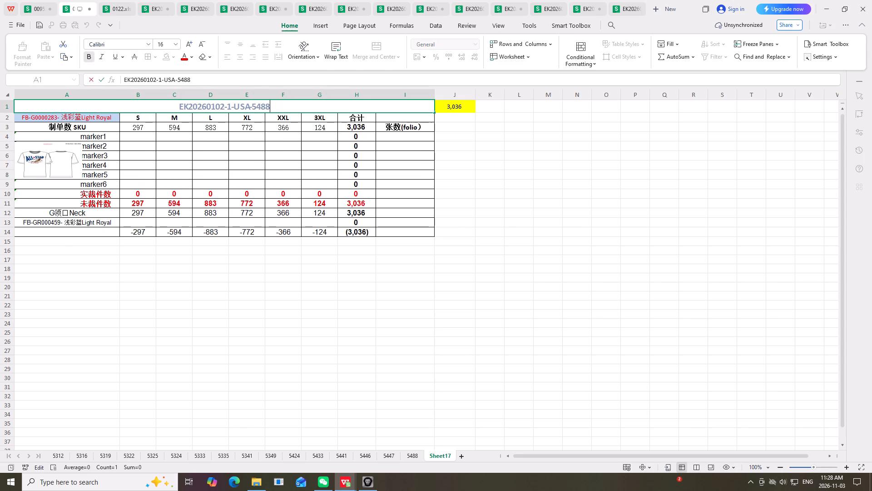
key(BackSpace)
key(9)
click(451, 224)
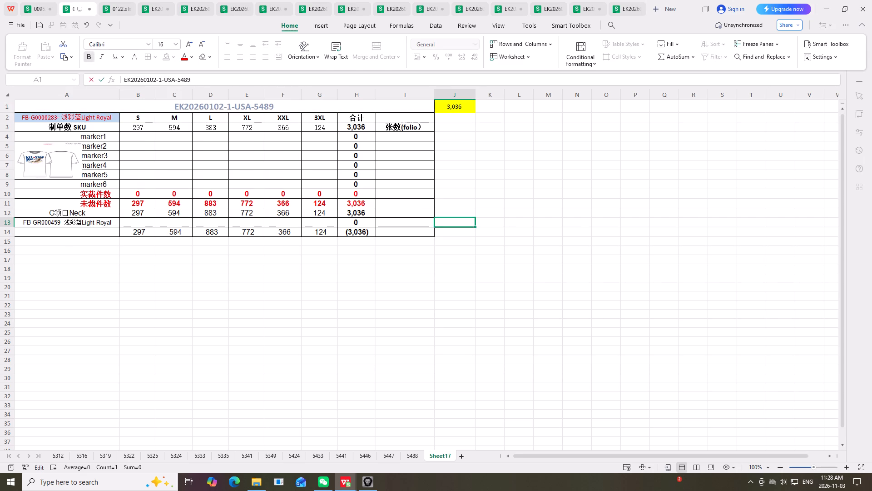
Copy order 5489's total quantities 8, 22, 40, 40, 20 and 14, and paste them as values into rows 3 and 12 of Sheet17.
click(627, 12)
drag(425, 269, 535, 271)
right_click(535, 271)
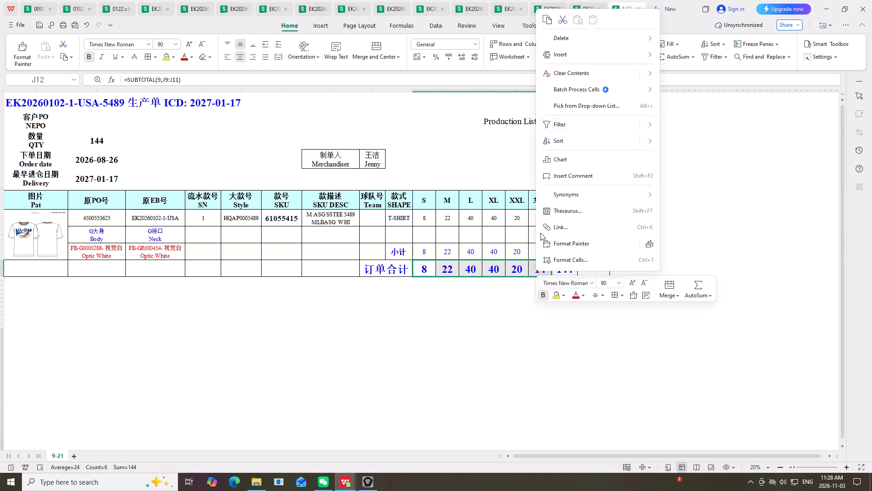
click(547, 21)
click(77, 8)
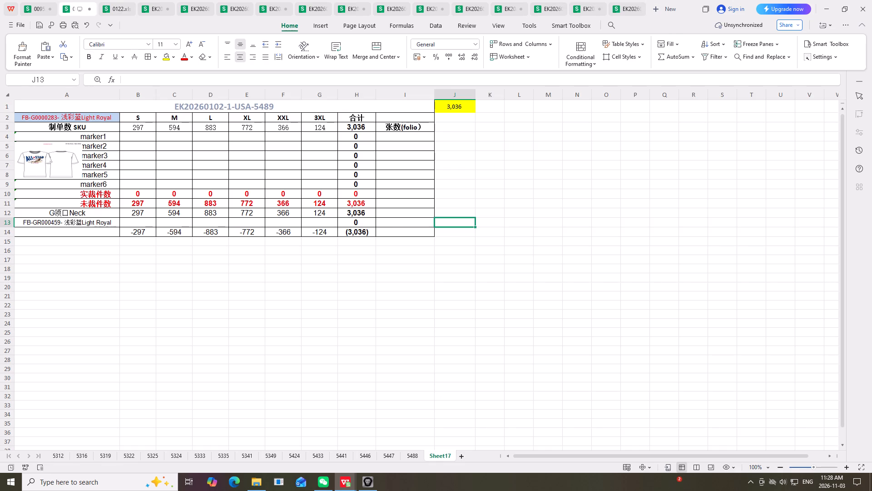
click(143, 126)
right_click(144, 126)
click(204, 137)
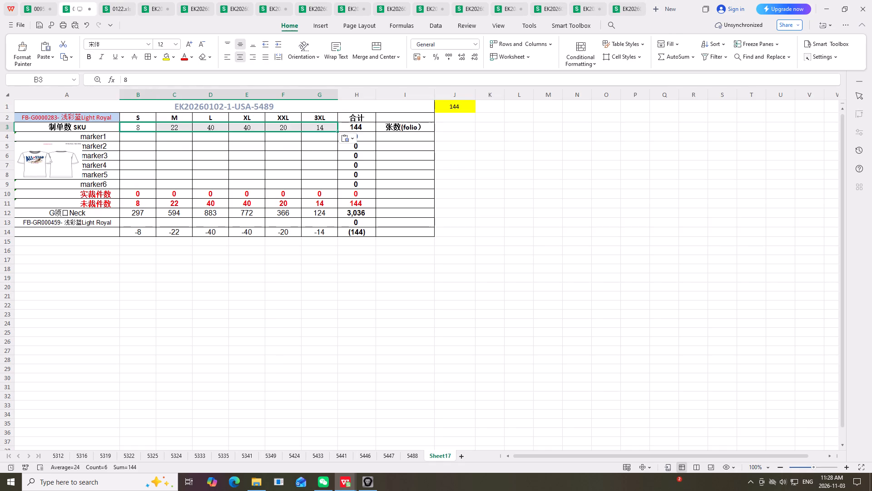
click(144, 213)
right_click(144, 213)
click(204, 12)
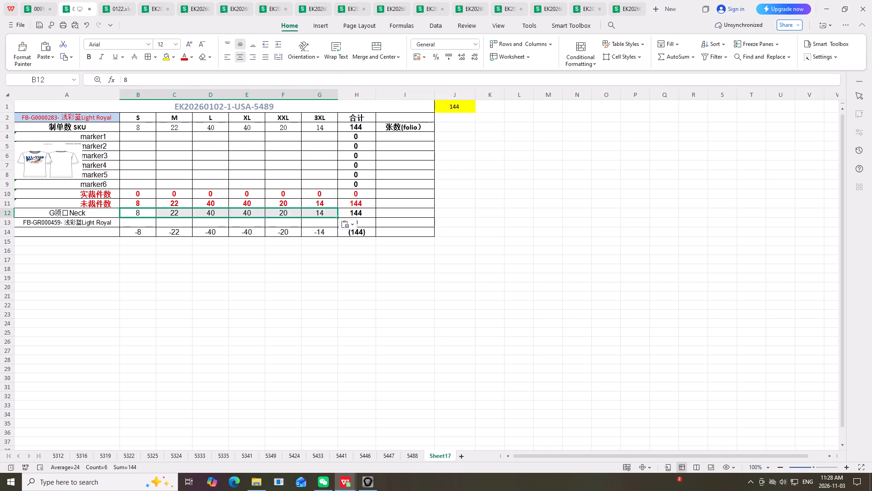
drag(546, 220, 571, 209)
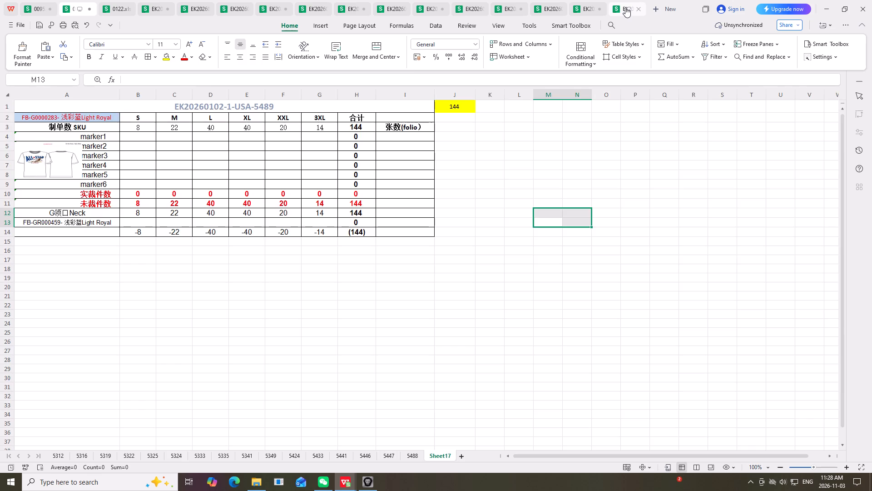
Copy the body fabric FB-G0000288- 视觉白Optic White from order 5489 and paste it as a value into A2 of Sheet17.
click(625, 7)
click(93, 251)
right_click(93, 251)
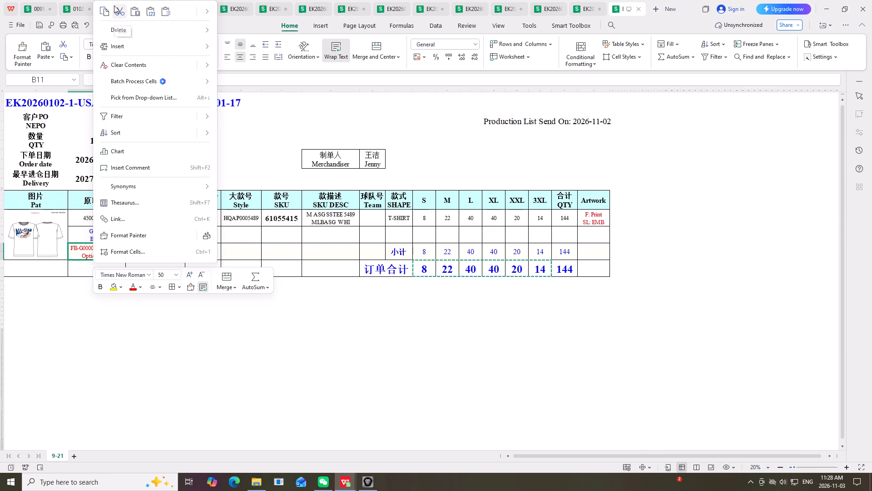
click(102, 7)
click(79, 4)
click(64, 118)
right_drag(64, 118, 70, 121)
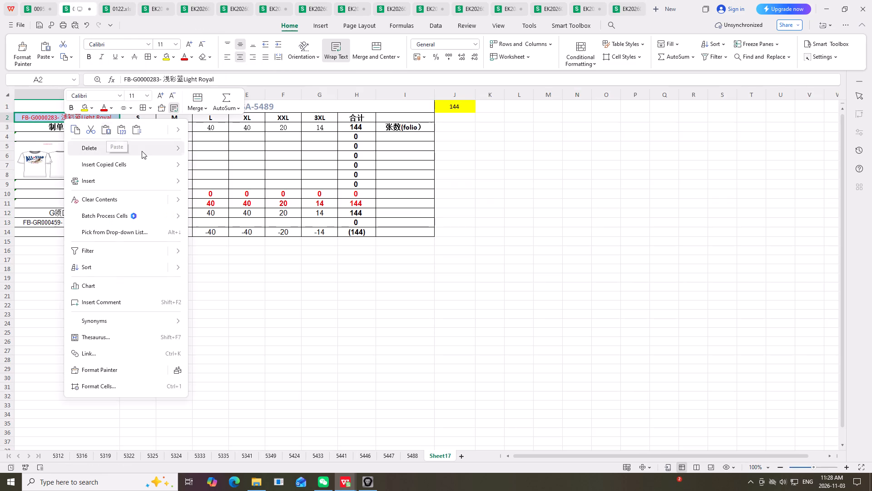
click(120, 130)
Copy the neck fabric FB-GR000454- 视觉白Optic White from order 5489 and paste it as a value into A13 of Sheet17.
click(631, 5)
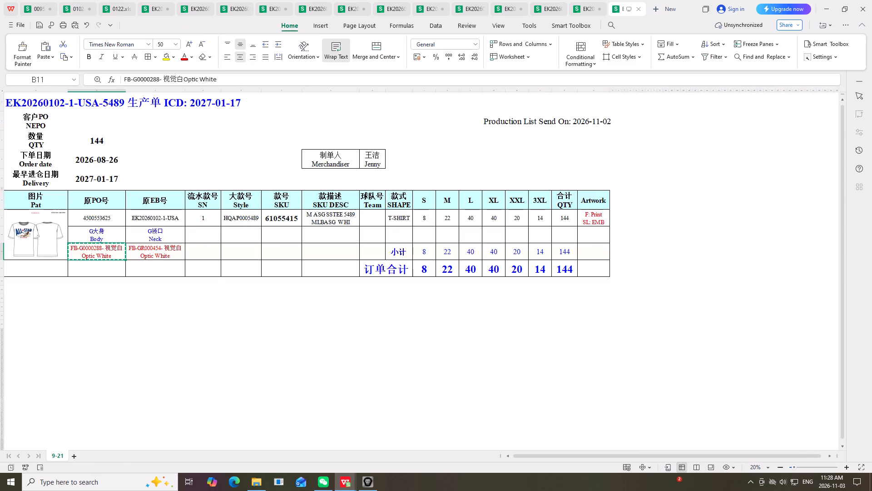
click(173, 251)
right_drag(172, 251, 174, 245)
click(183, 11)
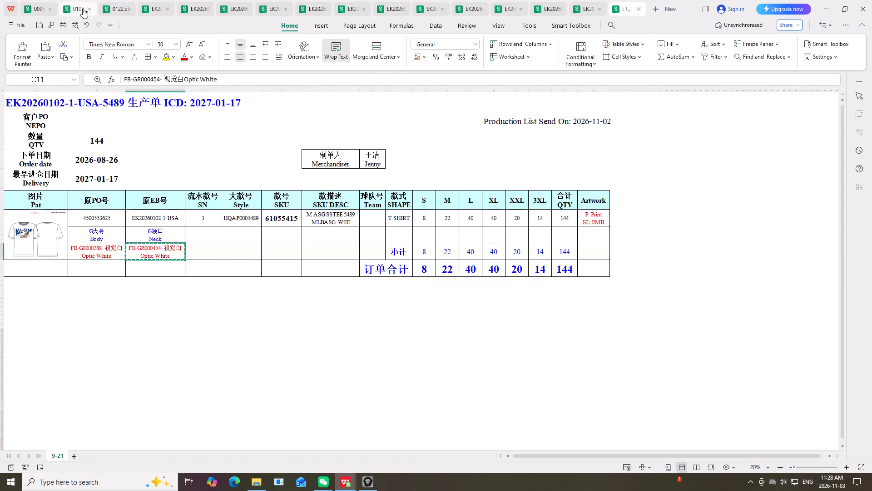
click(75, 8)
click(83, 225)
right_drag(83, 225, 89, 217)
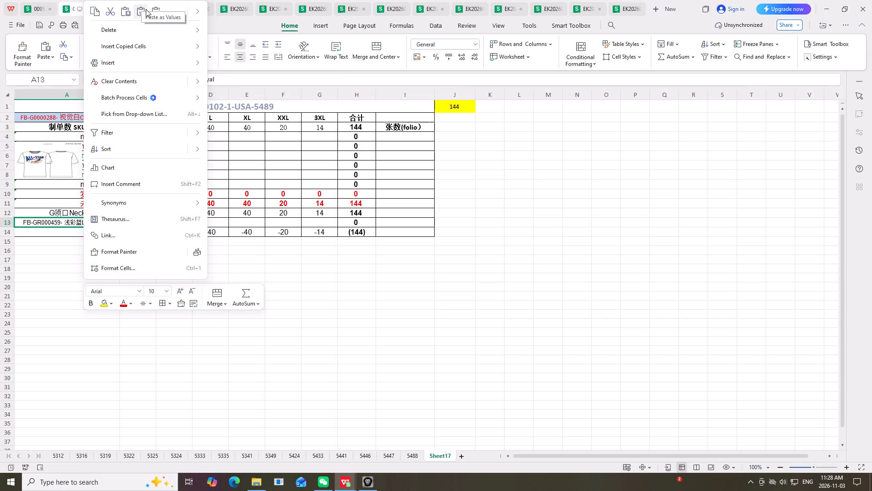
click(141, 10)
click(502, 232)
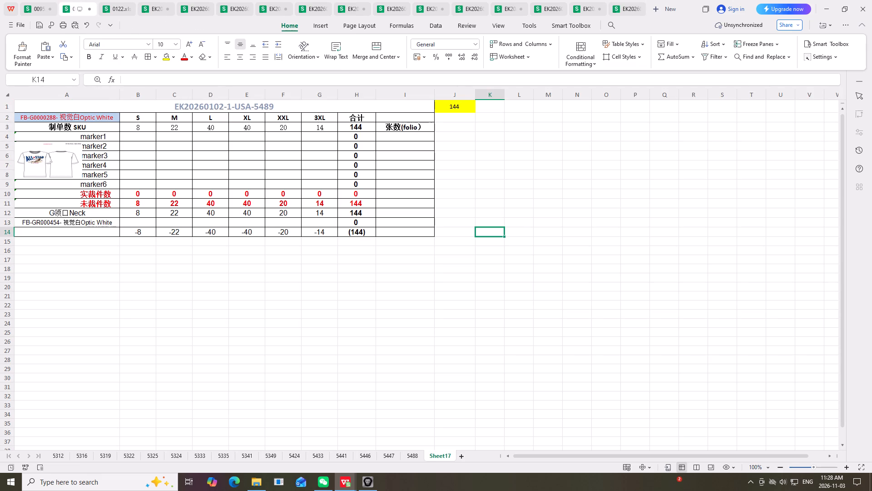
click(624, 171)
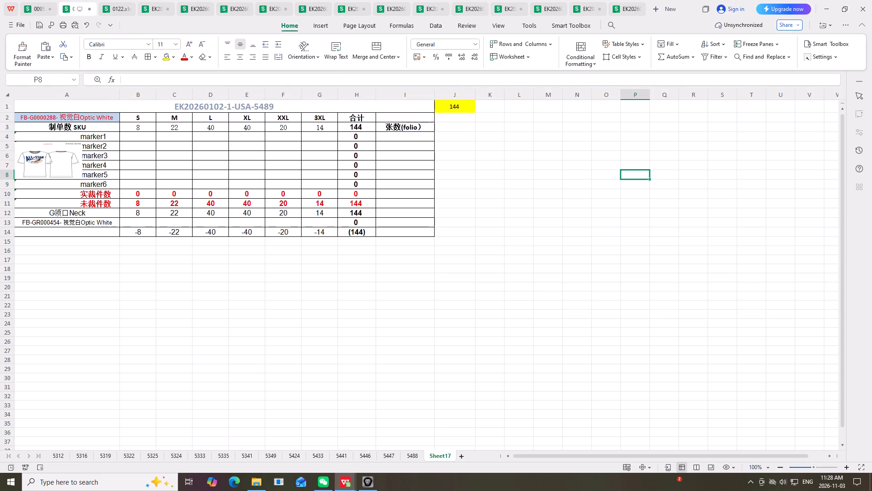
Save the 0102.xlsx workbook.
triple_click(38, 23)
triple_click(37, 24)
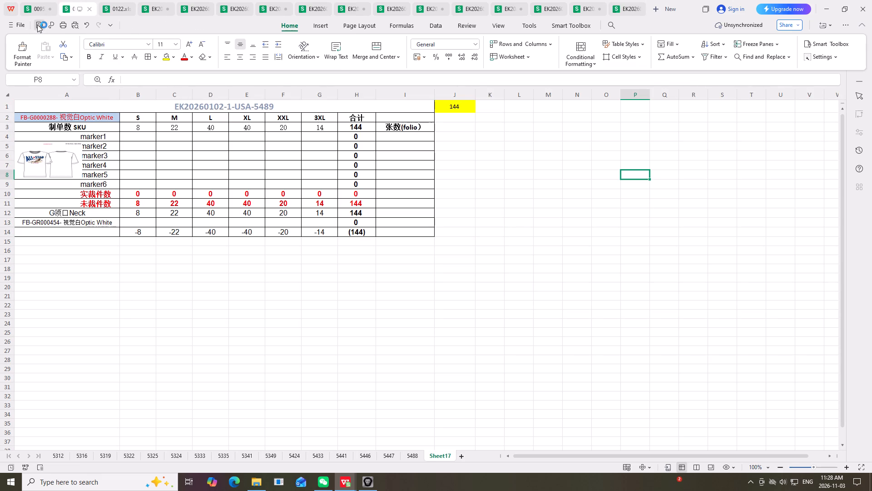
triple_click(37, 25)
click(37, 25)
Rename Sheet17 as 5489 and save the workbook.
right_click(444, 456)
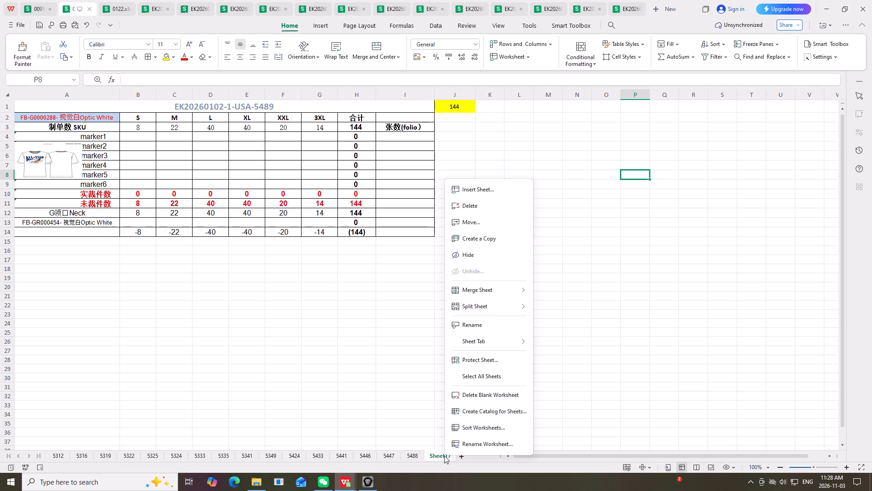
click(466, 329)
text(54)
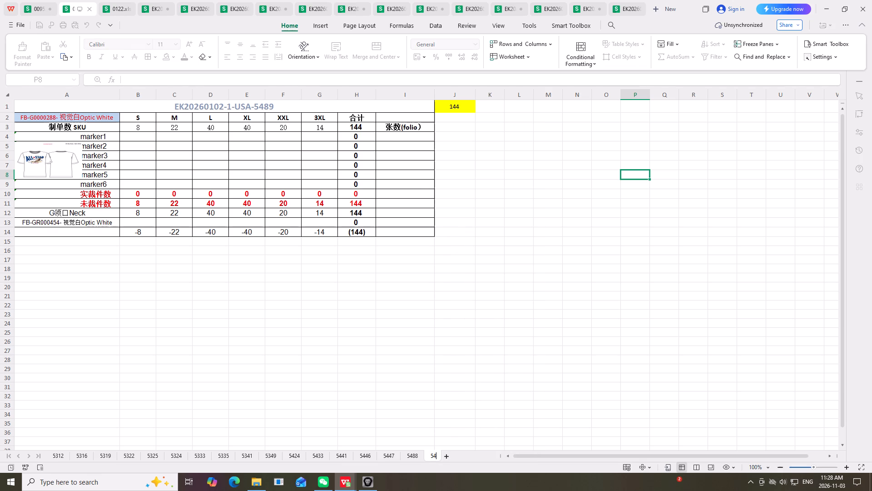
key(8)
key(9)
click(576, 324)
click(702, 220)
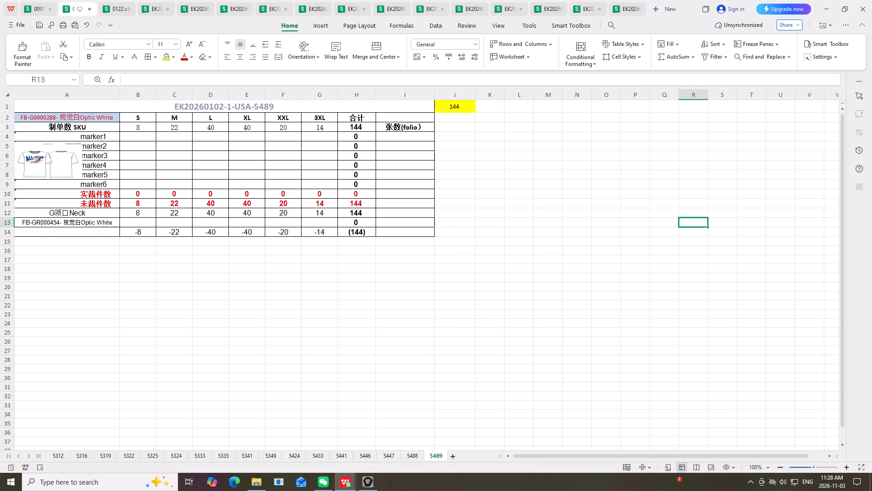
triple_click(37, 23)
double_click(37, 23)
click(386, 284)
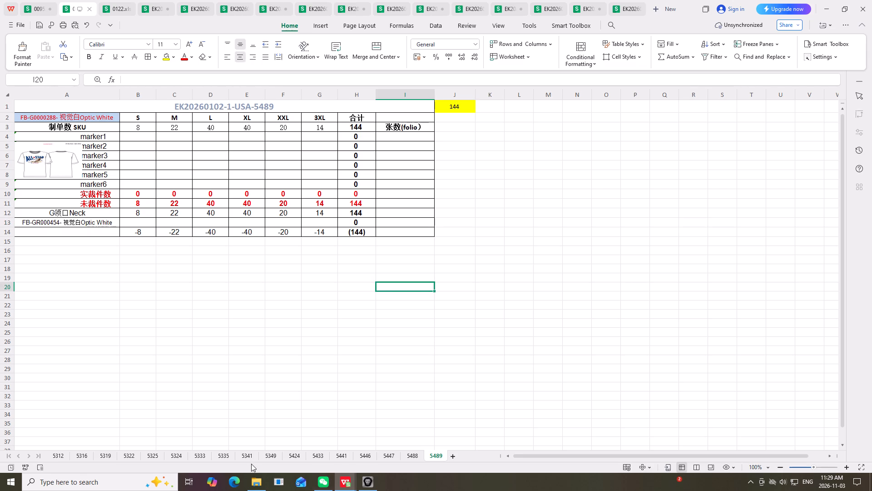
click(258, 479)
scroll(137, 378, down, 3)
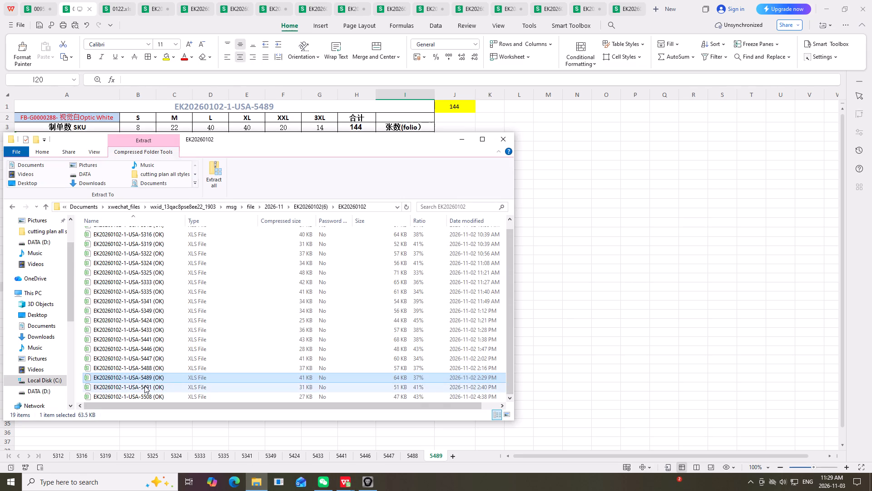
double_click(144, 386)
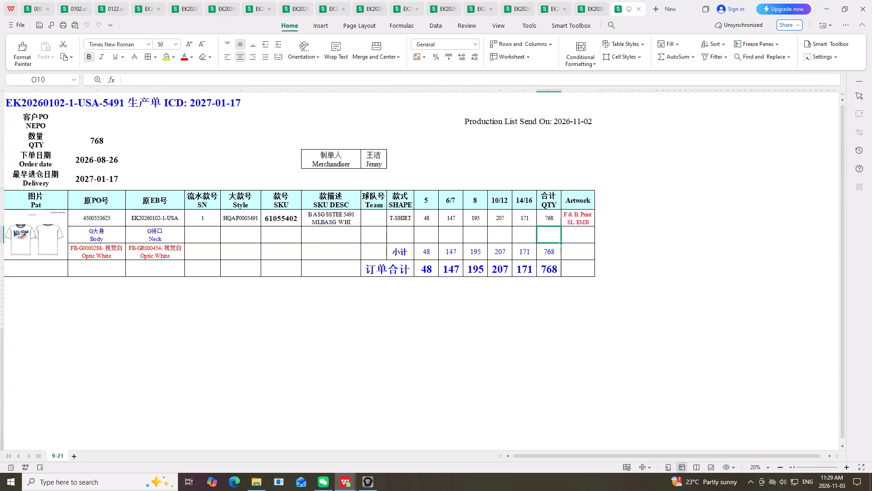
click(329, 330)
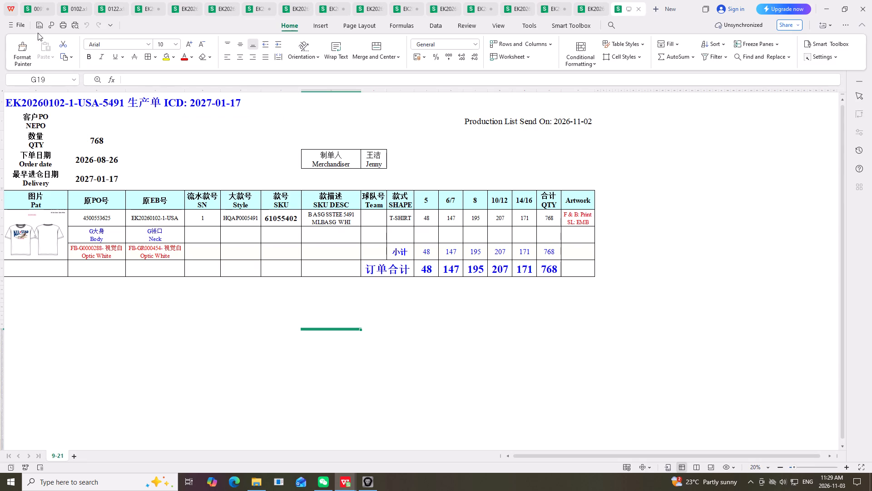
Copy columns A to J of sheet 5447, with sizes 5 to 14/16, and paste them into a new sheet at A1.
click(76, 6)
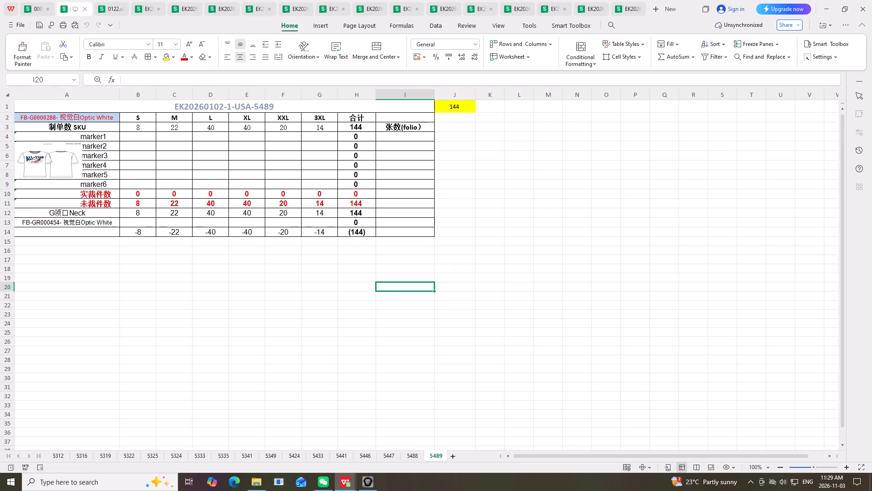
click(411, 453)
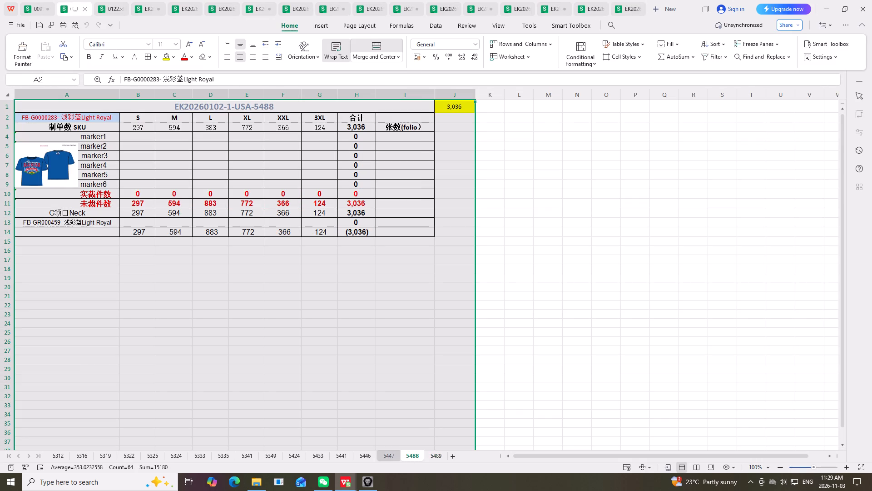
drag(686, 328, 676, 330)
click(391, 456)
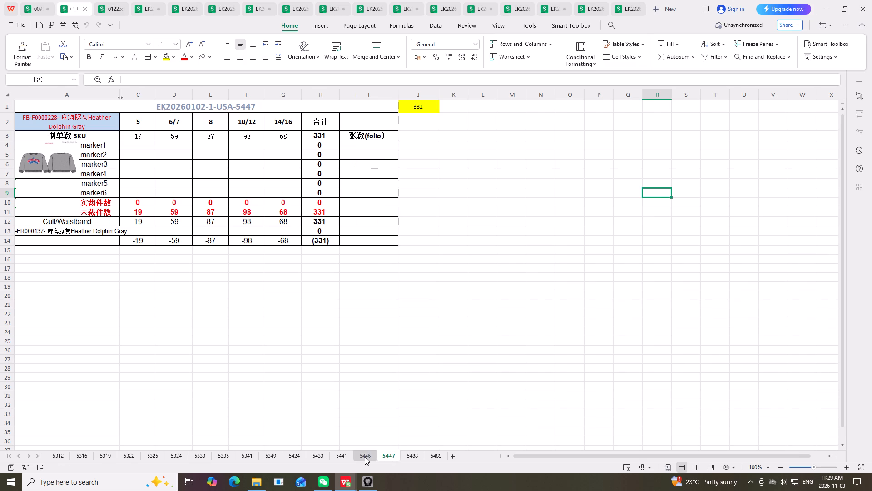
click(344, 353)
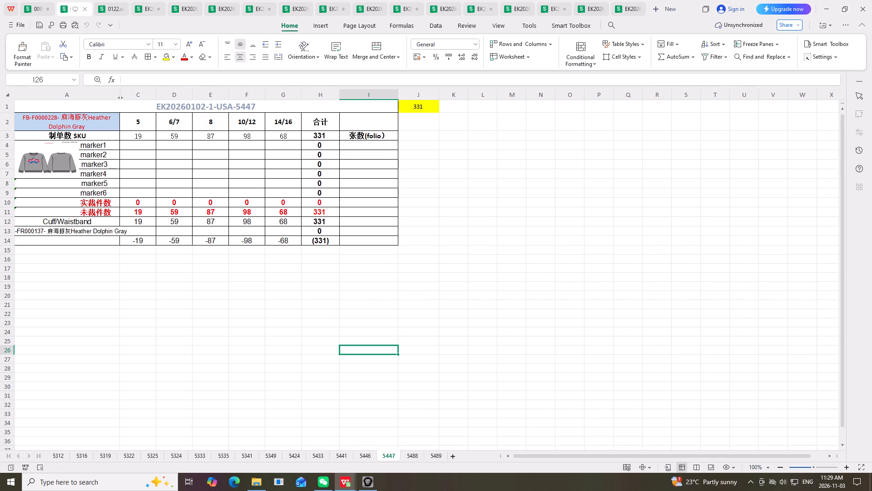
drag(26, 97, 406, 170)
right_click(406, 170)
click(414, 178)
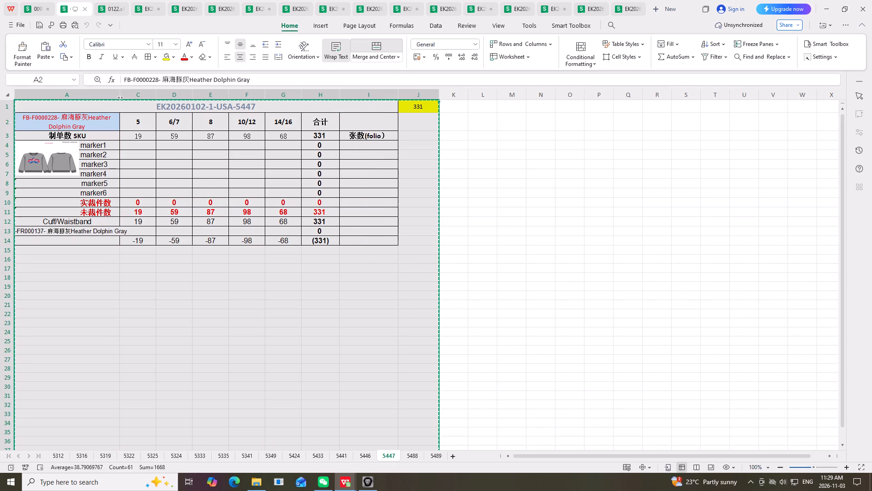
click(452, 455)
right_click(26, 105)
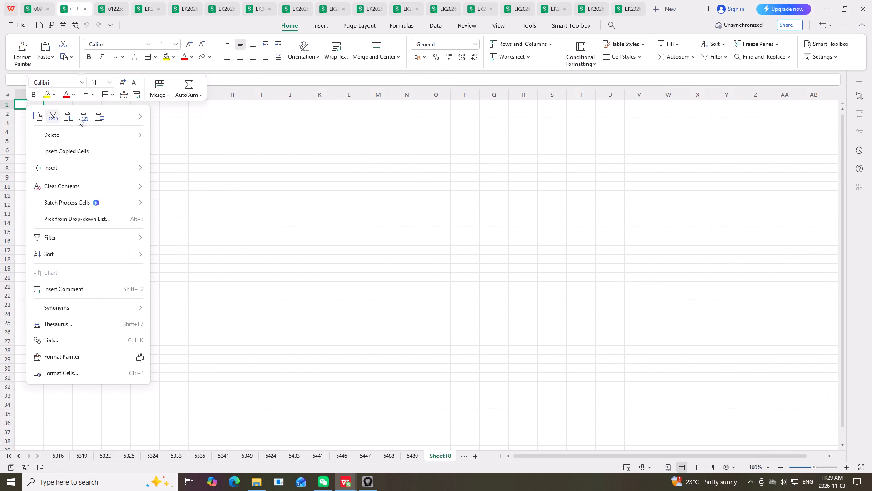
click(68, 114)
drag(545, 199, 543, 204)
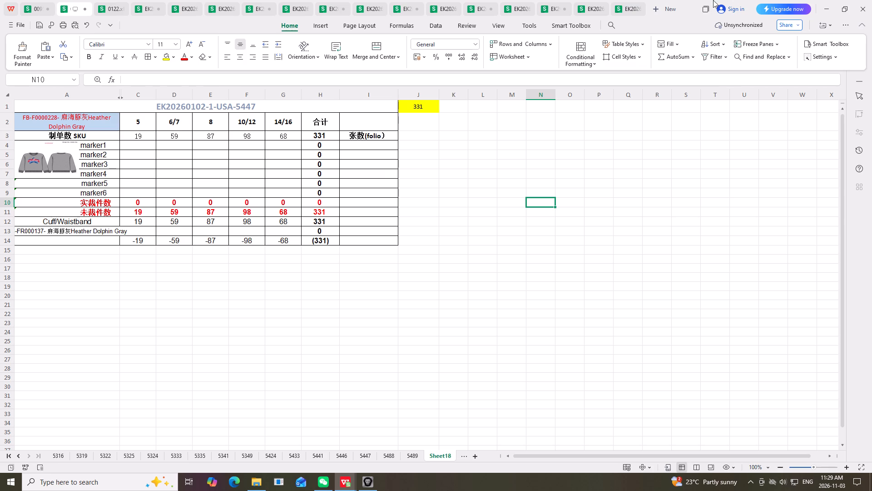
click(636, 11)
click(629, 11)
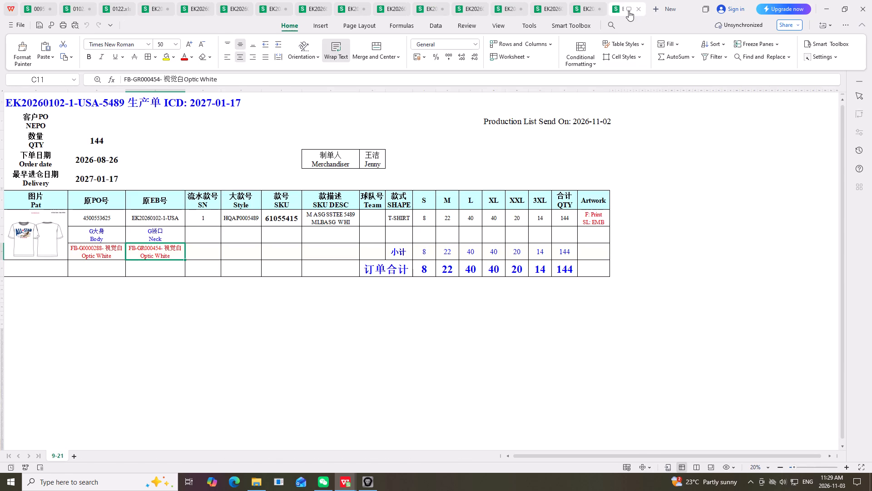
click(258, 480)
double_click(154, 386)
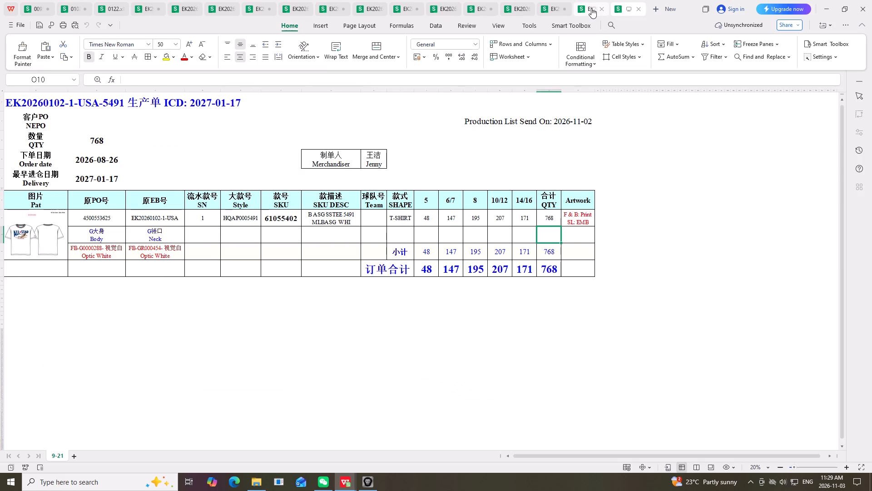
click(591, 8)
click(627, 9)
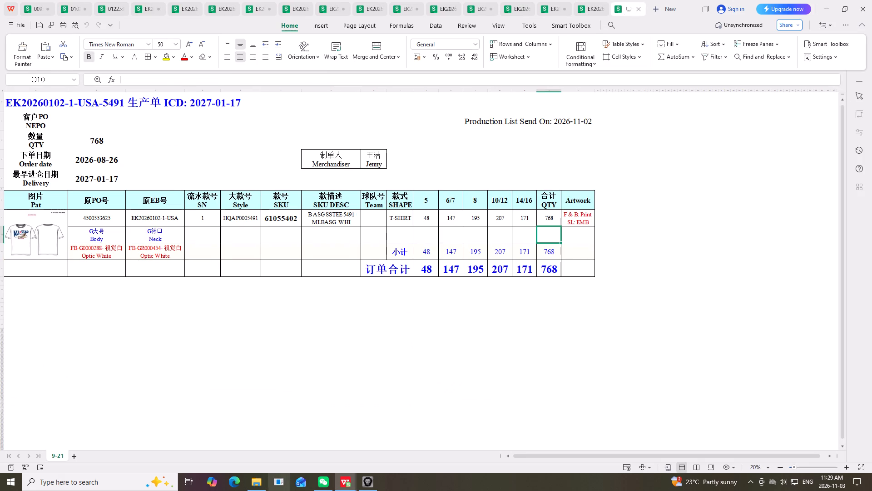
scroll(304, 187, up, 2)
scroll(356, 200, up, 4)
drag(426, 198, 443, 200)
drag(384, 388, 375, 382)
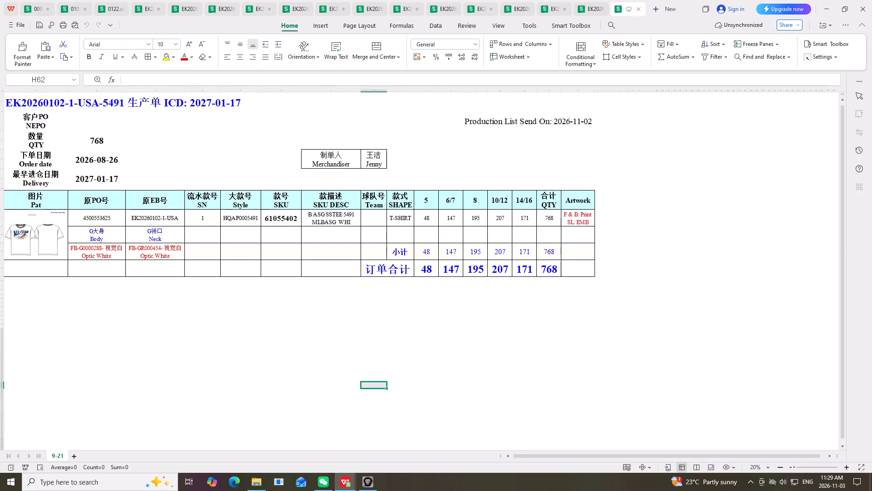
Replace the sweatshirt picture in Sheet18 with the T-shirt picture from the 5491 order, shrunk to fit beside the marker rows.
click(40, 239)
right_click(40, 240)
click(55, 251)
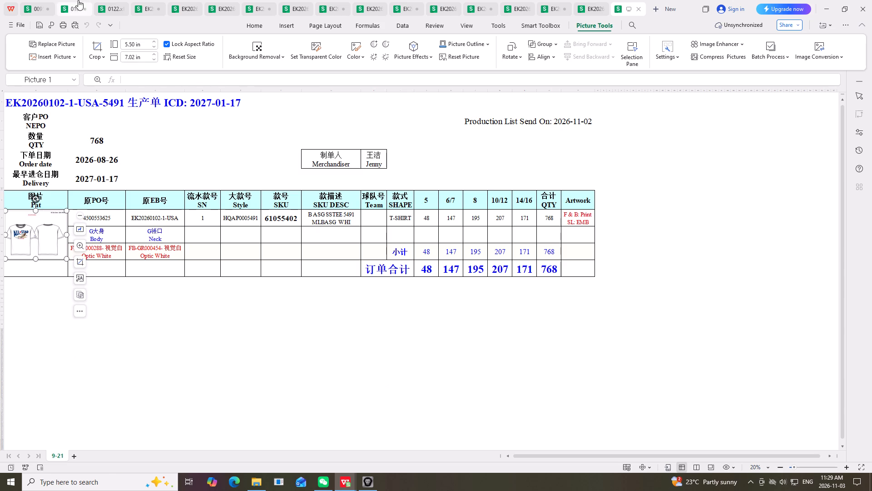
click(79, 8)
click(52, 159)
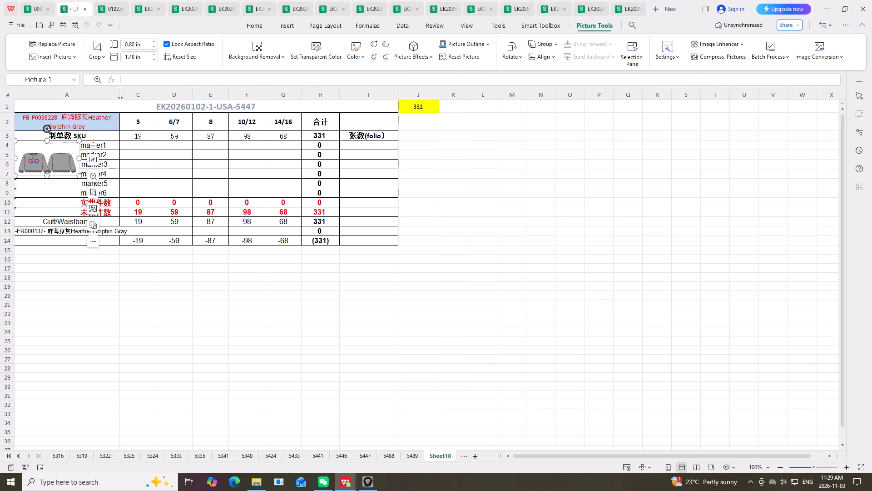
key(Delete)
right_click(478, 188)
click(519, 198)
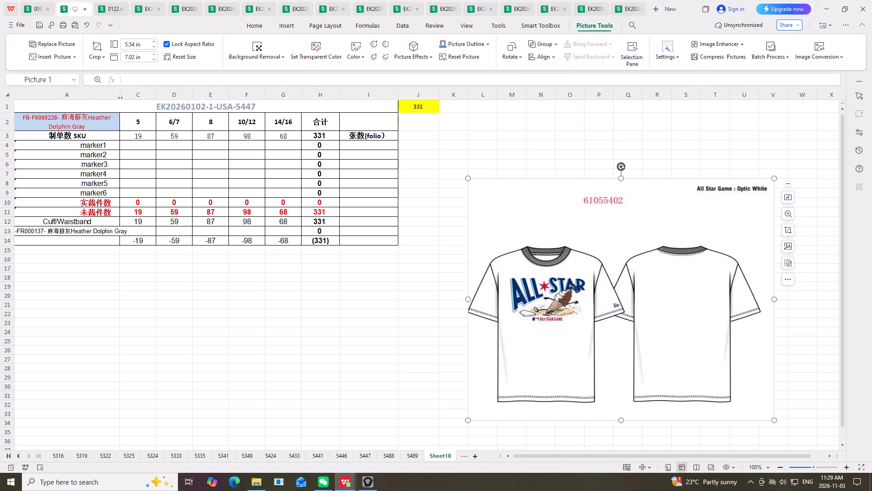
drag(772, 179, 482, 376)
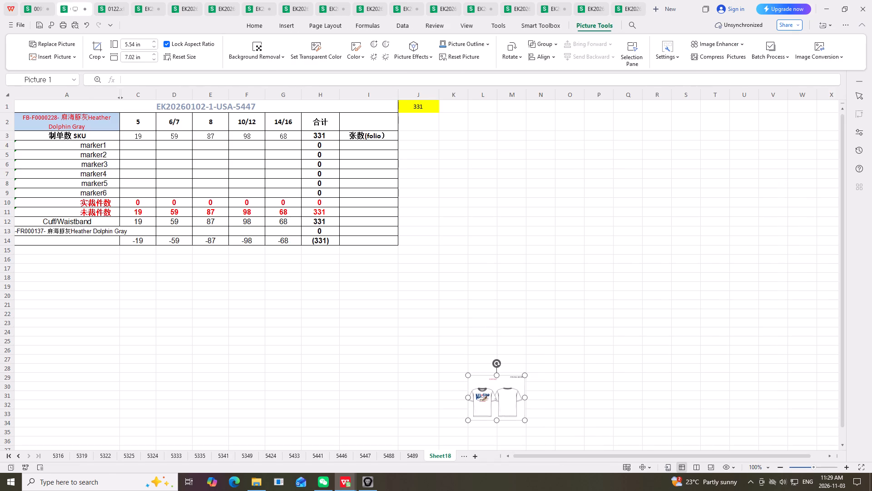
drag(488, 395, 1, 171)
click(144, 327)
click(50, 170)
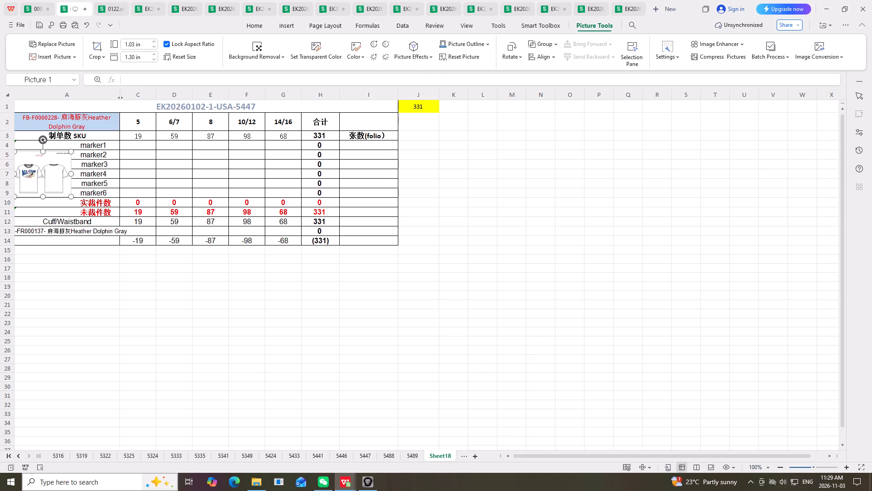
drag(70, 174, 78, 176)
click(166, 278)
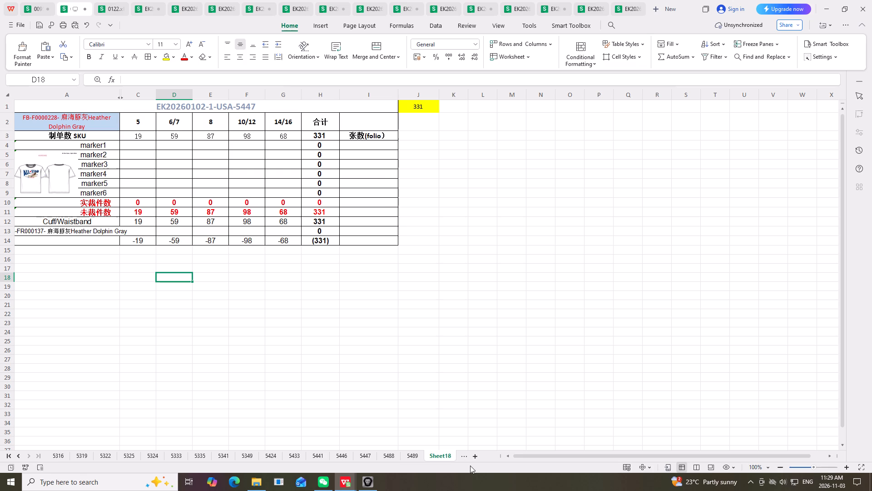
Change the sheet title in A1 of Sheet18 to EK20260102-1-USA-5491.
click(633, 9)
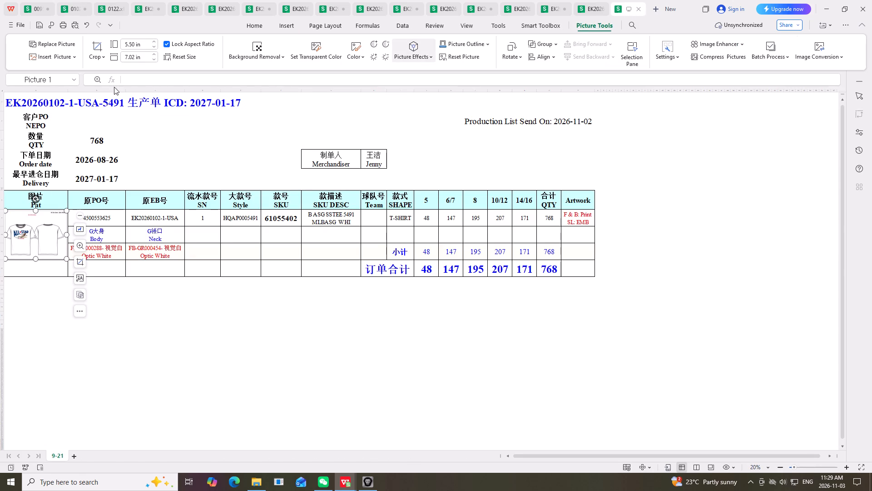
click(72, 8)
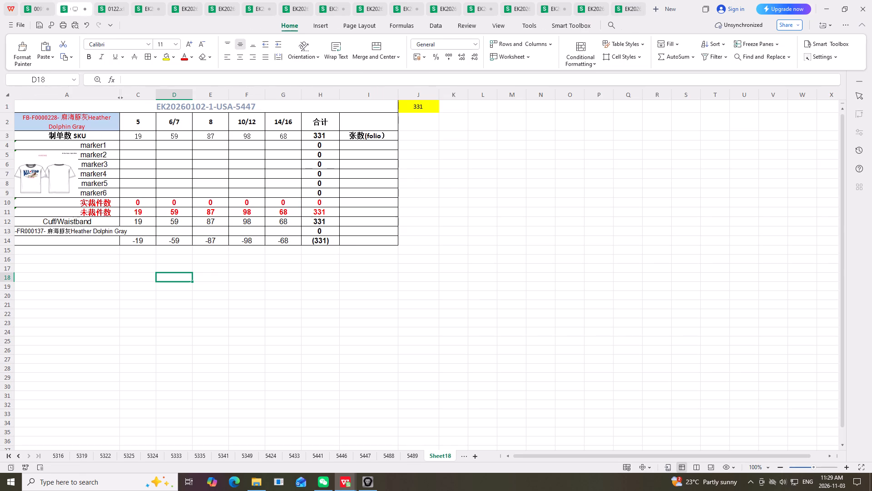
double_click(264, 110)
key(BackSpace)
key(BackSpace)
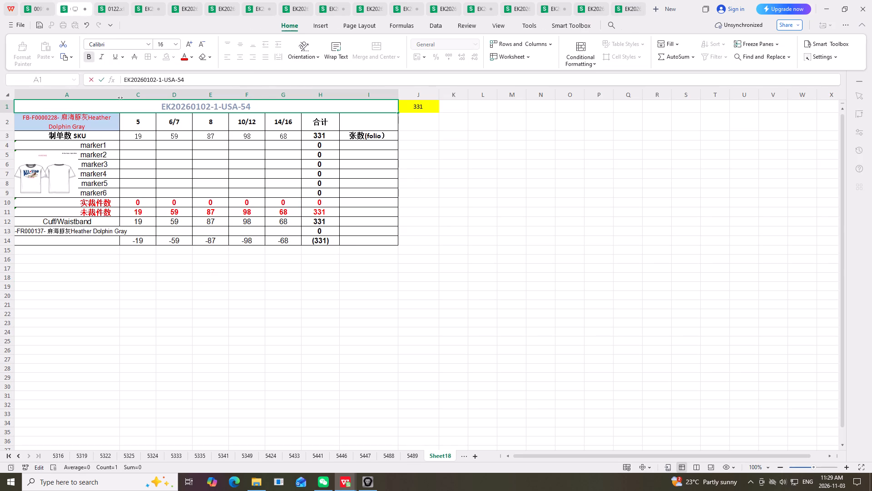
key(9)
key(1)
click(548, 225)
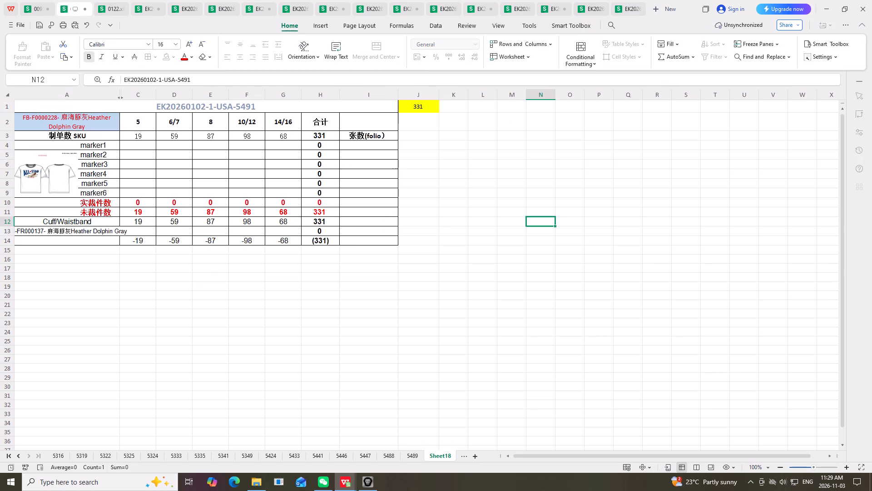
Copy the size headings 5 to 14/16 from the 5491 order and paste them as values at C2 of Sheet18.
click(631, 7)
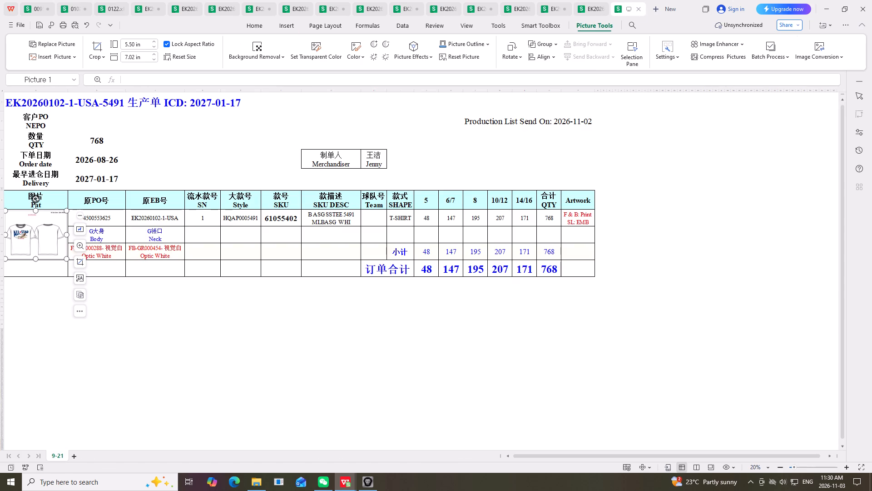
scroll(167, 165, up, 4)
drag(423, 200, 517, 203)
right_click(517, 203)
click(526, 209)
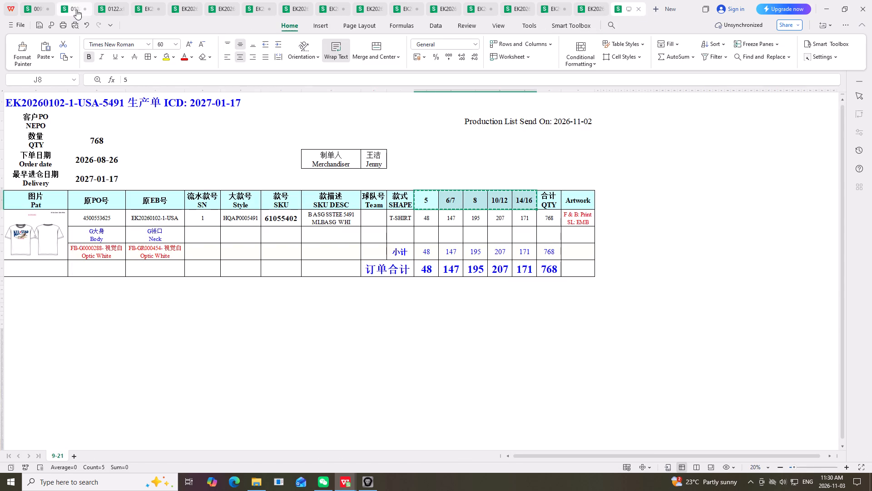
click(76, 10)
click(145, 120)
right_drag(145, 120, 159, 124)
click(203, 129)
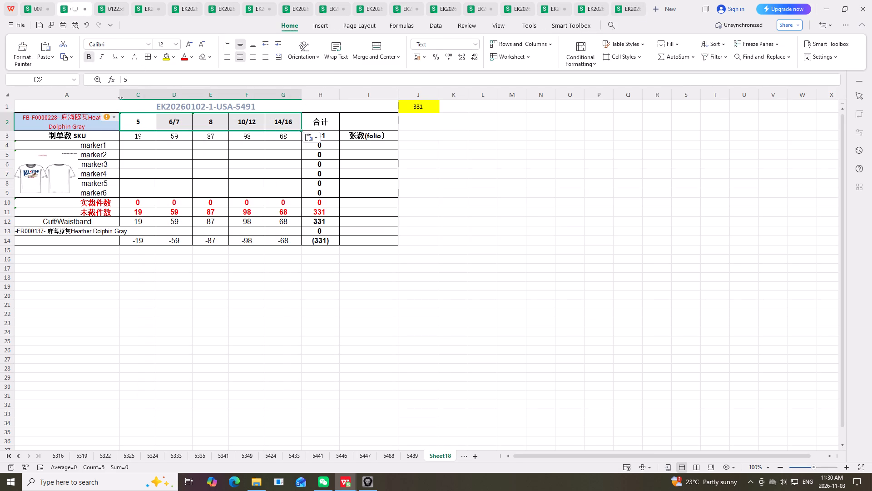
drag(578, 312, 570, 314)
Copy the 5491 order's 订单合计 quantities 48, 147, 195, 207 and 171 as values into the 制单数 SKU and Cuff/Waistband rows.
click(632, 11)
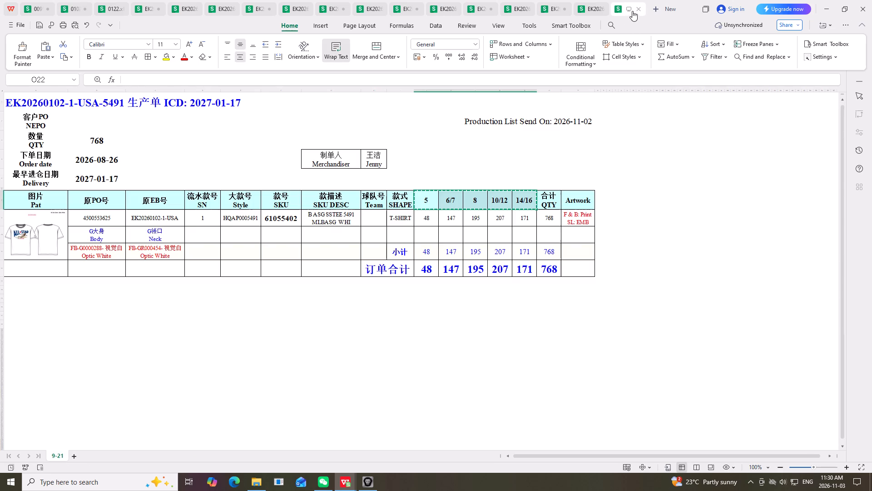
drag(426, 269, 523, 271)
right_drag(523, 271, 512, 267)
click(534, 21)
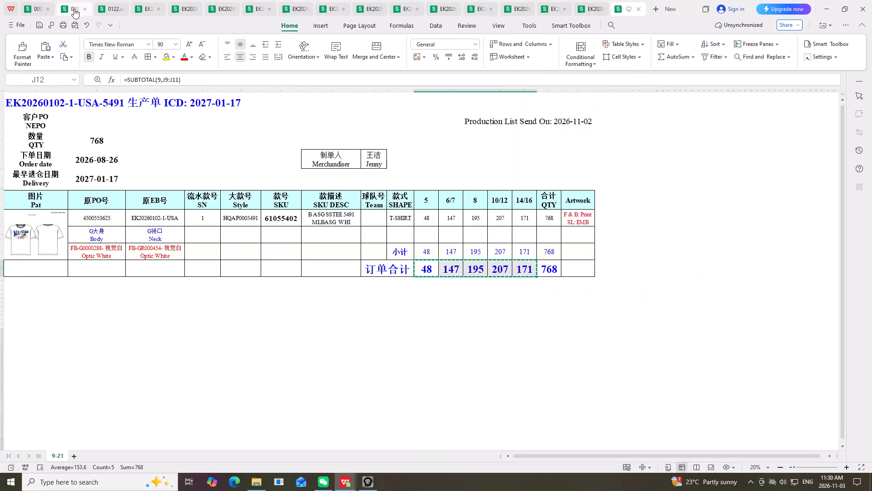
click(74, 9)
click(149, 139)
right_click(148, 139)
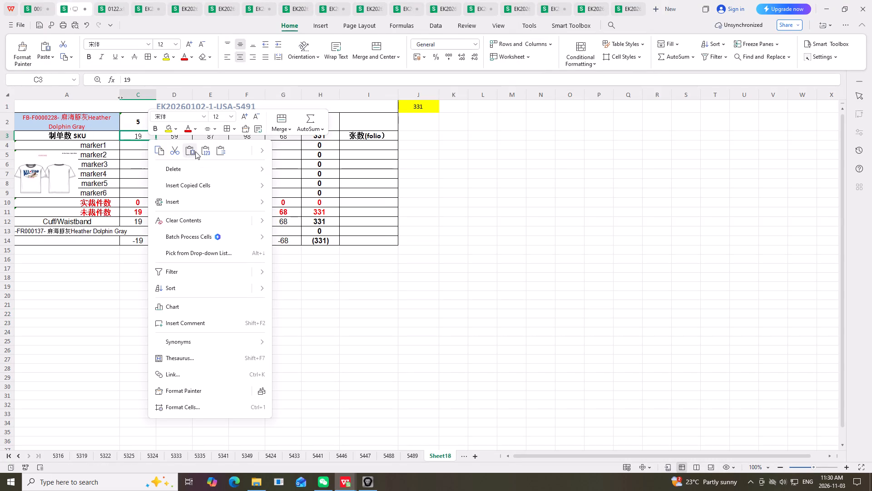
click(202, 151)
drag(137, 222, 141, 221)
right_click(142, 221)
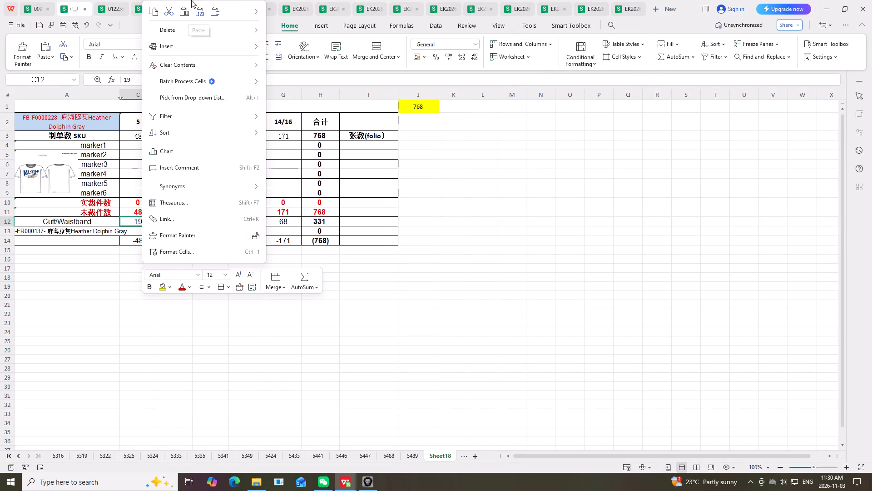
click(200, 10)
click(492, 255)
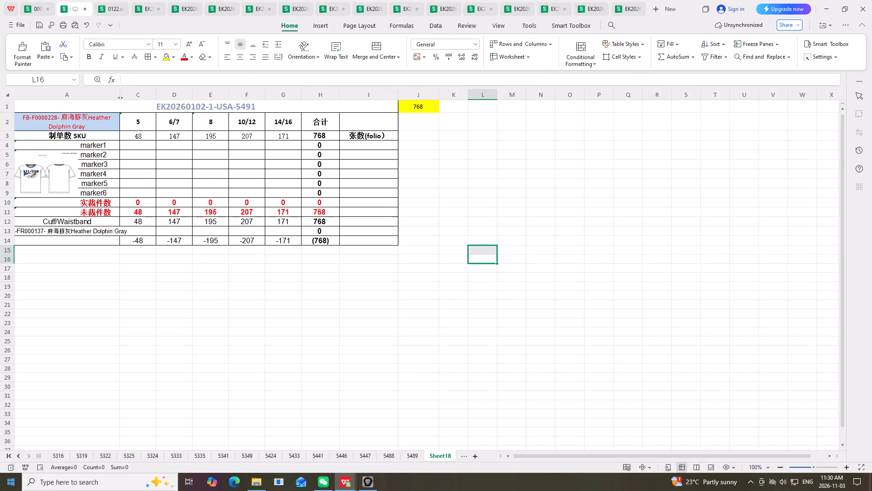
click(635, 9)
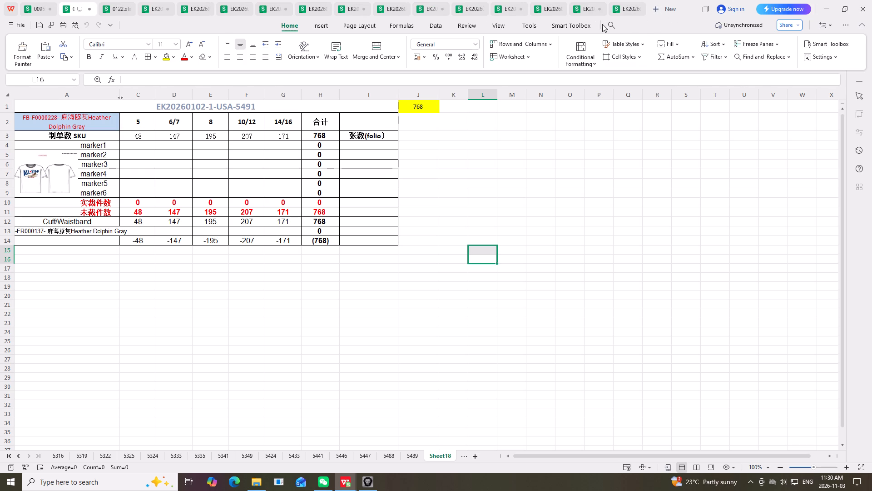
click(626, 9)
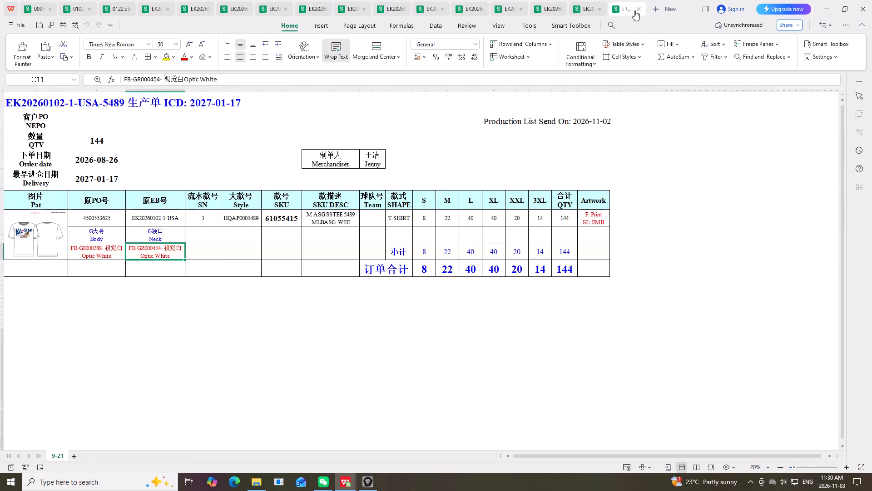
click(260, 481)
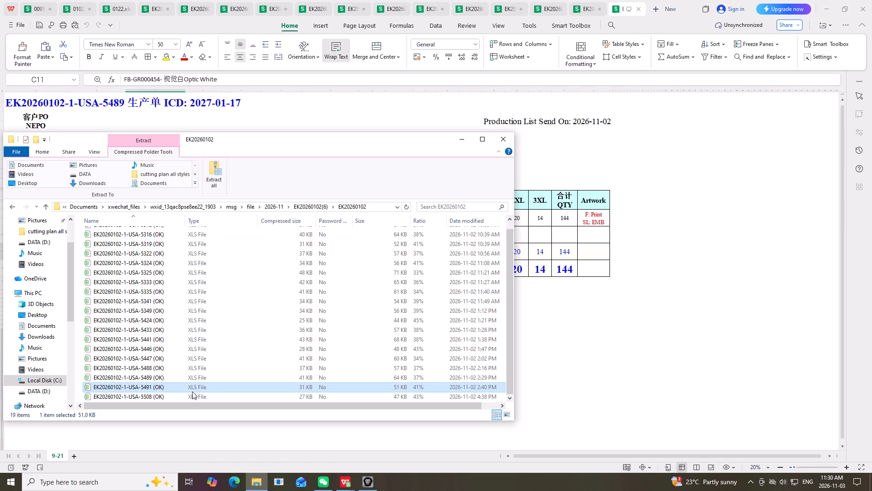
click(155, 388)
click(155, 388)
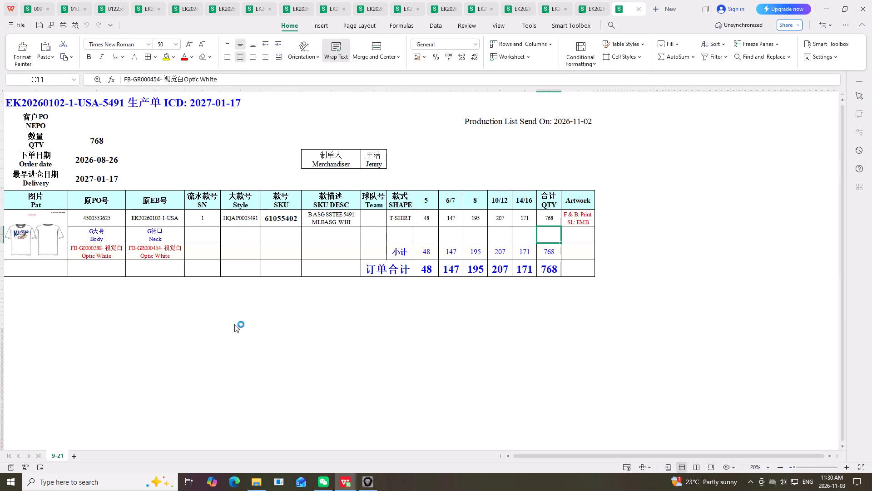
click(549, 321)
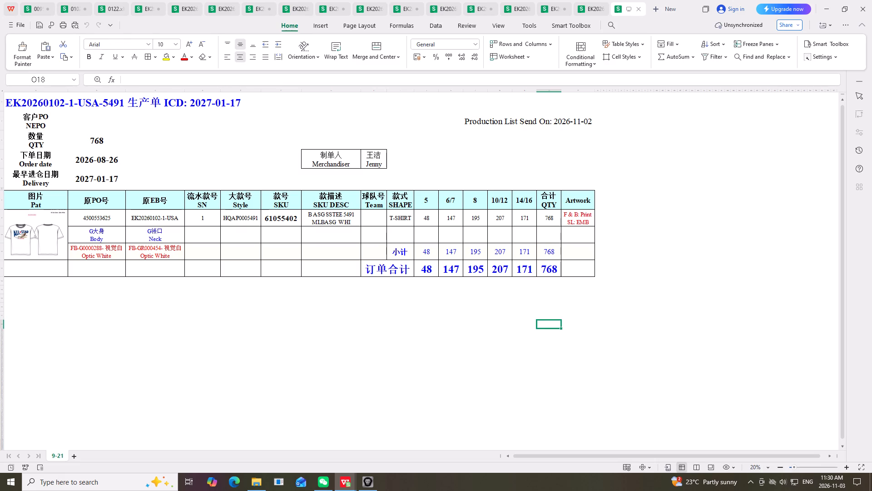
Copy the body fabric FB-G0000288- 视觉白Optic White from the 5491 order and paste it as values into A2 of Sheet18.
click(94, 250)
right_drag(94, 250, 94, 242)
click(103, 10)
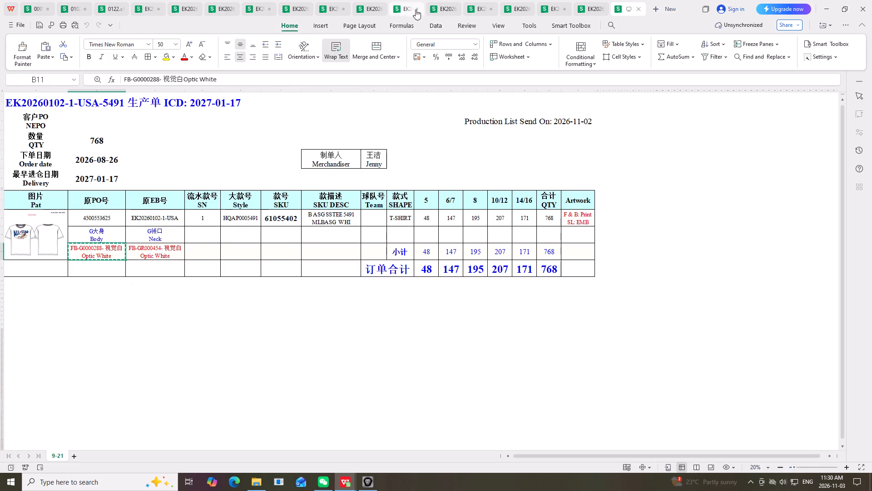
click(73, 6)
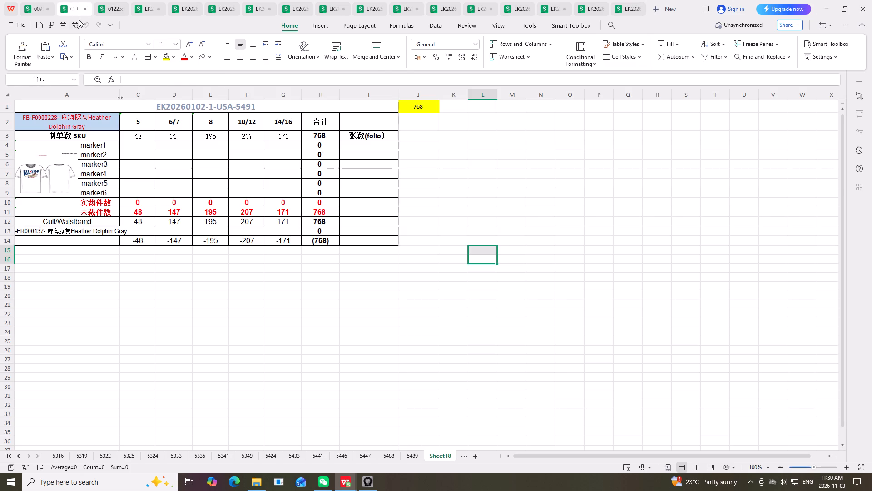
click(80, 117)
right_click(80, 118)
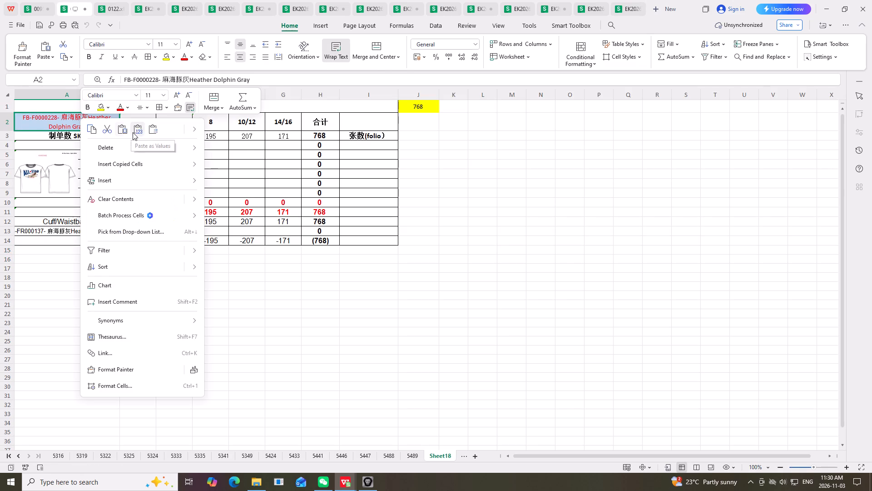
click(136, 132)
click(545, 180)
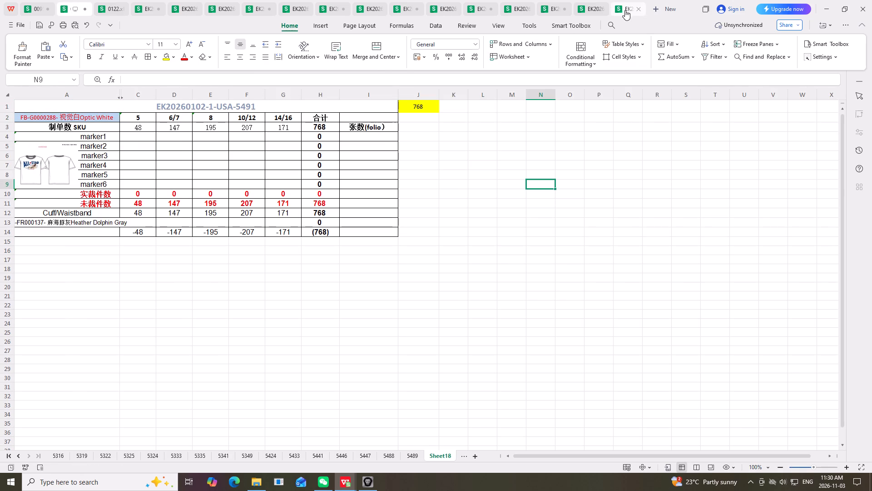
Copy the neck fabric FB-GR000454- 视觉白Optic White from the 5491 order and paste it as values into A13 of Sheet18.
click(630, 8)
click(164, 256)
right_drag(163, 254, 163, 248)
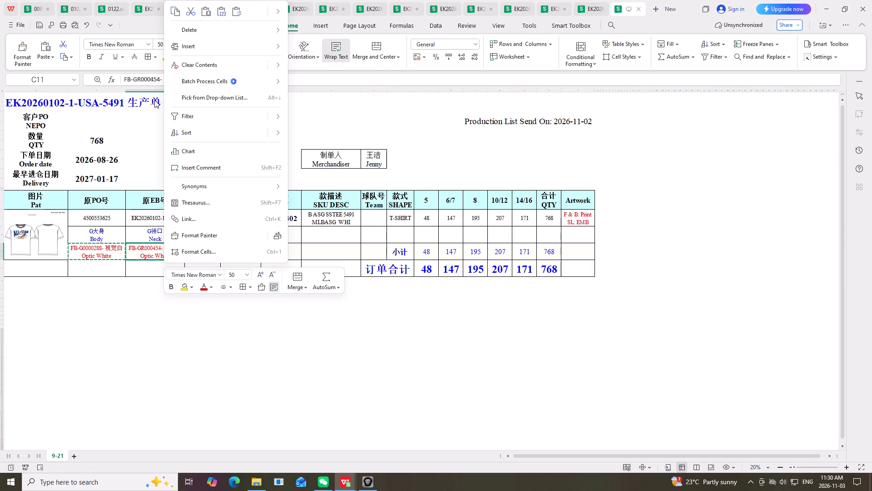
click(174, 10)
click(74, 5)
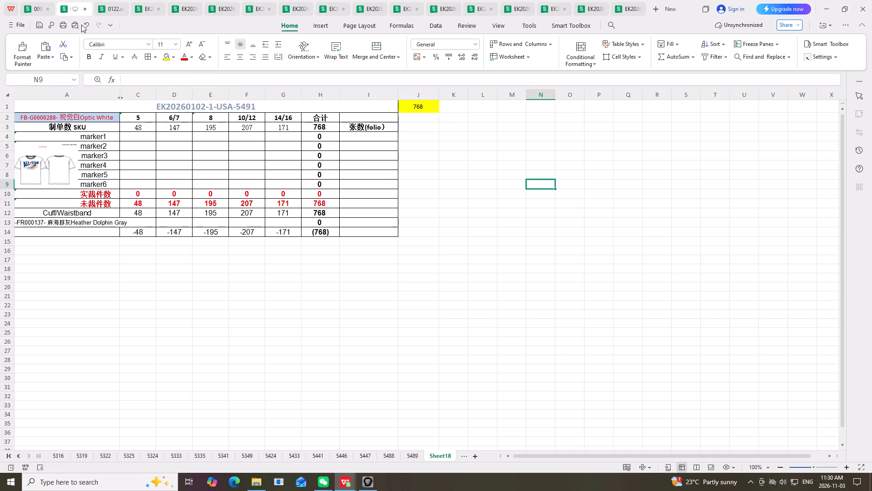
click(77, 222)
right_drag(77, 222, 79, 214)
click(134, 10)
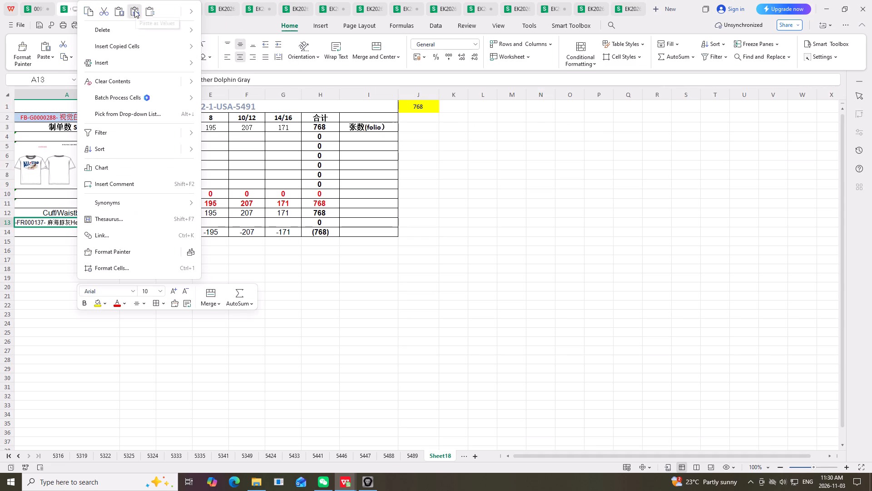
click(532, 216)
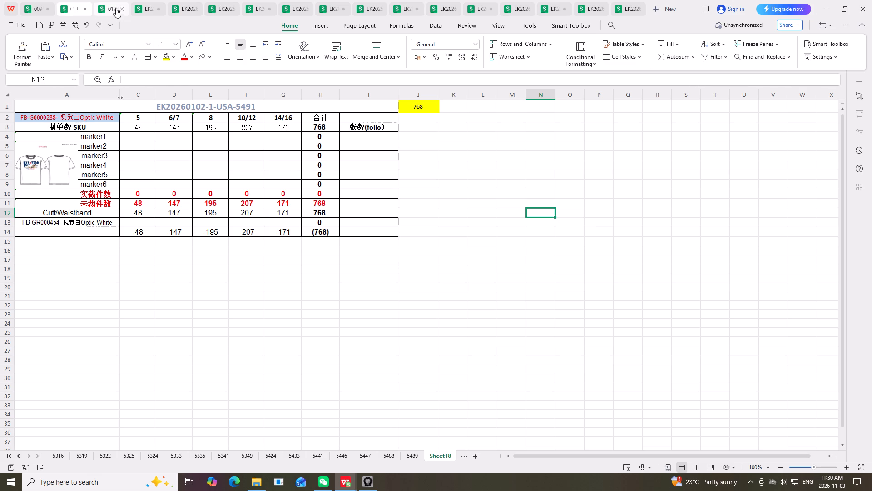
Copy the G领口 Neck label from A12 of sheet 5489 and paste it as values over Cuff/Waistband in A12 of Sheet18.
click(407, 456)
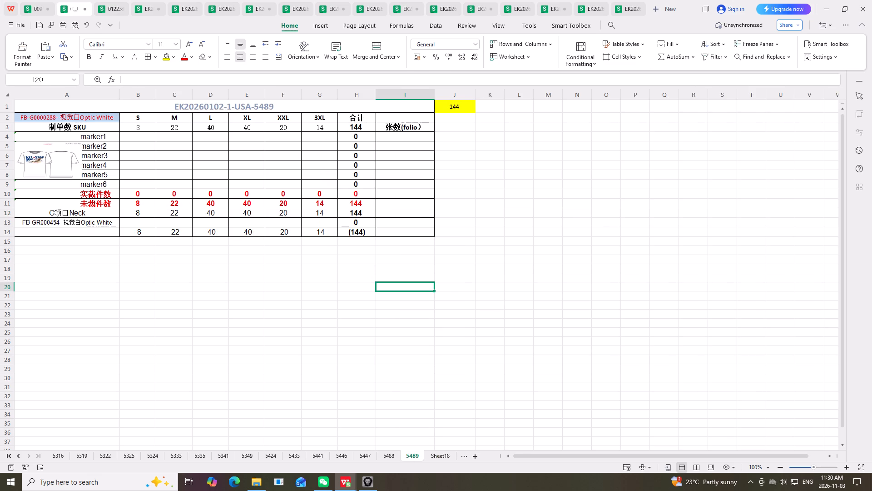
click(70, 215)
right_click(70, 215)
click(82, 10)
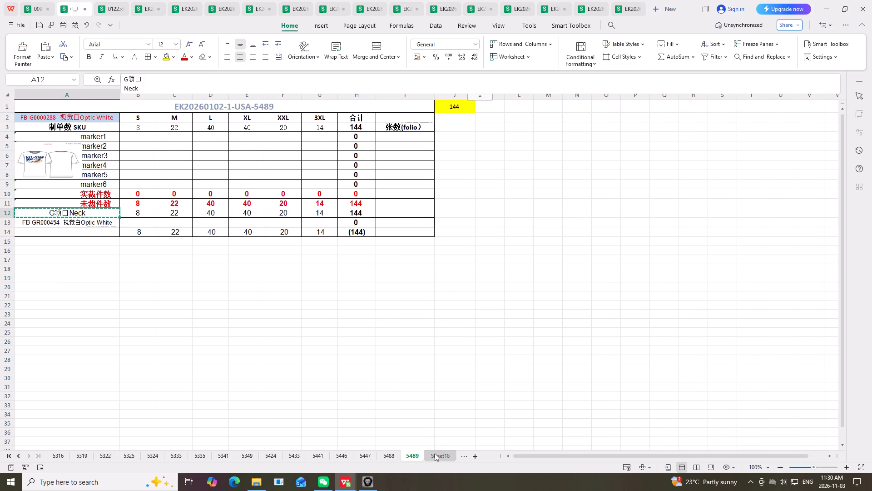
drag(440, 455, 436, 451)
click(97, 216)
right_click(97, 216)
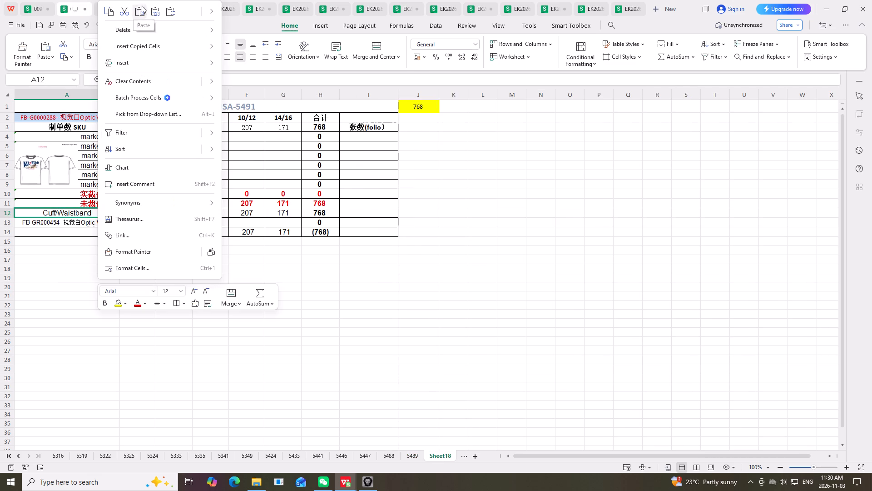
click(157, 11)
drag(468, 291, 471, 298)
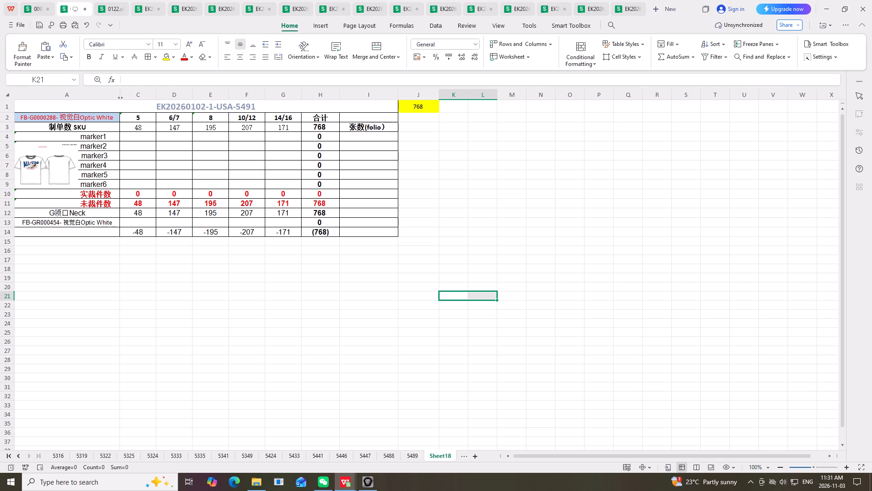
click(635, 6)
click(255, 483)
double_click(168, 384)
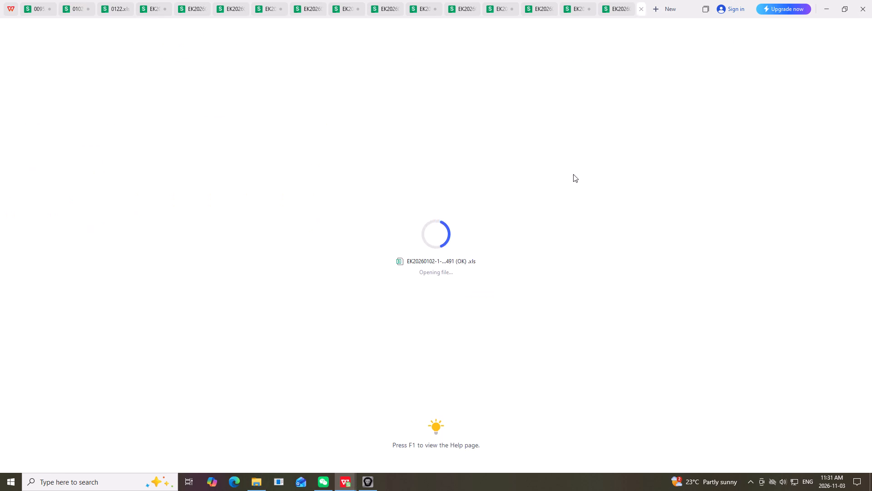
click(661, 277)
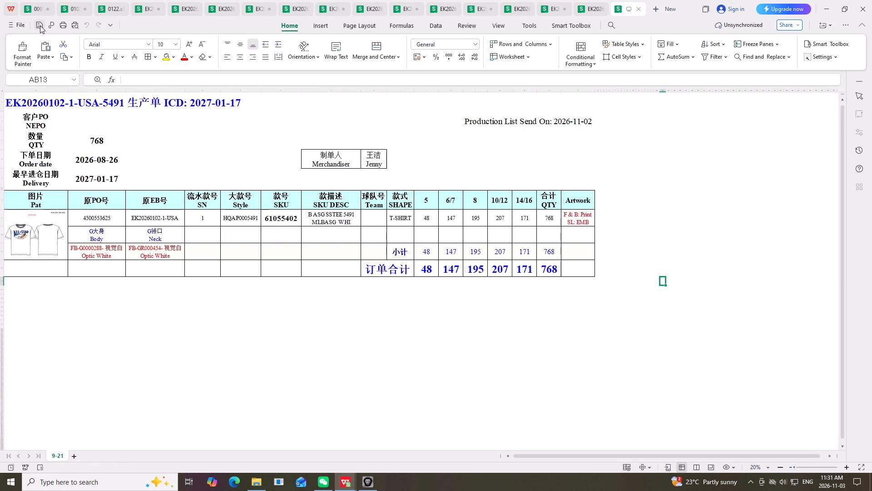
Rename Sheet18 in 0102.xlsx as 5491 and save the workbook.
click(75, 9)
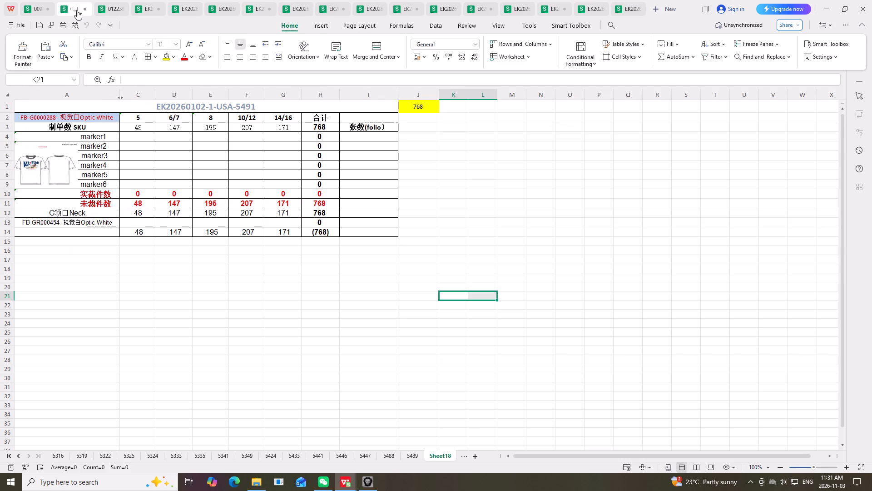
drag(556, 266, 552, 266)
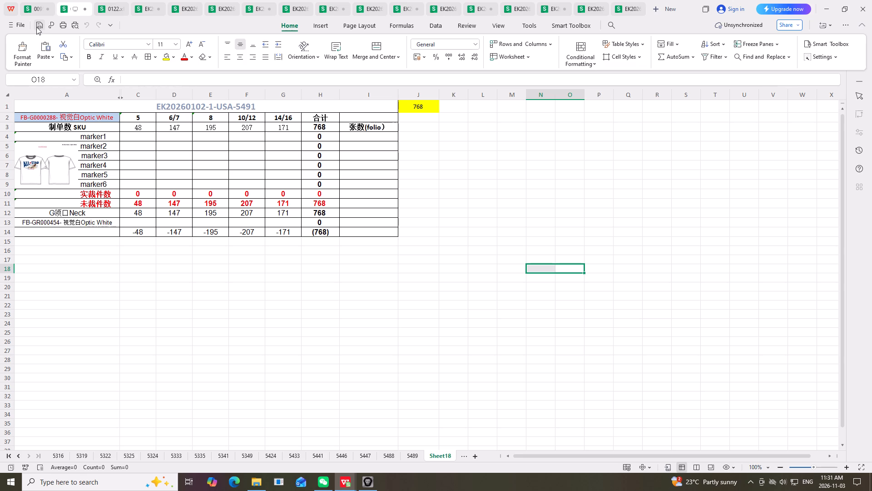
click(36, 26)
right_click(436, 458)
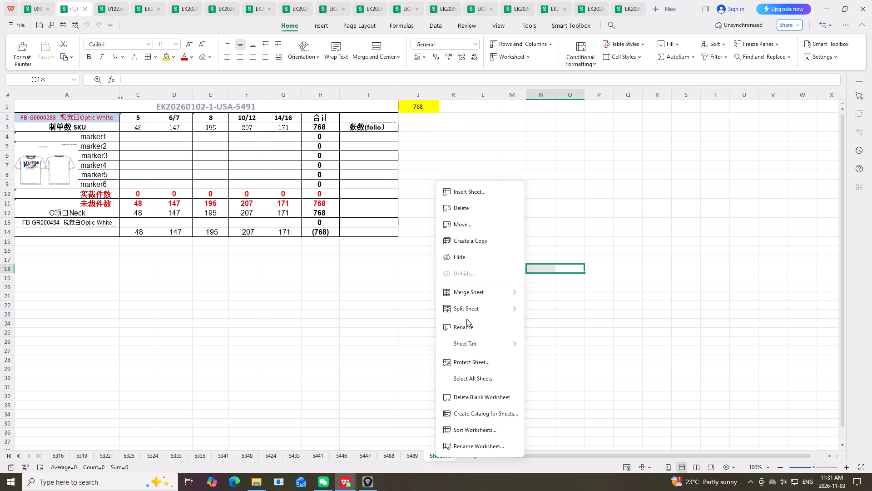
click(464, 329)
text(5491)
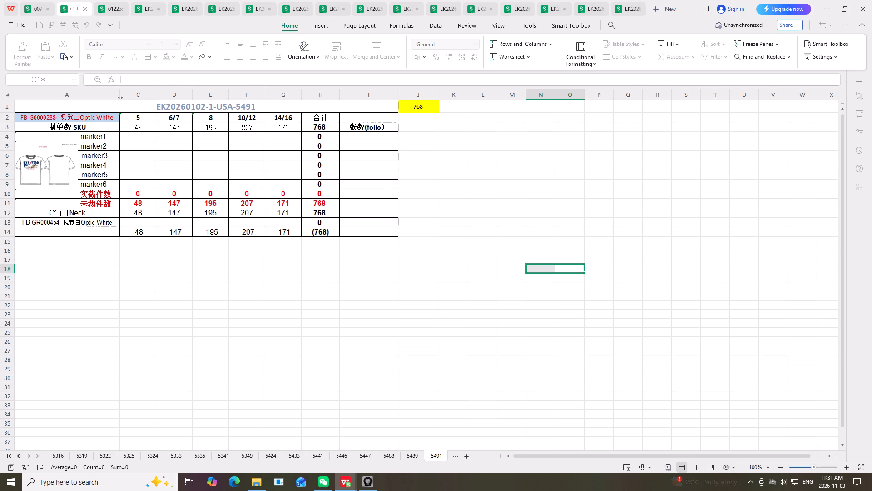
click(477, 223)
drag(377, 320, 368, 317)
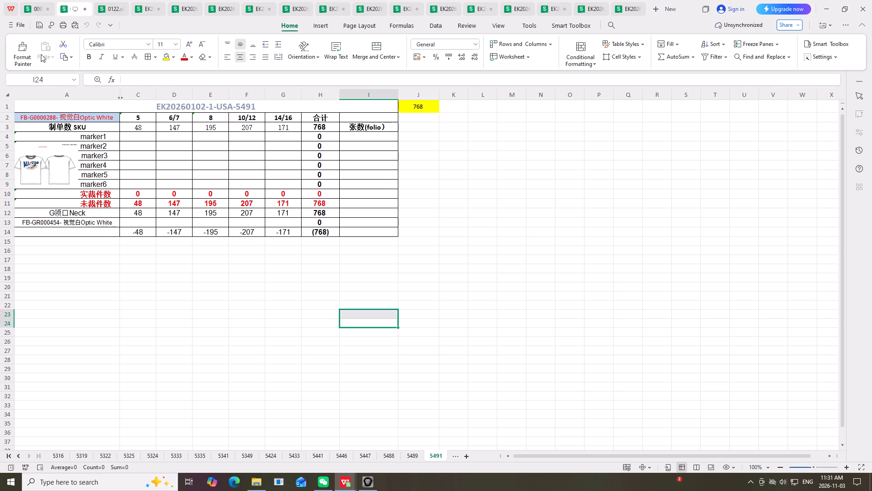
triple_click(36, 25)
click(535, 289)
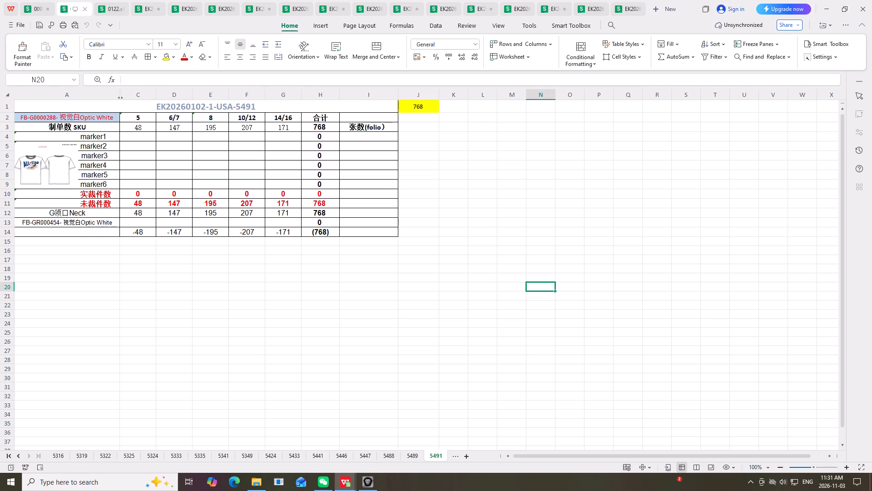
click(258, 478)
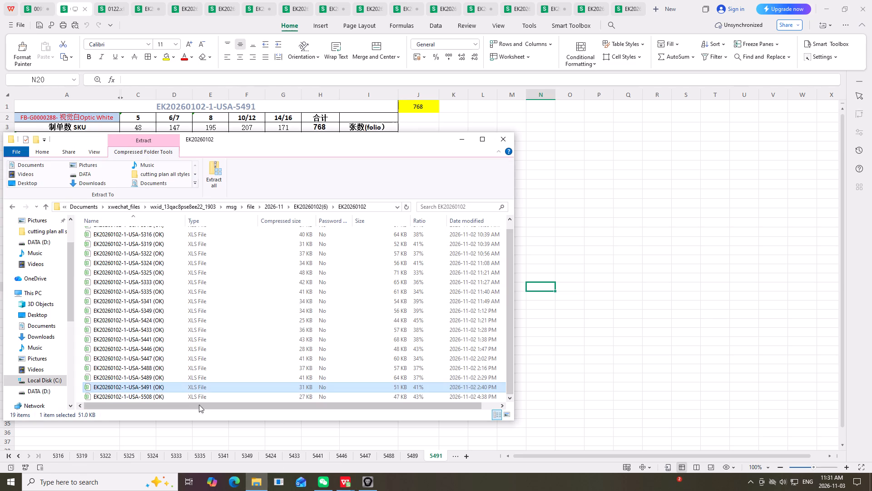
double_click(149, 394)
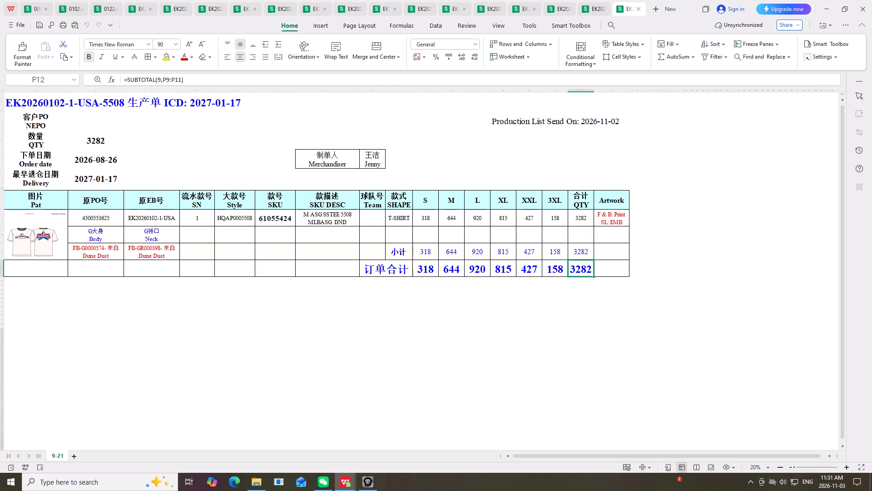
click(475, 310)
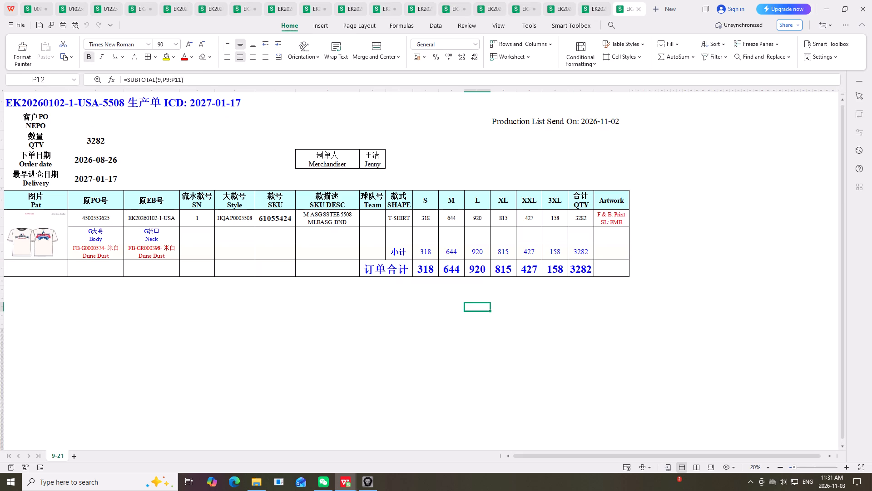
Copy columns A to J of sheet 5489 in 0102.xlsx and paste them at A1 of a new sheet.
click(71, 6)
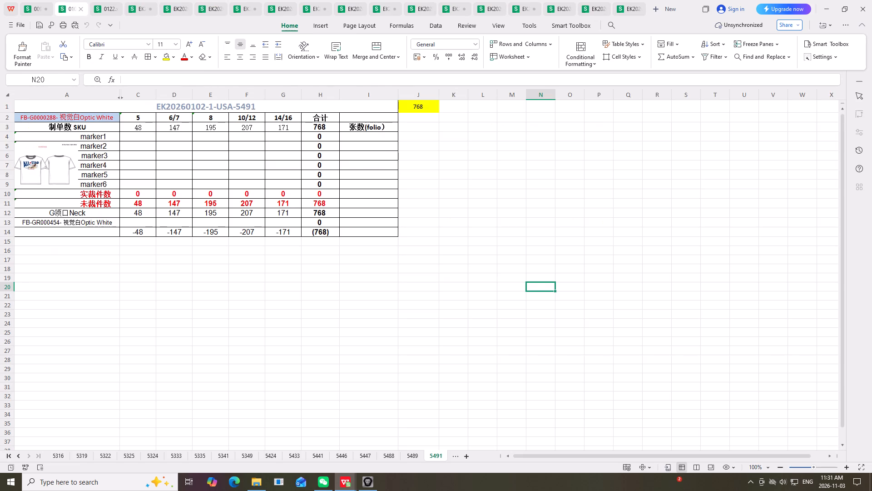
click(410, 456)
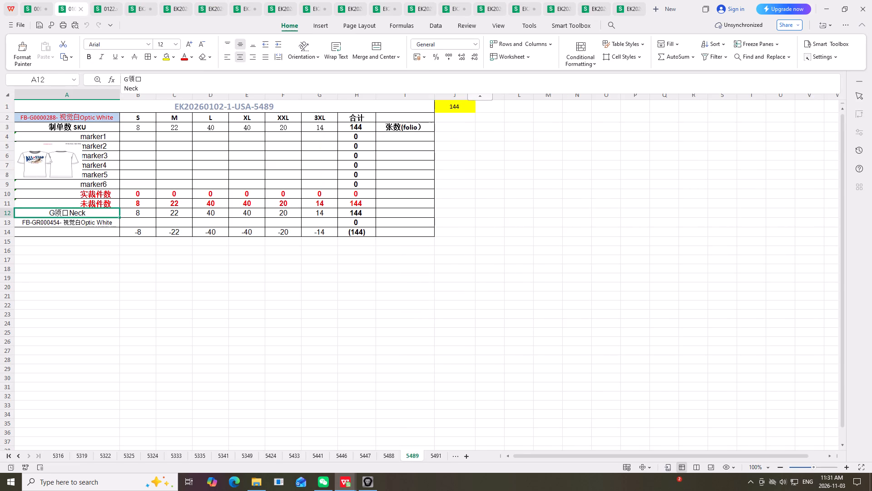
drag(57, 95, 454, 196)
right_click(454, 196)
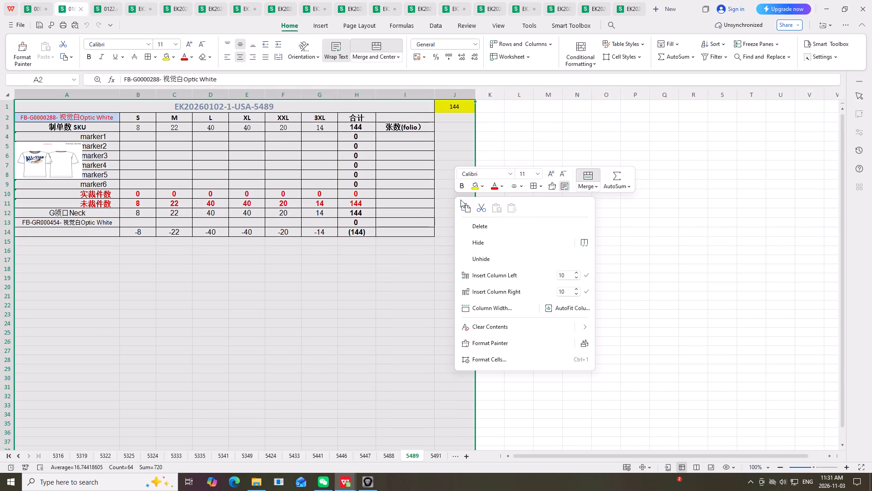
click(468, 204)
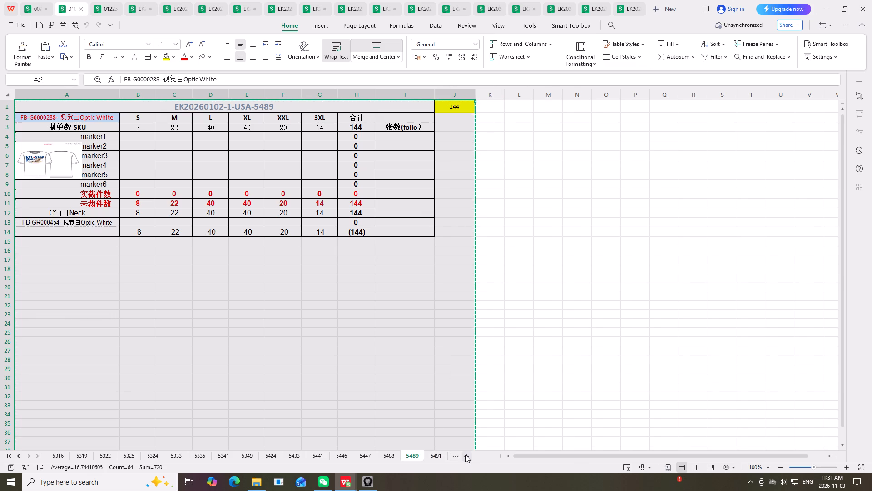
click(465, 455)
right_click(38, 104)
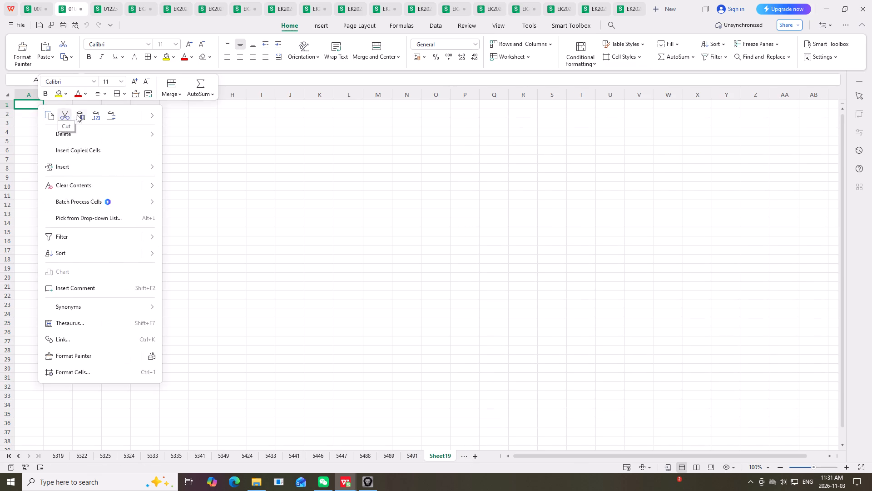
click(77, 115)
click(572, 253)
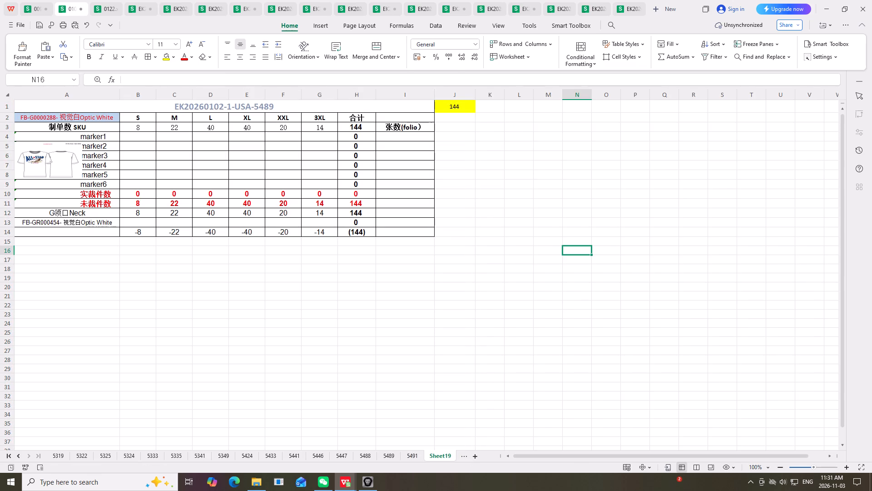
click(631, 9)
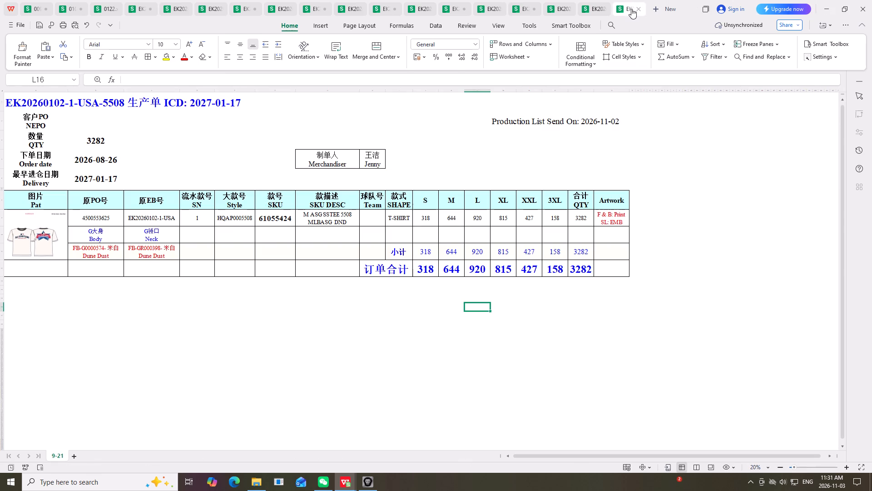
click(73, 8)
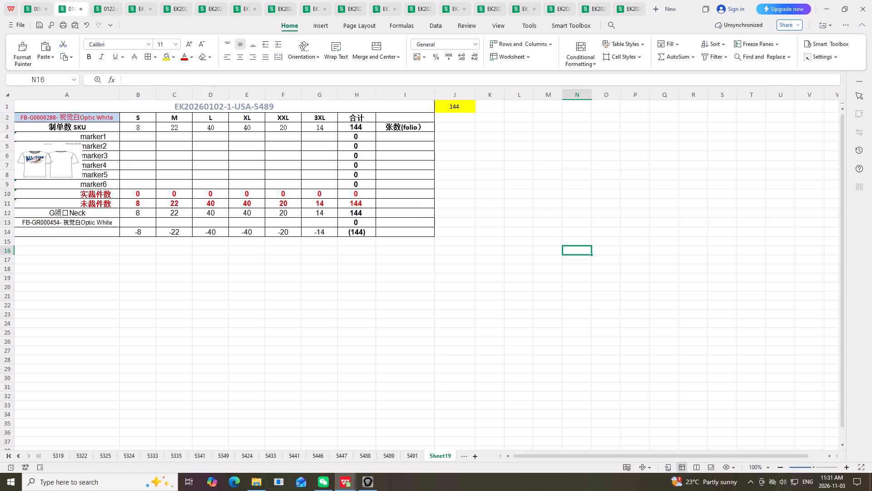
double_click(278, 108)
key(BackSpace)
key(BackSpace)
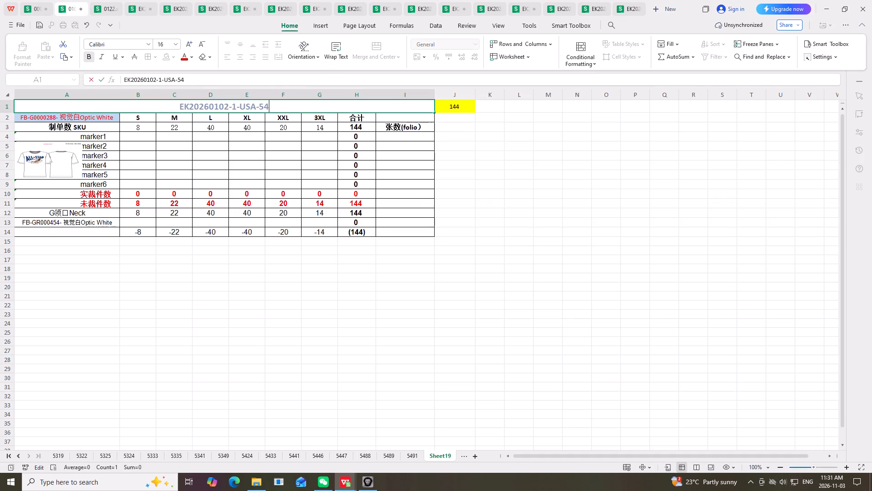
key(BackSpace)
key(5)
key(0)
key(8)
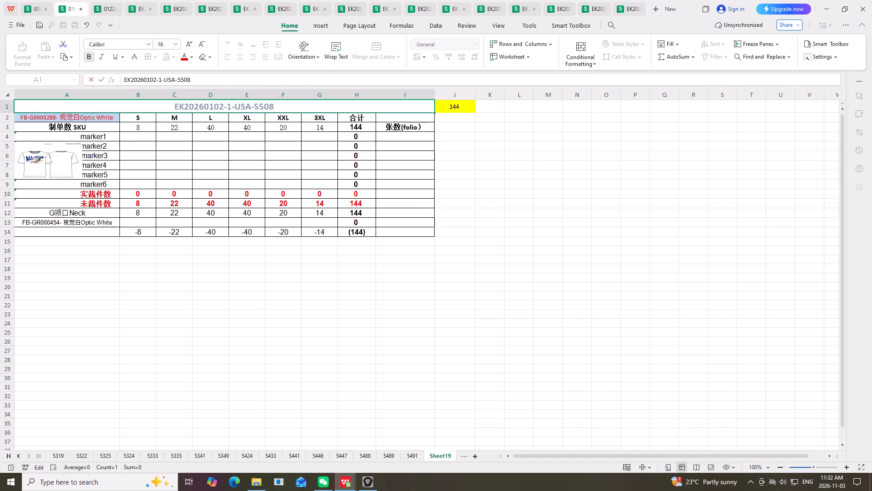
click(601, 240)
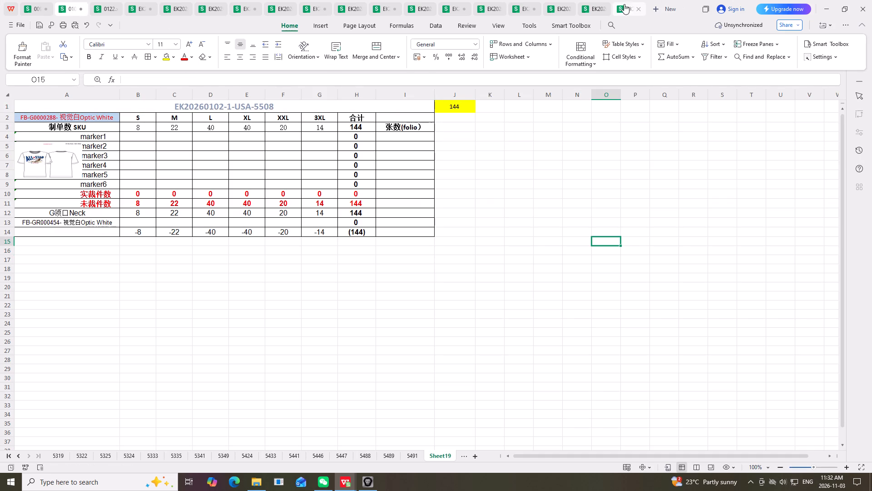
Copy the T-shirt picture from the 5508 order, delete the old picture on Sheet19, and paste the new one beside the table.
click(628, 8)
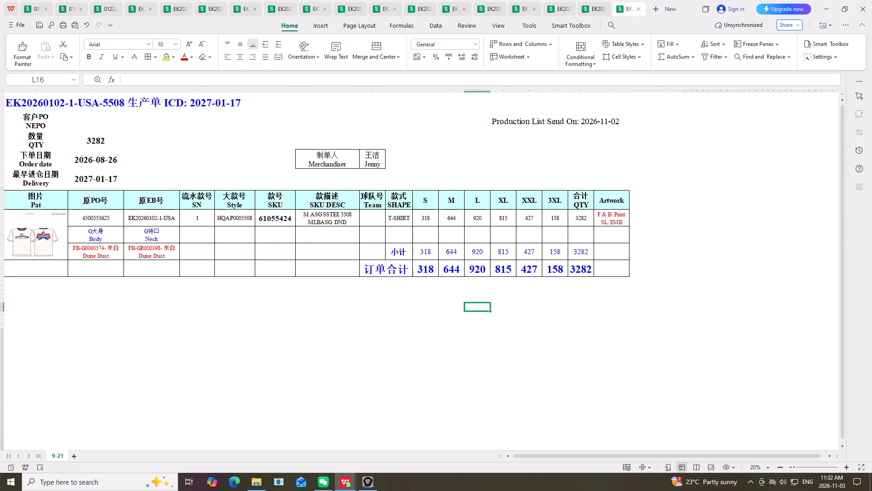
click(44, 240)
right_click(45, 239)
click(55, 249)
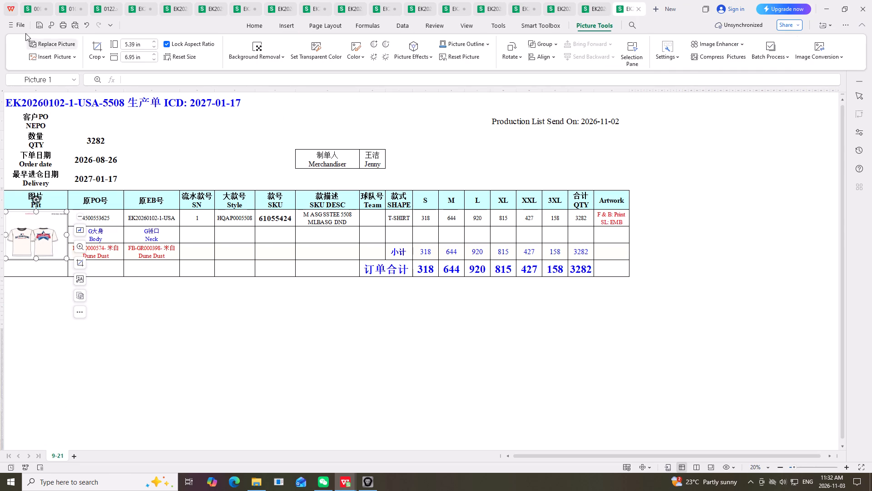
click(73, 9)
click(46, 164)
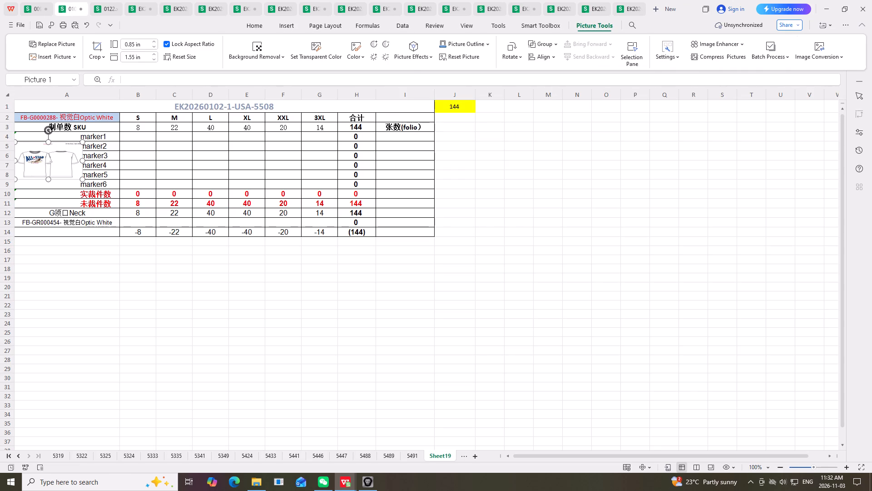
key(Delete)
right_click(485, 149)
click(529, 162)
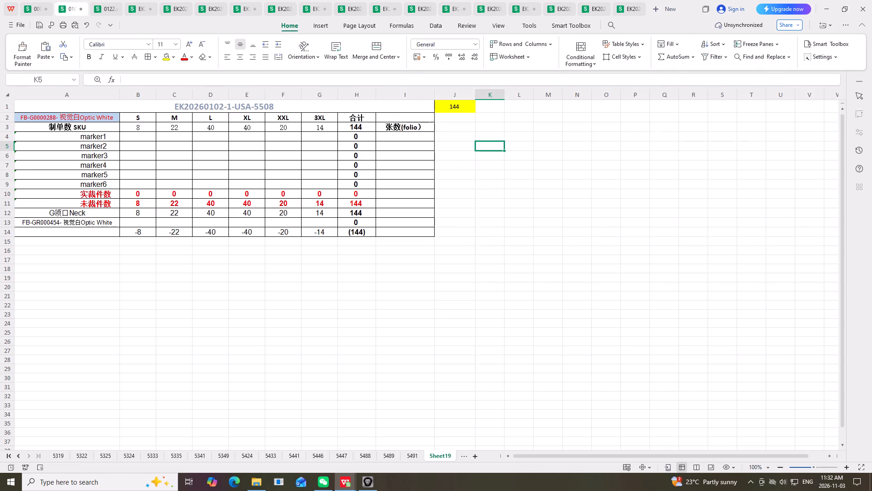
Shrink the pasted T-shirt picture and fit it into column A beside the marker rows, about 1.25 in high and 1.63 in wide.
drag(778, 140, 505, 361)
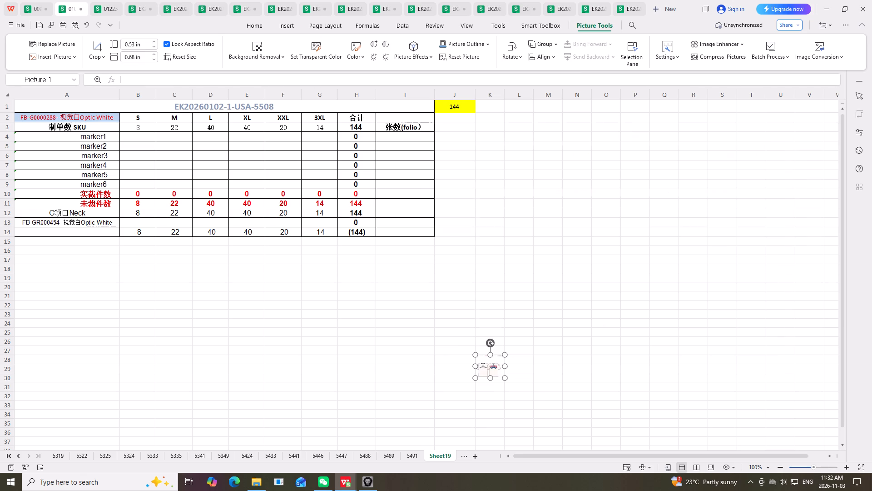
drag(490, 366, 30, 155)
drag(45, 153, 86, 179)
drag(52, 167, 60, 195)
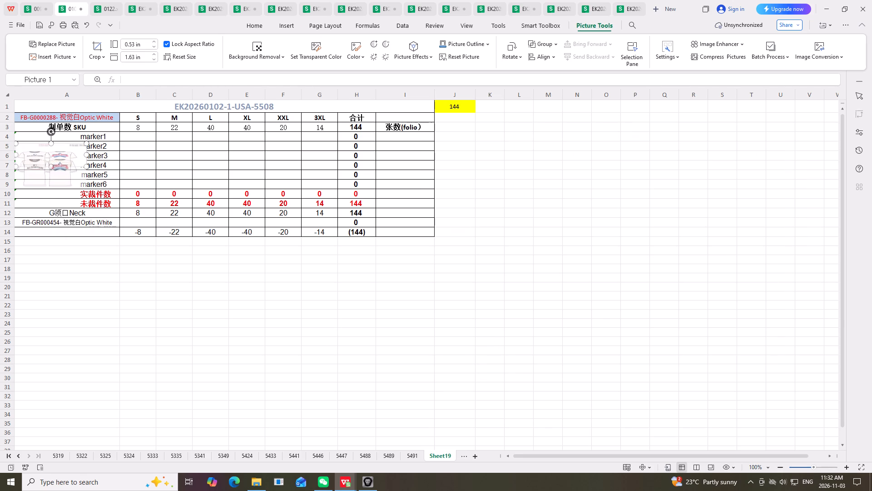
drag(60, 195, 61, 199)
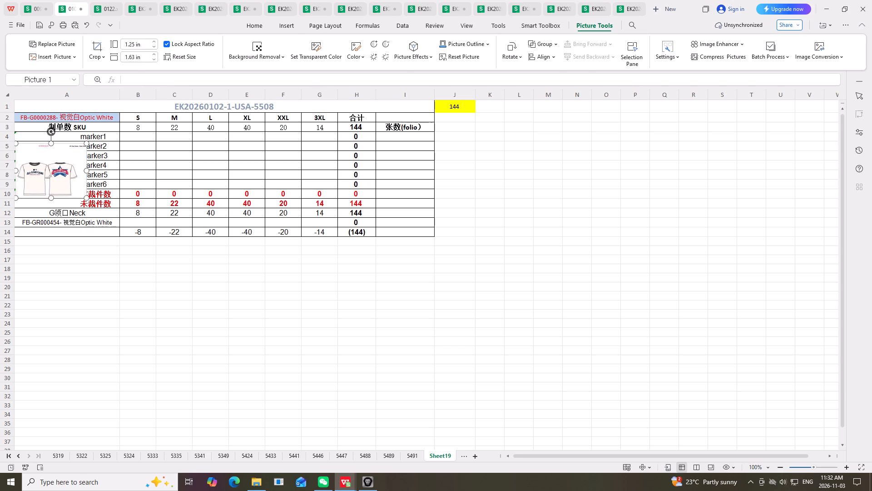
Fine-tune the T-shirt picture's side edges, narrowing it to clear the marker labels in column A.
click(257, 276)
click(55, 173)
drag(17, 169, 10, 172)
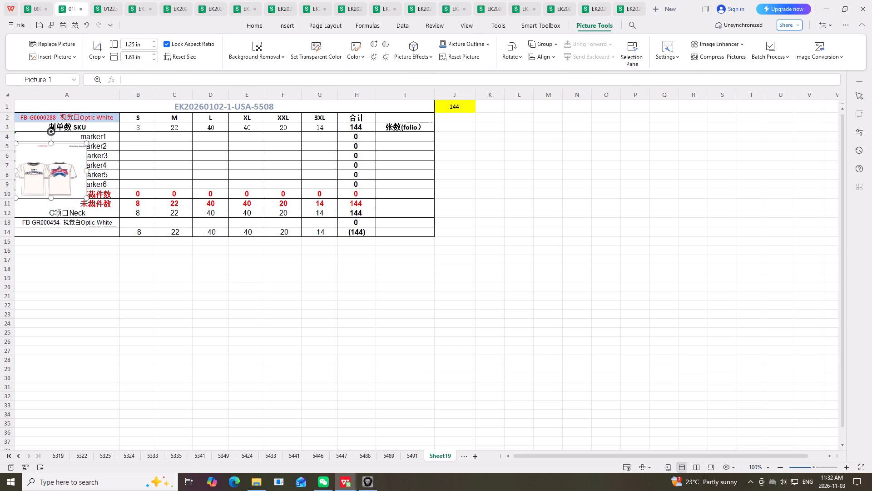
drag(10, 172, 7, 173)
click(389, 327)
click(71, 169)
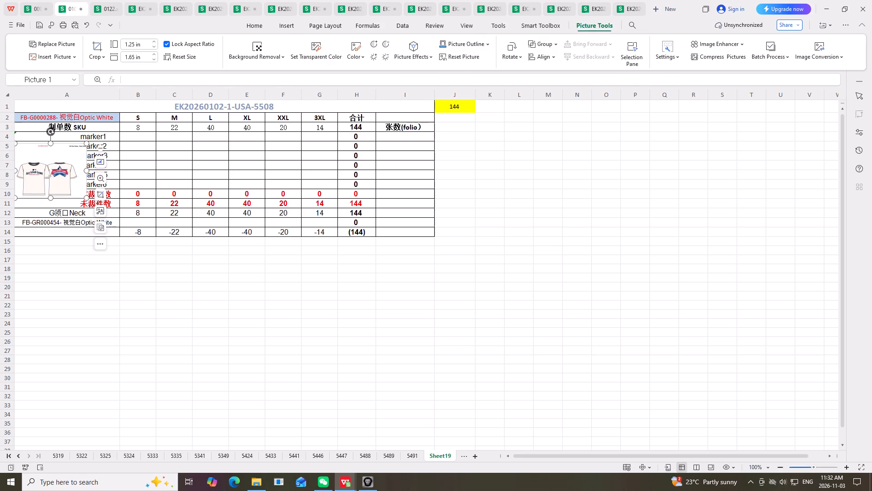
click(85, 169)
click(159, 253)
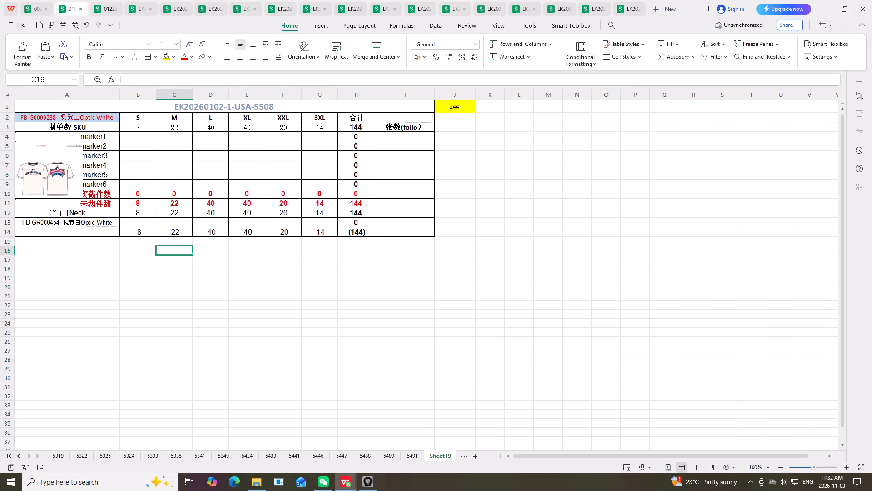
click(78, 170)
click(83, 171)
click(104, 225)
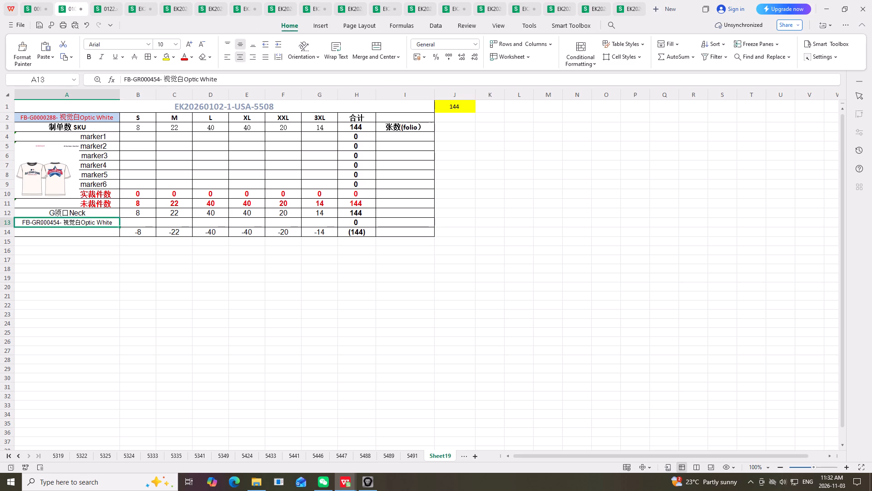
click(407, 259)
scroll(1, 167, up, 2)
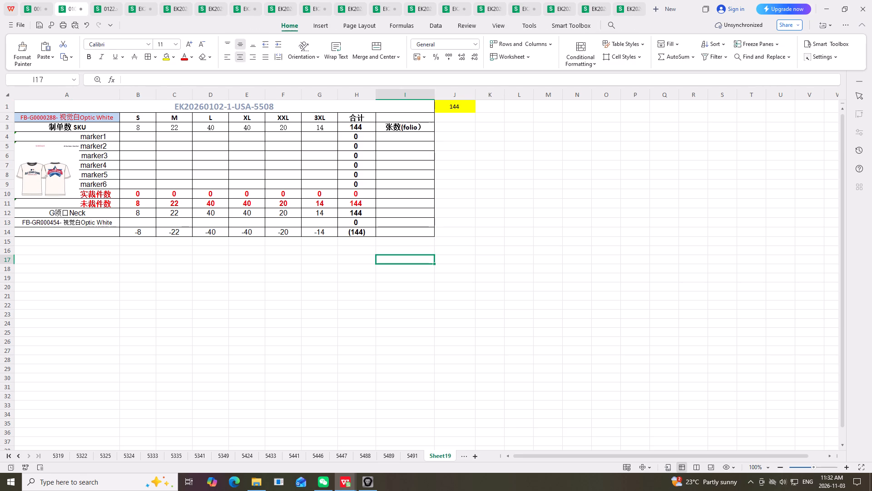
Copy the size headings S to 3XL from the 5508 order and paste them as values into row 2 of Sheet19.
click(631, 6)
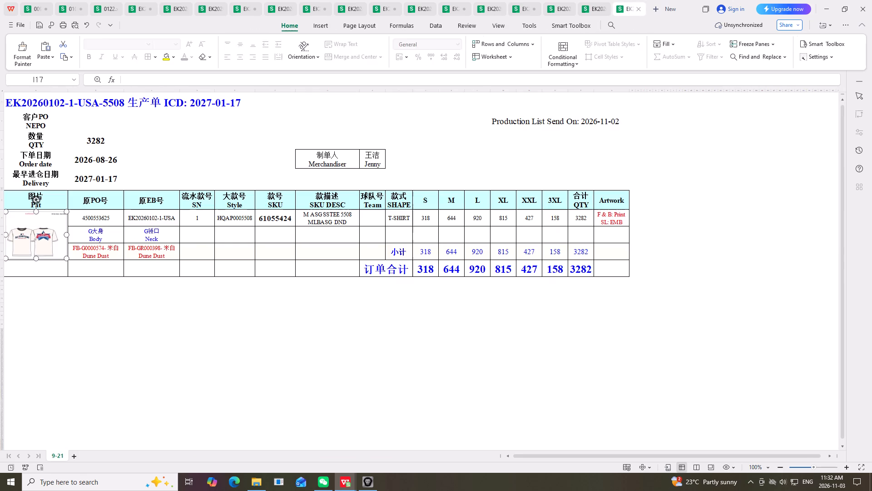
drag(420, 201, 548, 201)
right_click(548, 201)
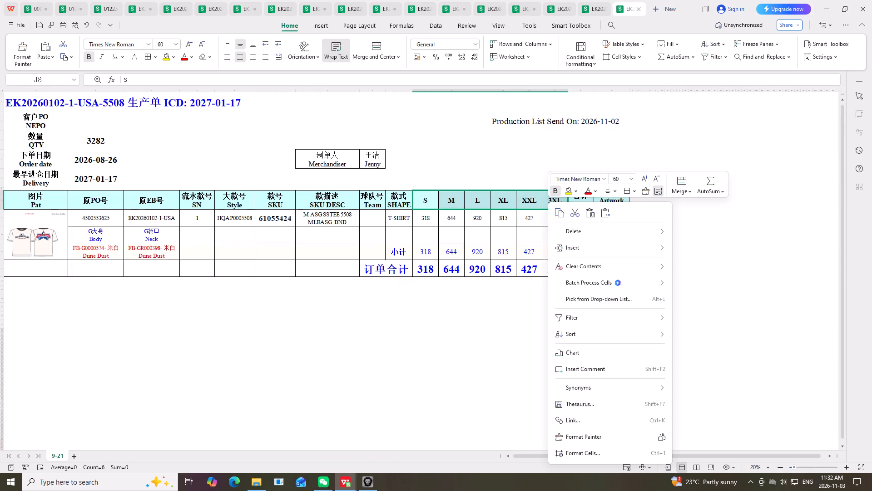
click(561, 210)
click(72, 7)
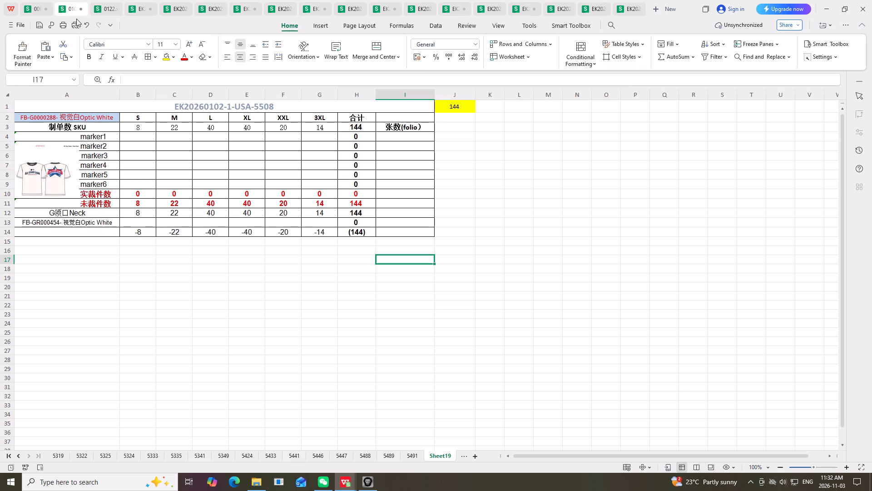
click(155, 118)
right_click(149, 118)
click(208, 128)
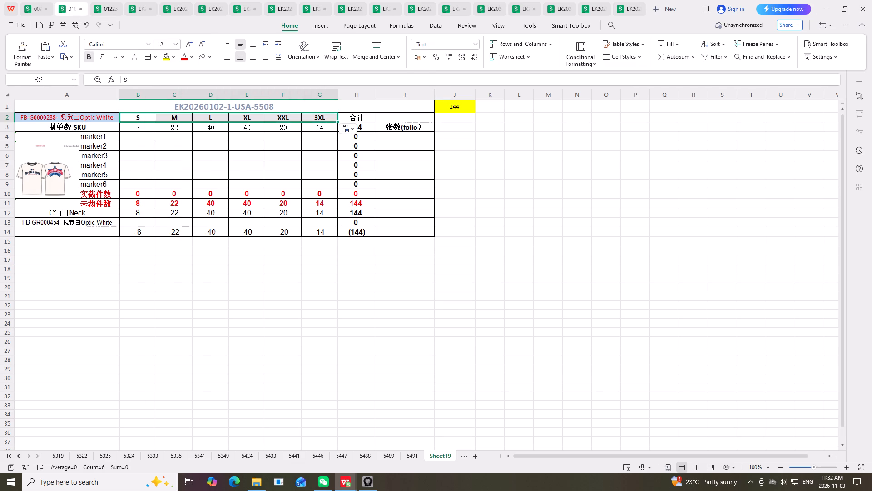
click(522, 189)
Copy the 5508 order totals 318, 644, 920, 815, 427 and 158 as values into Sheet19's SKU row and G领口 Neck row.
click(634, 11)
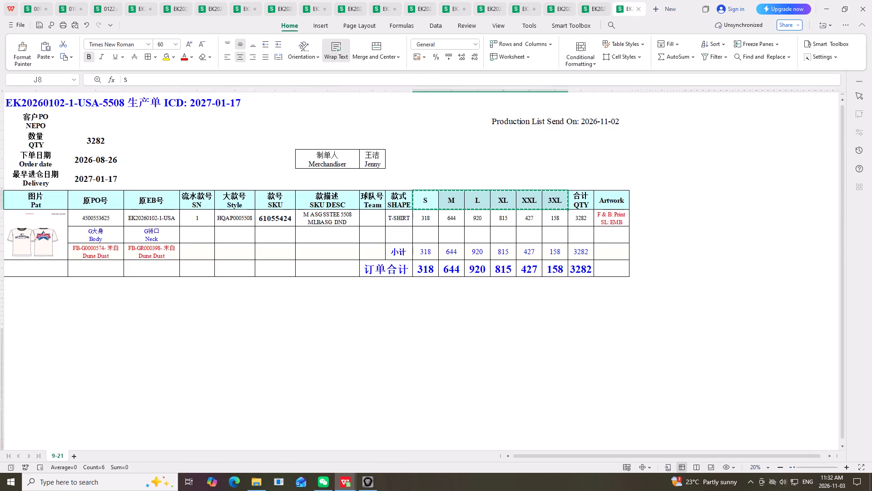
drag(423, 269, 547, 269)
right_click(547, 269)
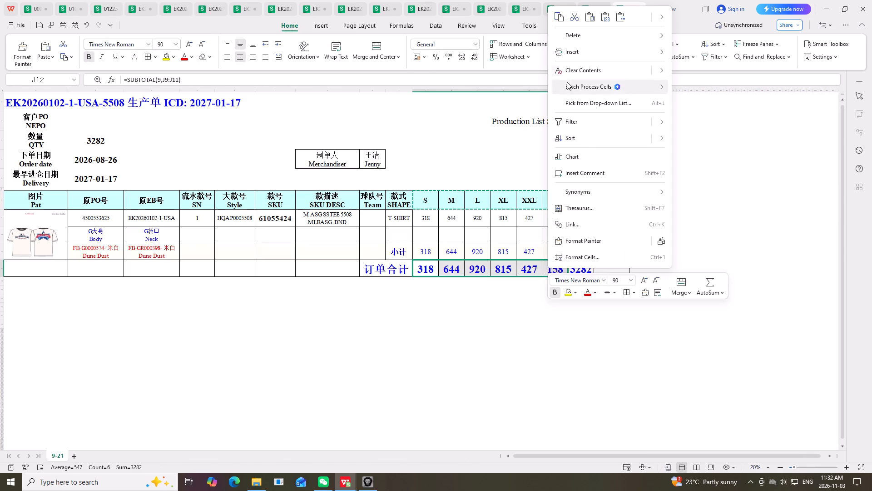
click(554, 17)
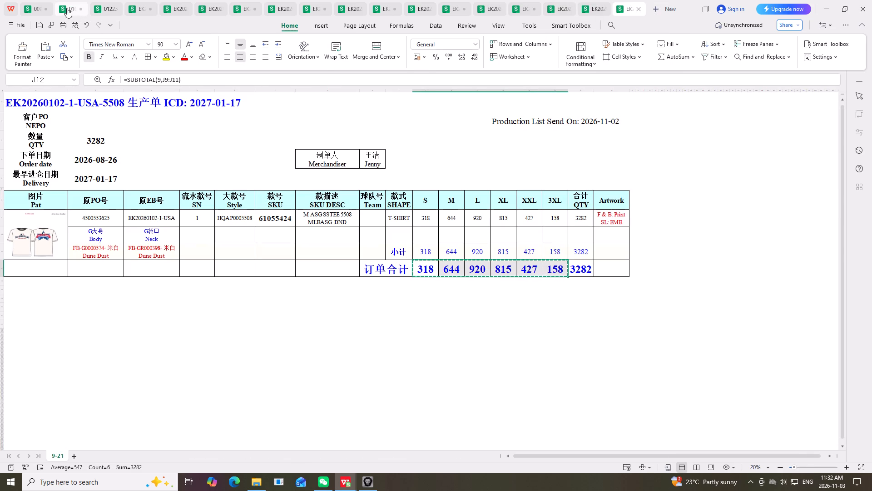
click(75, 7)
click(142, 126)
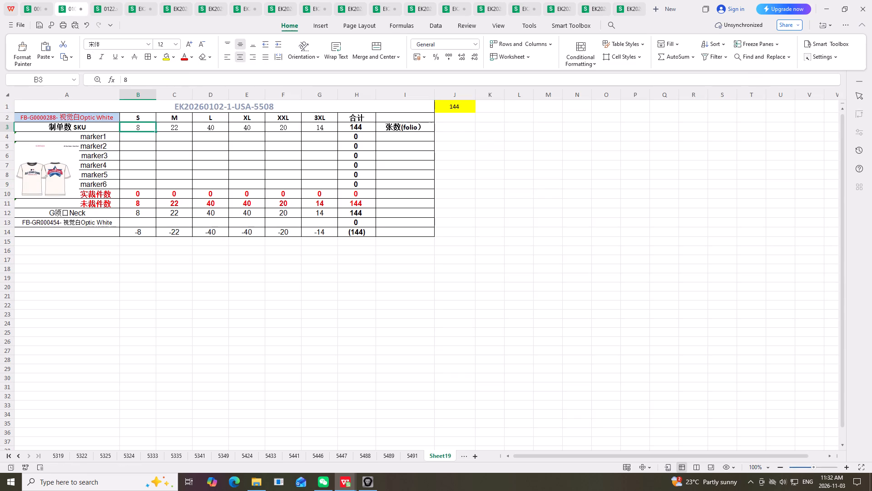
right_click(142, 126)
click(199, 138)
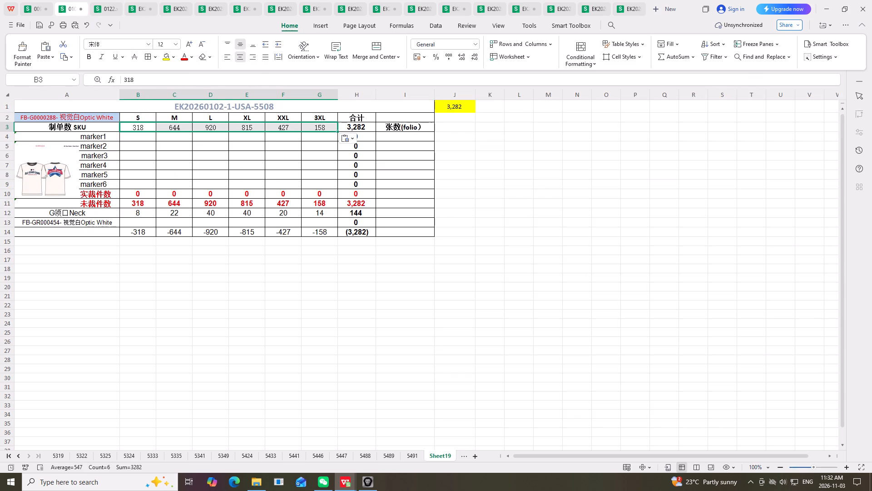
click(138, 213)
right_drag(138, 213, 141, 208)
click(194, 11)
click(575, 242)
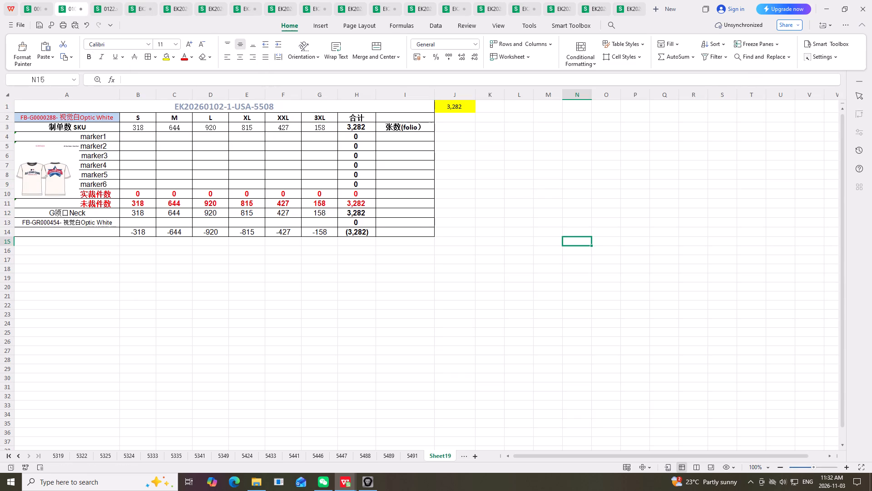
Copy the body fabric FB-G0000574- 米白Dune Dust from the 5508 order and paste it as a value into cell A2 of Sheet19.
click(633, 9)
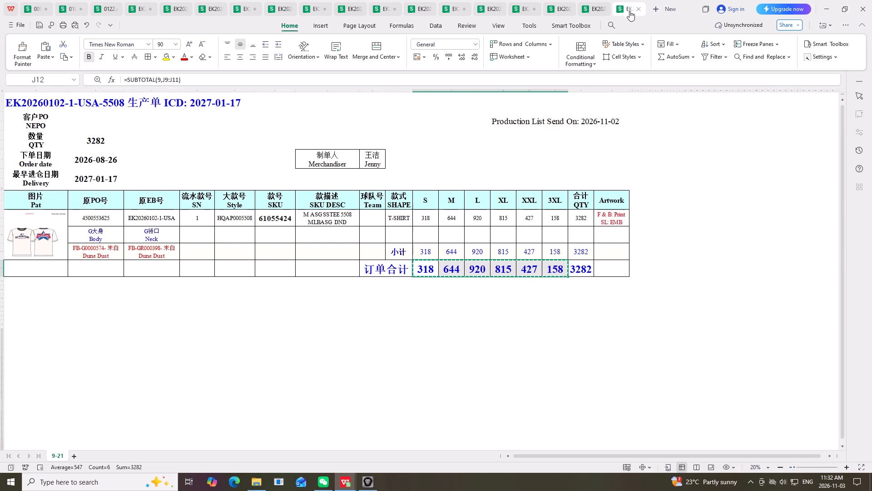
click(104, 251)
right_drag(104, 251, 104, 244)
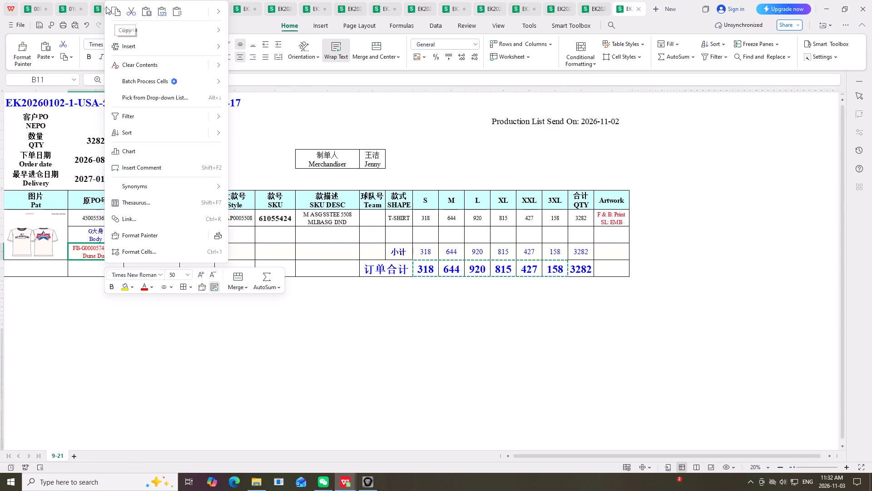
click(117, 10)
click(71, 6)
click(72, 118)
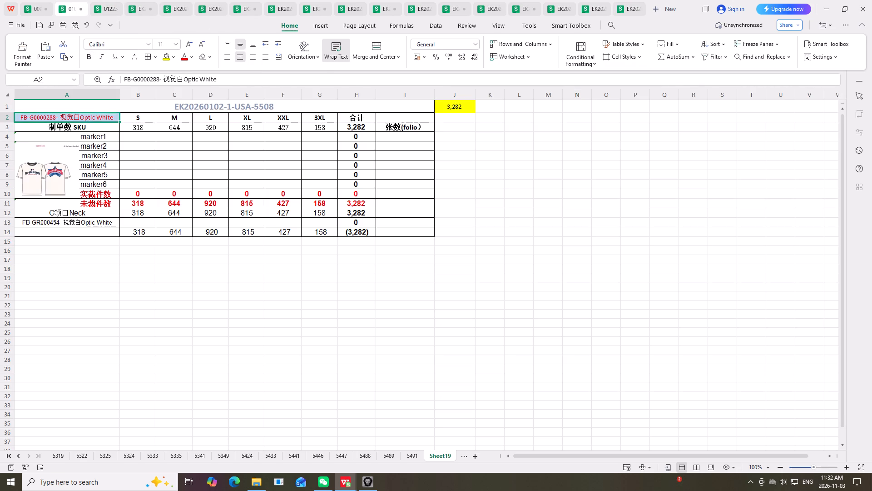
right_click(72, 118)
click(132, 131)
Copy the neck fabric FB-GR000398- 米白Dune Dust from the 5508 order and paste it as a value into cell A13 of Sheet19.
click(631, 7)
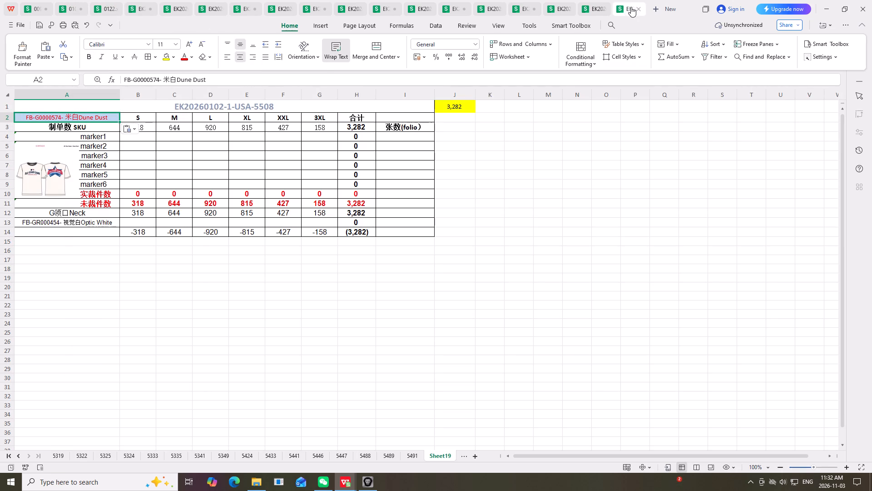
click(163, 251)
right_click(163, 251)
click(175, 9)
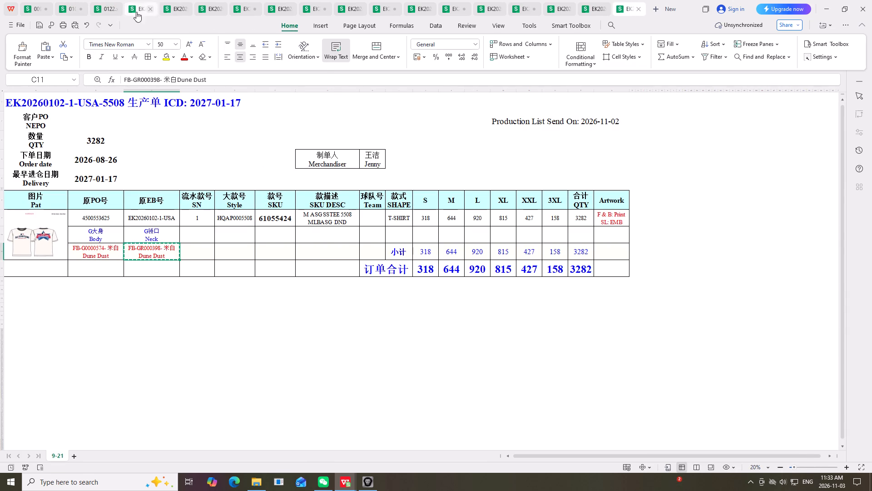
click(73, 7)
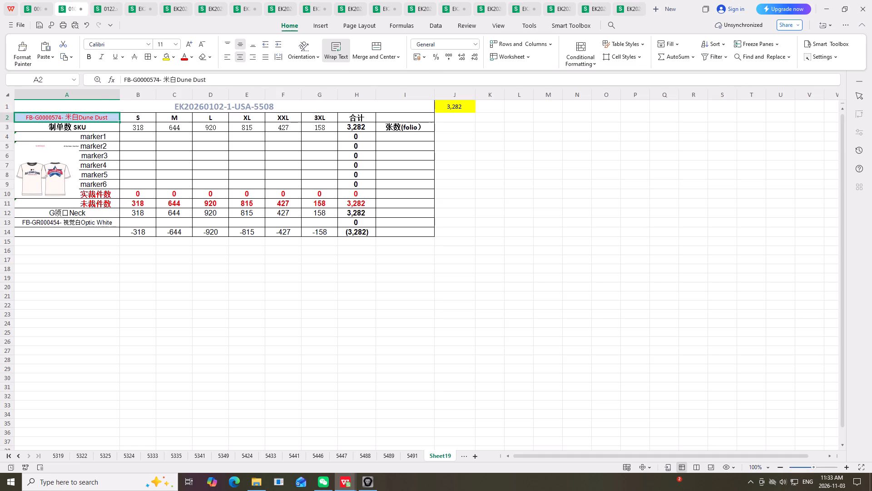
click(83, 223)
right_drag(83, 223, 84, 215)
click(142, 12)
click(637, 256)
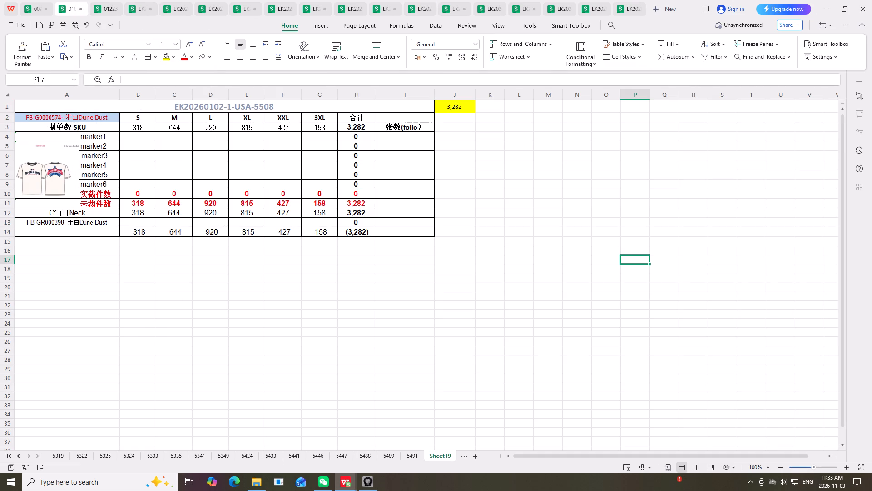
Check Sheet19 against the 5508 production order and save the 0102 workbook.
drag(566, 244, 559, 244)
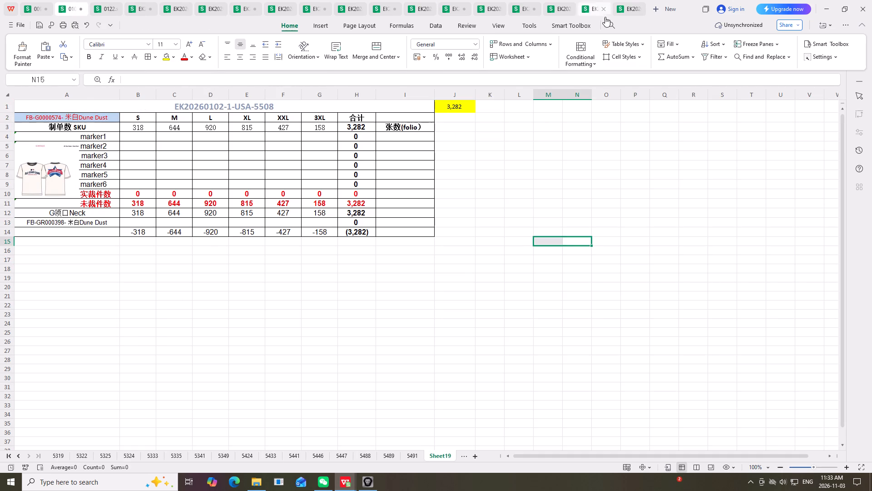
click(632, 7)
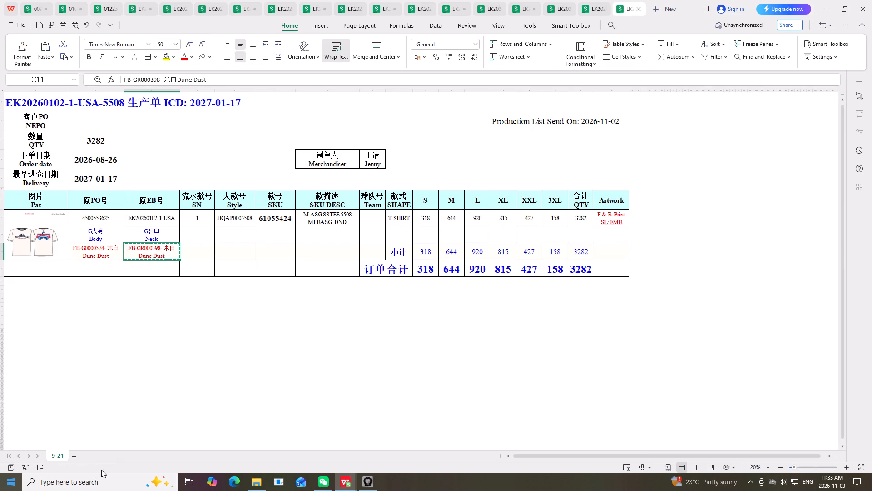
click(74, 7)
click(449, 355)
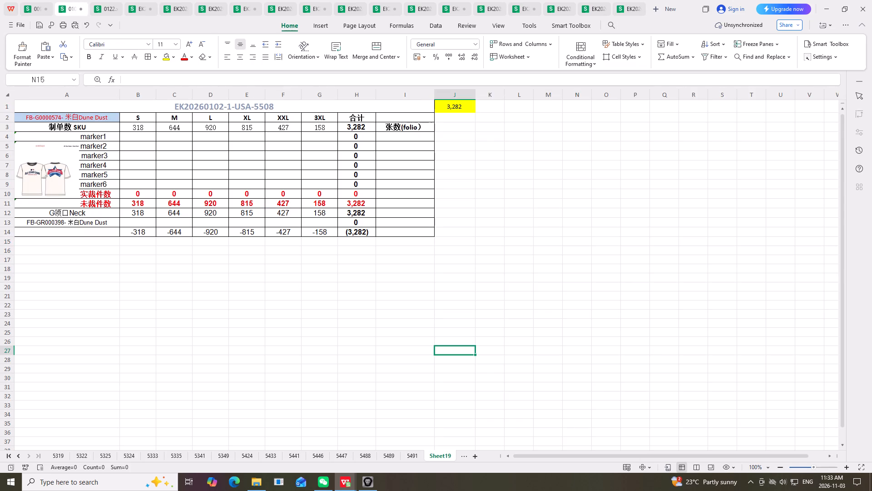
triple_click(37, 25)
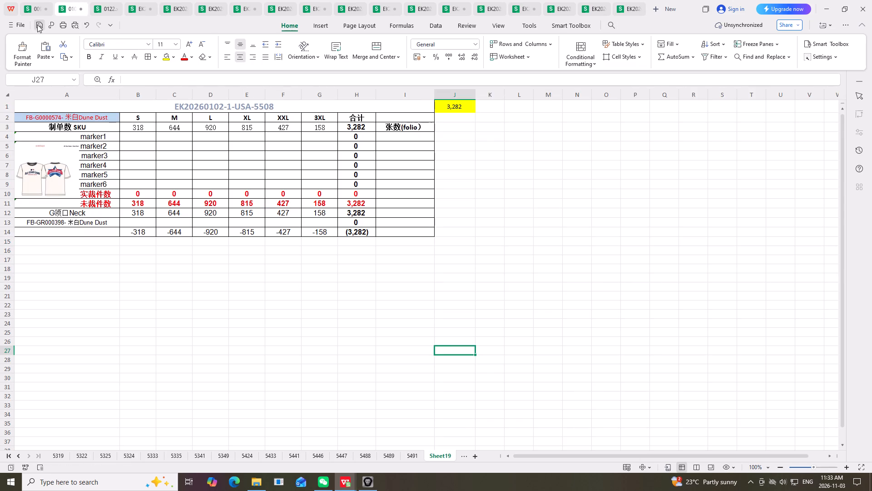
triple_click(37, 25)
triple_click(37, 25)
Review the 5491 production order and its 5491 record sheet, and look over Sheet19 again.
click(595, 12)
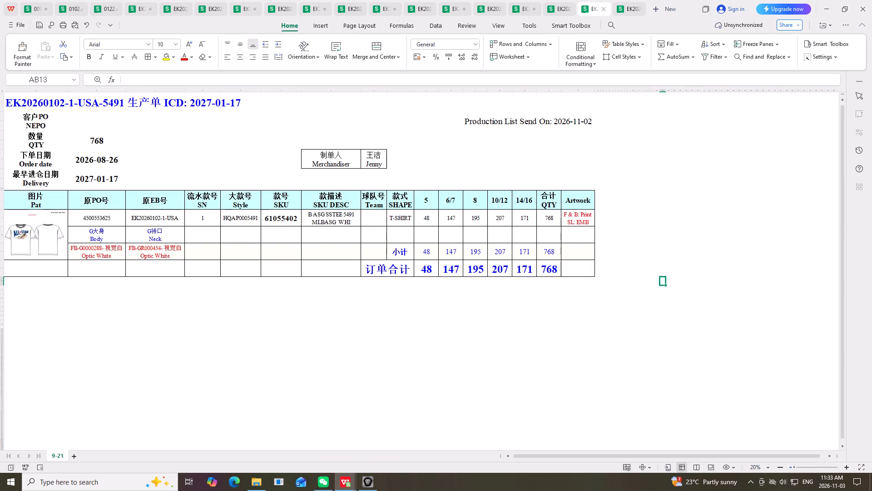
click(210, 308)
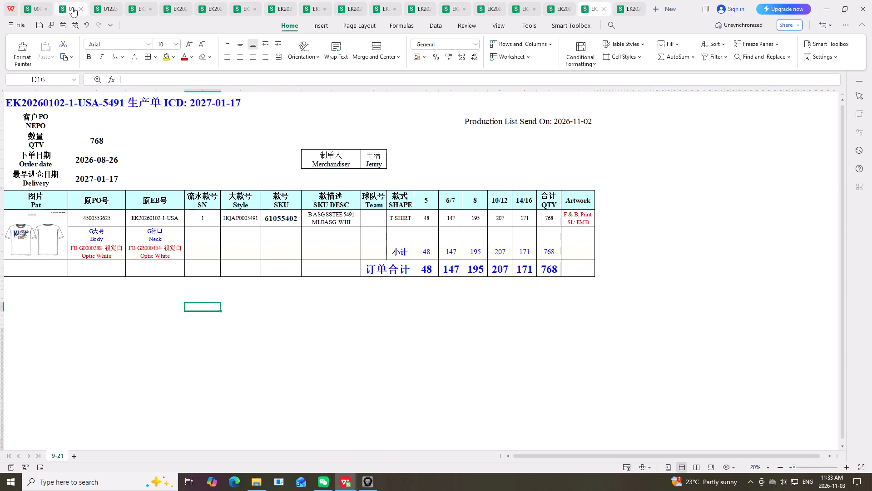
click(71, 7)
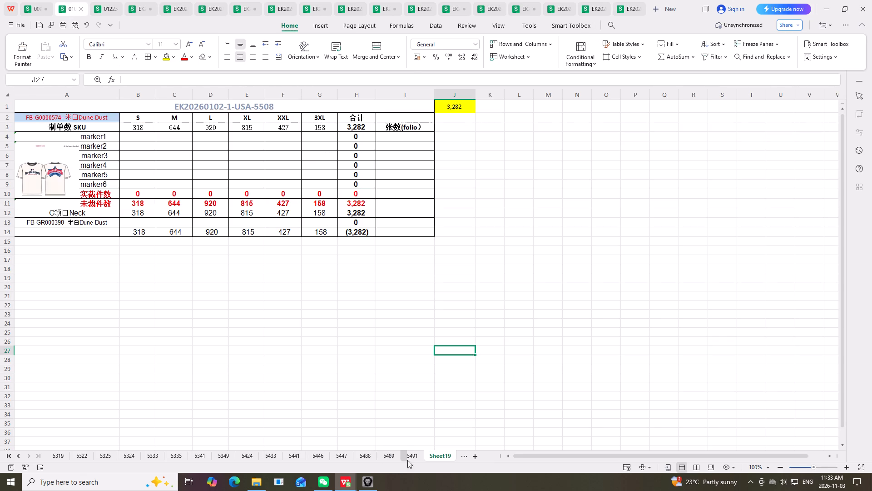
click(410, 459)
click(431, 317)
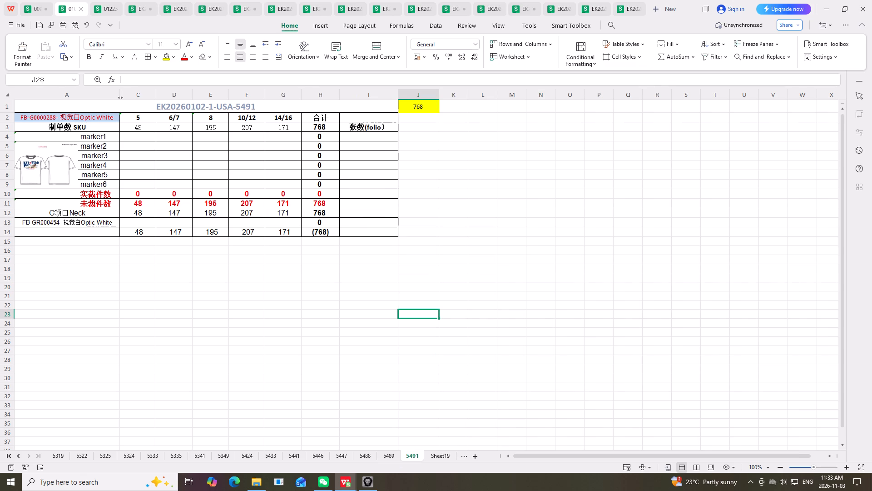
scroll(412, 382, up, 2)
click(441, 456)
scroll(358, 372, up, 2)
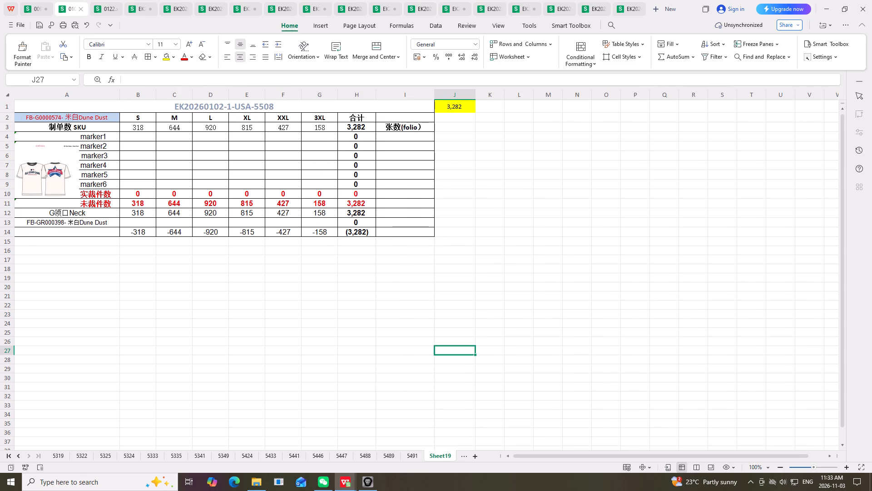
scroll(357, 369, up, 1)
click(549, 277)
Save the 0102 workbook again.
triple_click(40, 23)
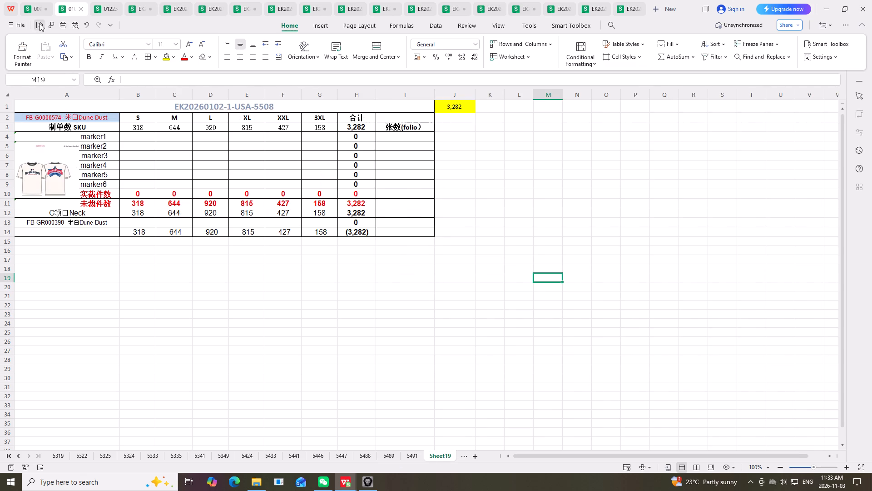
triple_click(39, 23)
click(39, 23)
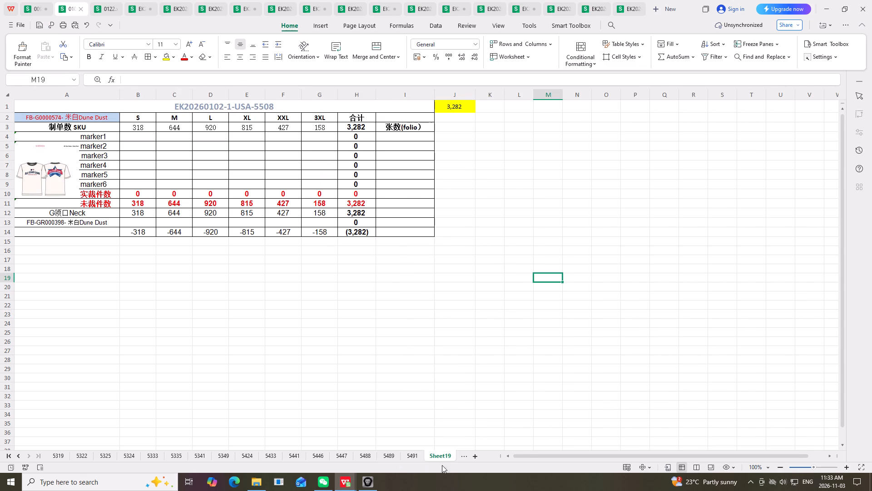
Rename Sheet19 as 5508.
right_click(441, 459)
click(466, 331)
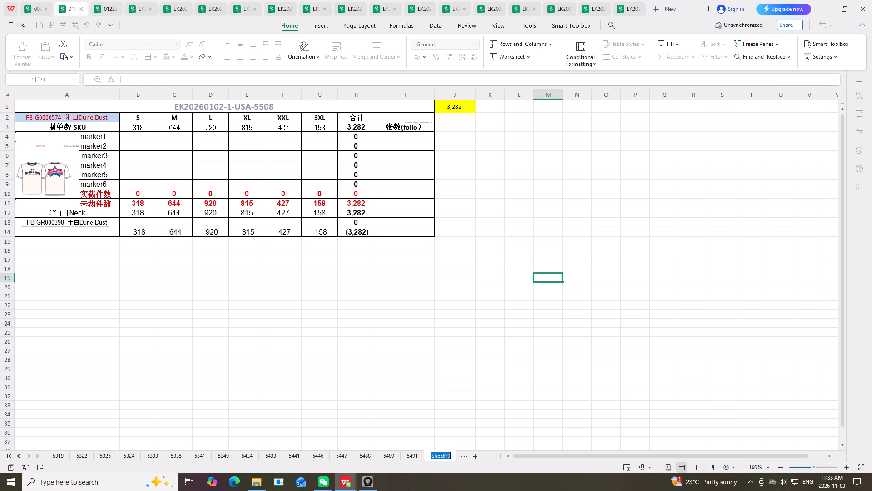
text(550)
key(8)
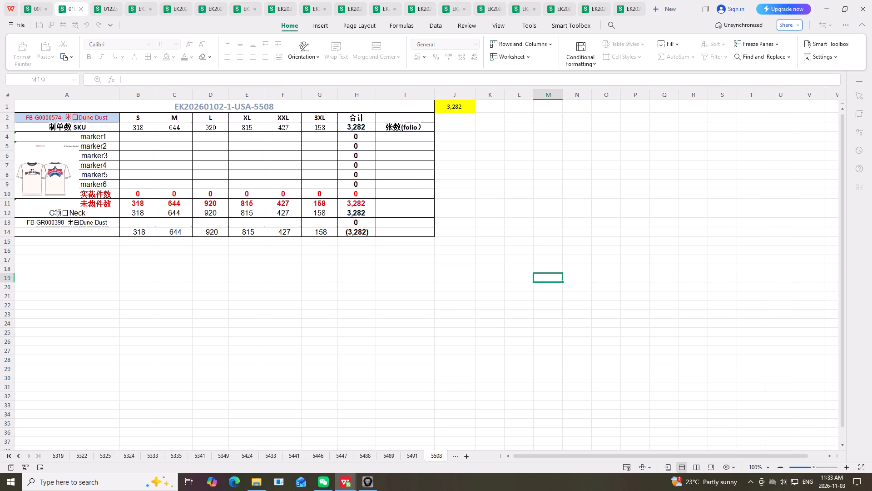
click(631, 217)
click(542, 386)
Save the 0102 workbook with the renamed 5508 sheet.
triple_click(40, 24)
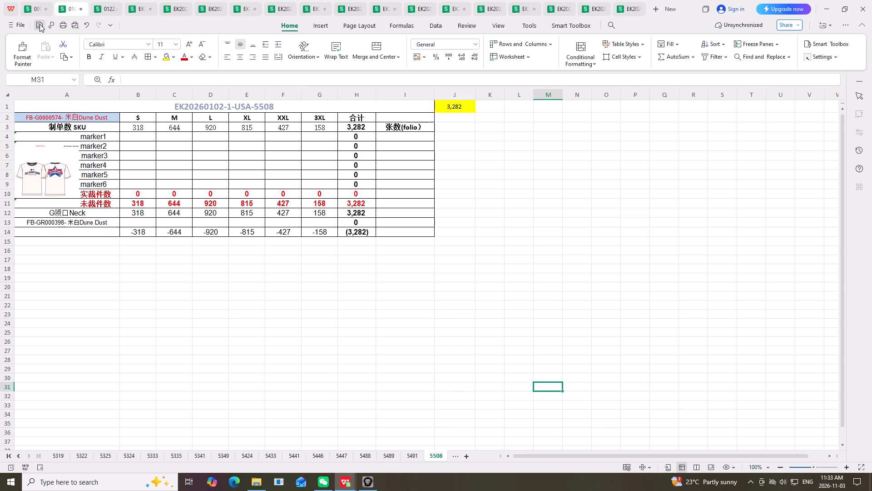
triple_click(37, 25)
triple_click(36, 25)
click(36, 25)
click(639, 167)
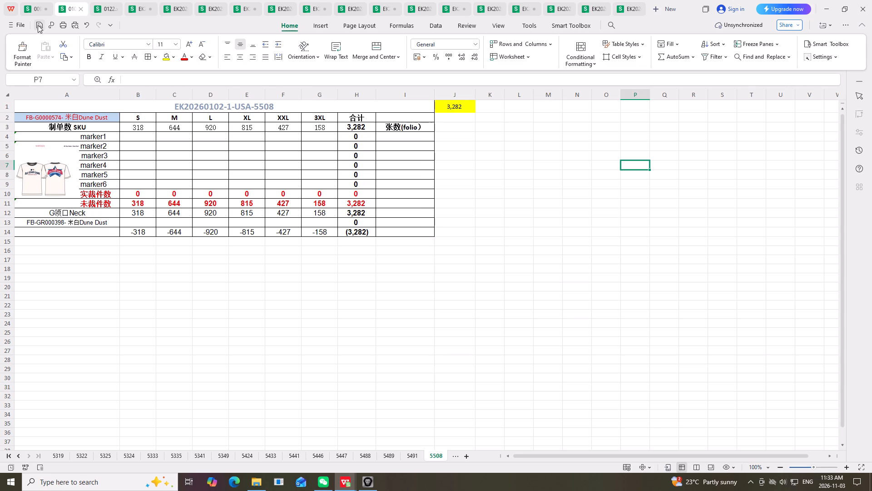
click(38, 25)
drag(549, 373, 550, 373)
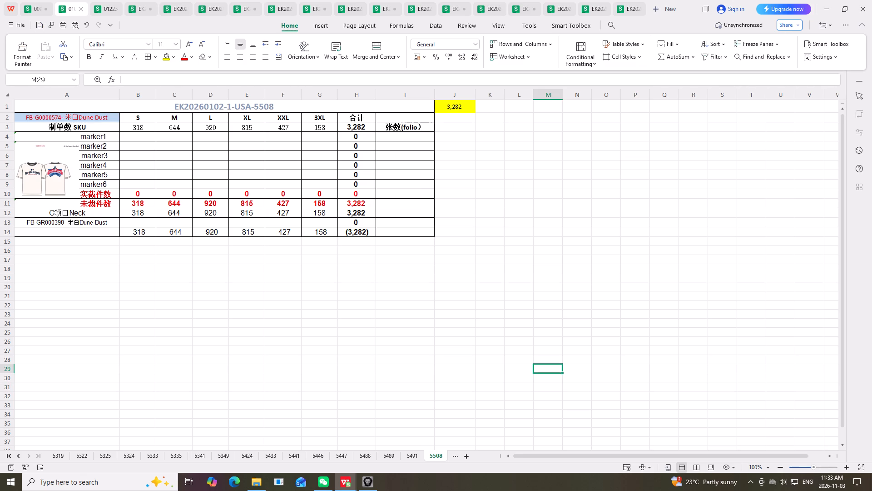
Review the finished record sheets in the 0102 workbook one by one, from 5312 through 5424.
drag(550, 373, 545, 373)
triple_click(21, 455)
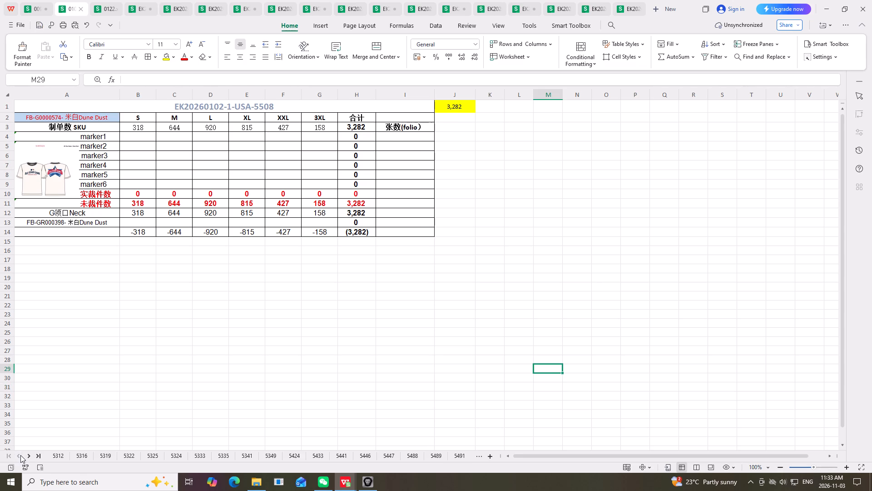
click(20, 455)
click(57, 455)
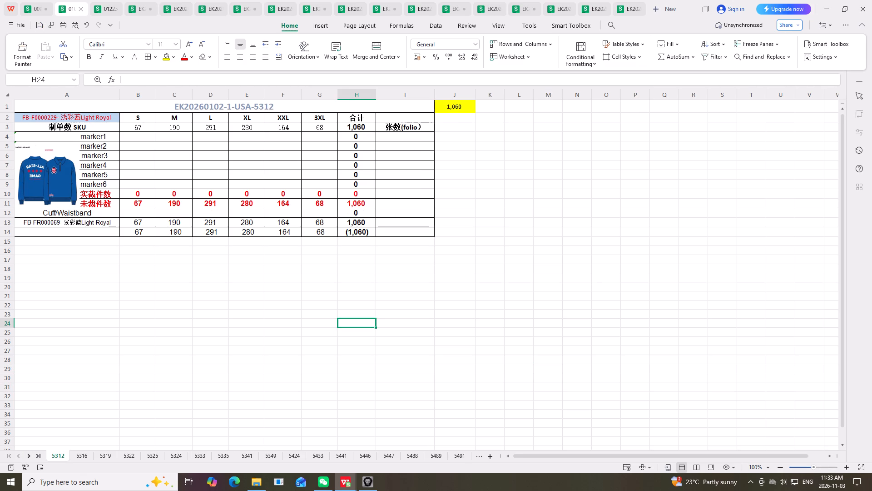
drag(257, 299, 248, 305)
click(83, 457)
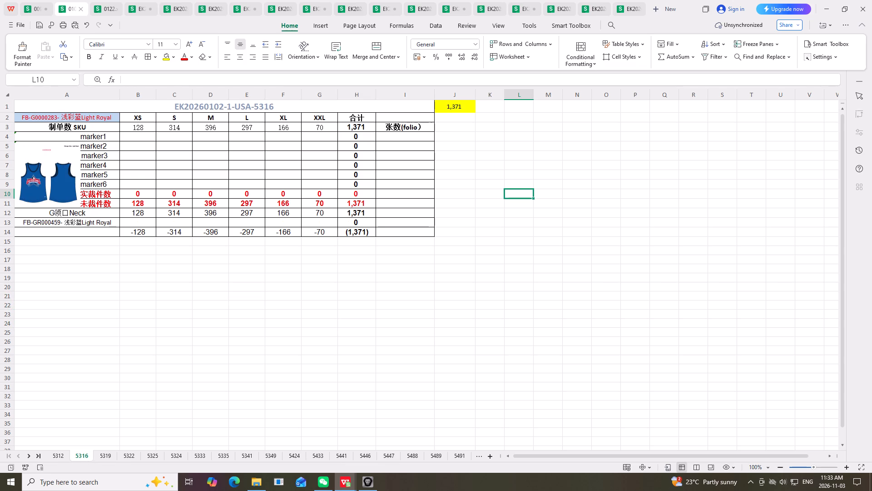
click(197, 393)
click(105, 456)
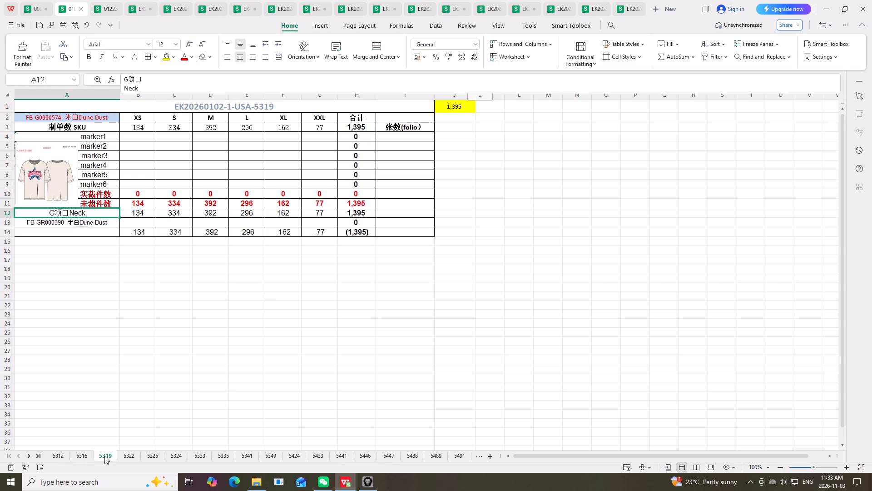
click(129, 456)
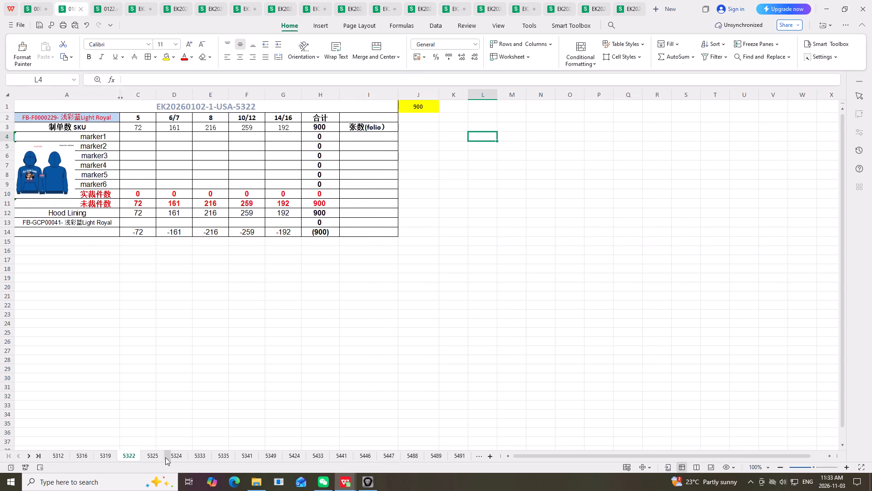
click(152, 456)
drag(193, 389, 191, 393)
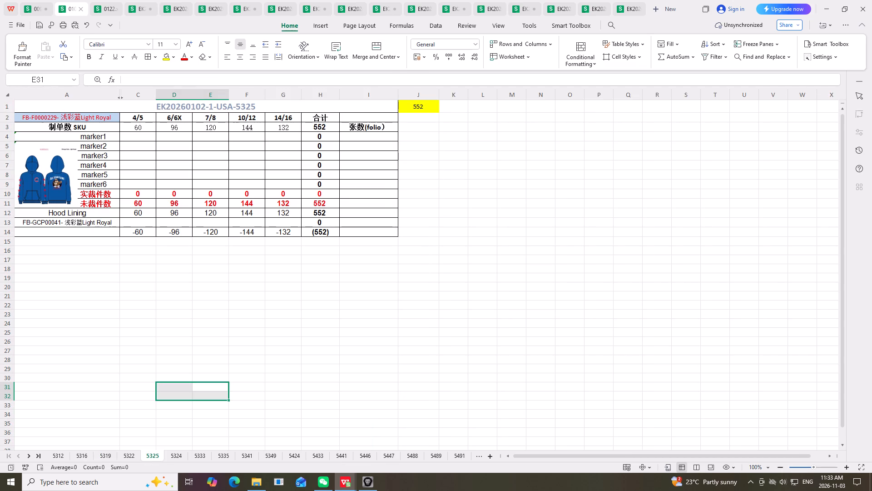
click(175, 452)
click(247, 379)
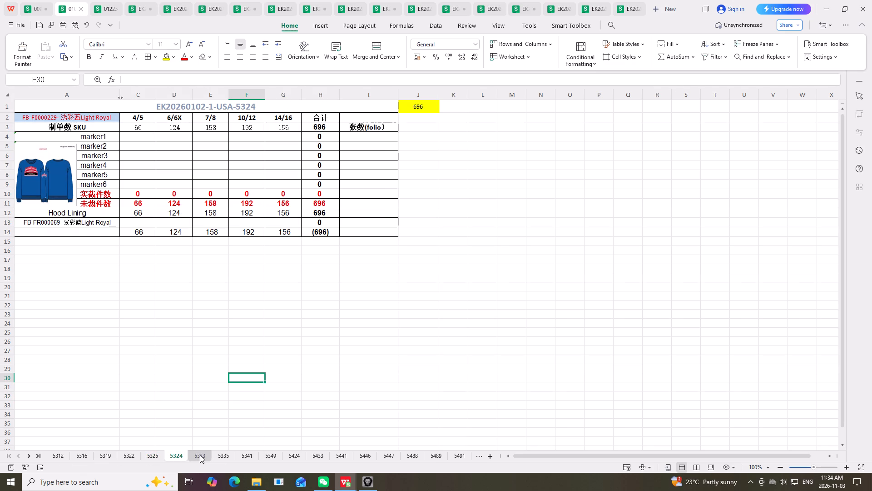
click(200, 455)
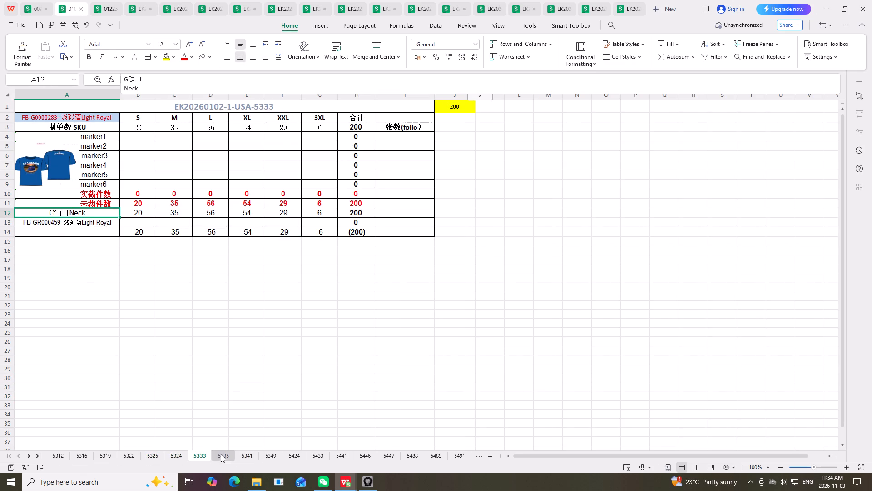
click(221, 454)
click(247, 457)
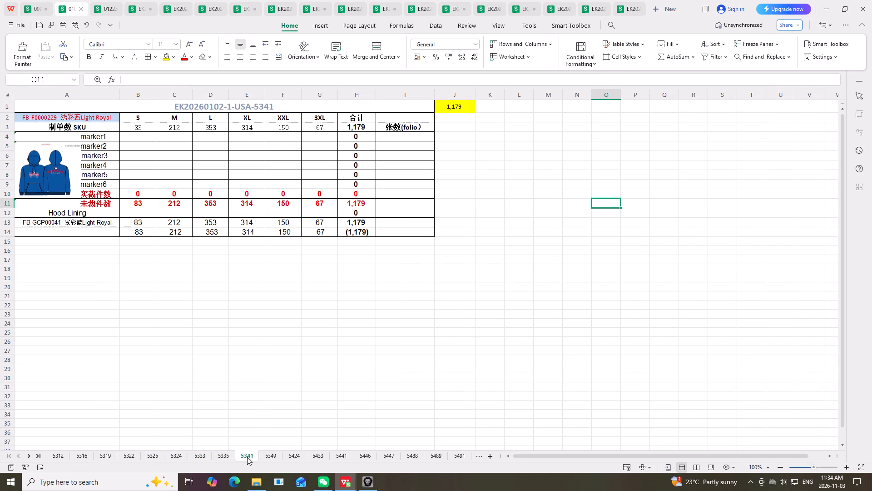
click(270, 457)
click(295, 455)
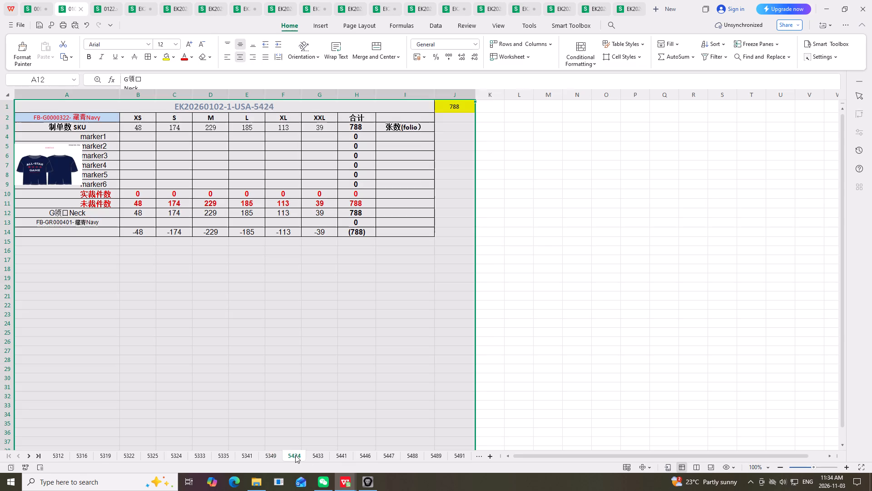
click(317, 382)
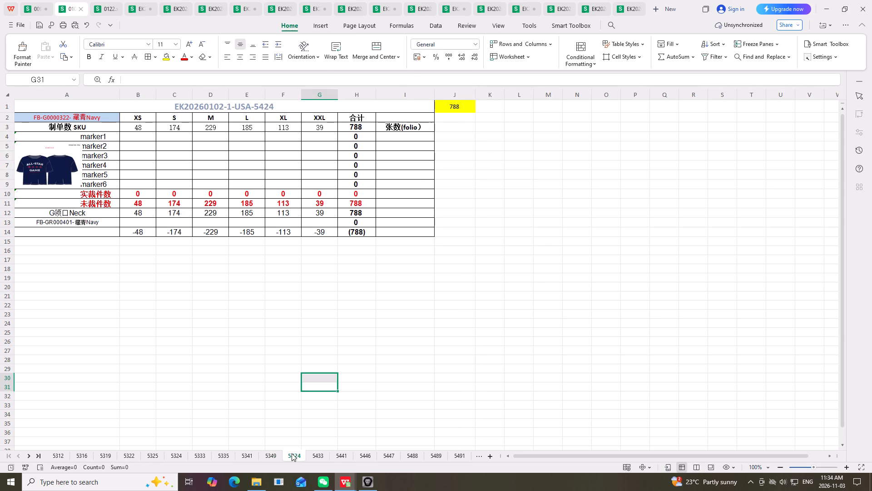
Look through the open production orders, including 5447, 5446, 5433 and 5341, and close three of the order files.
click(491, 9)
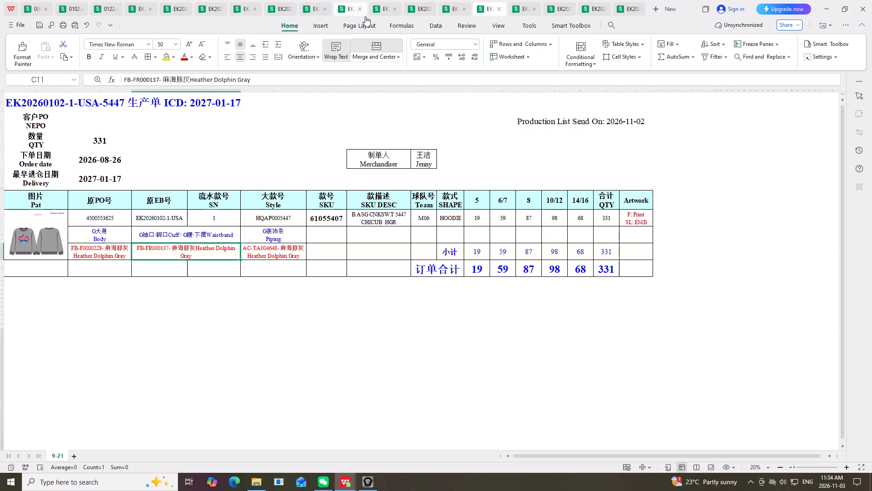
click(455, 10)
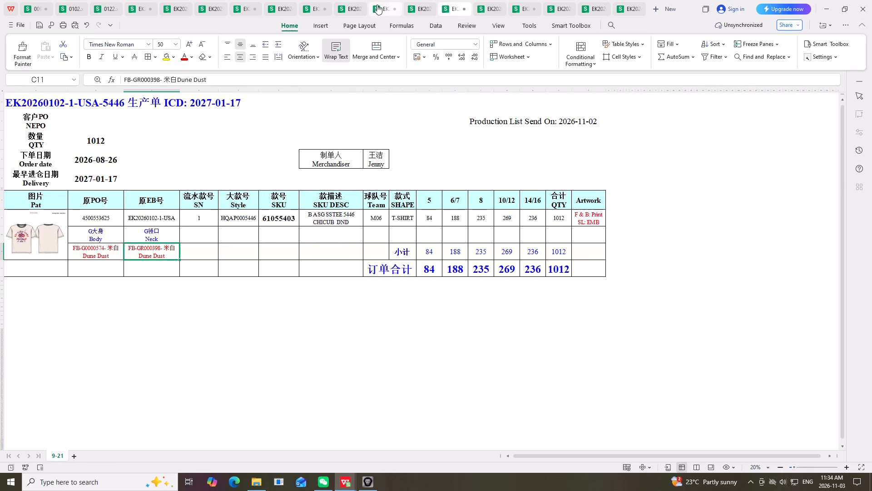
click(358, 7)
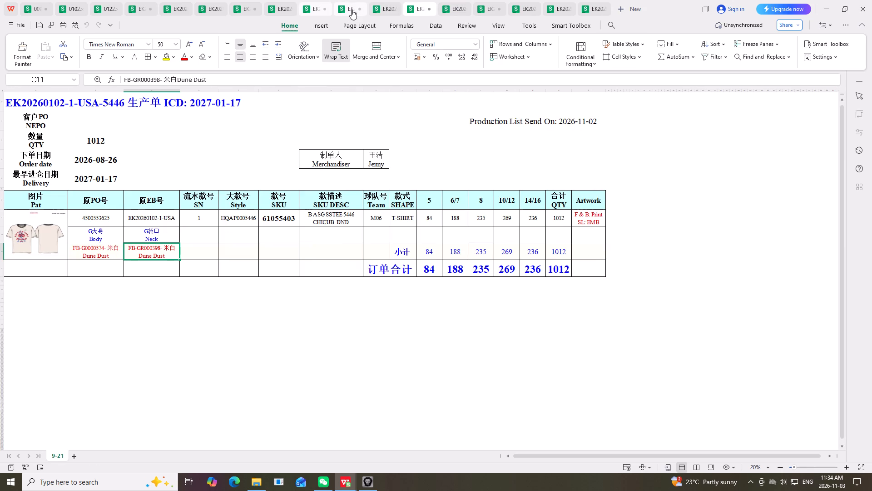
click(353, 8)
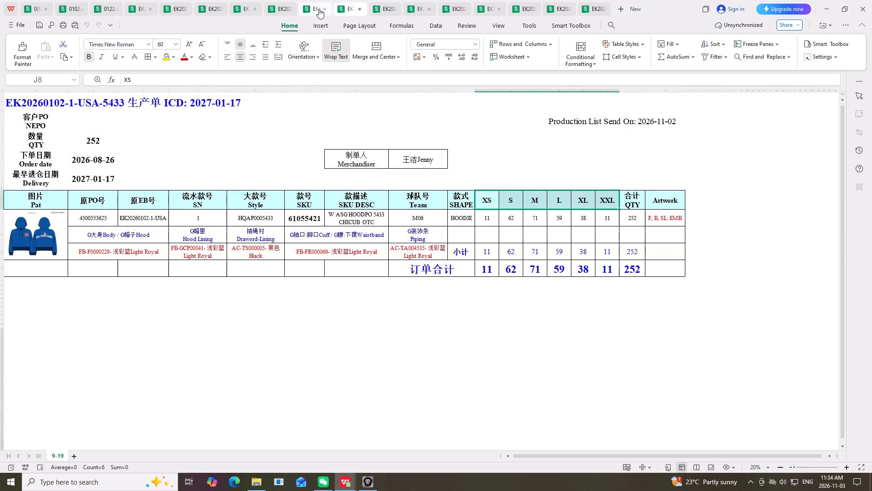
click(316, 7)
click(287, 8)
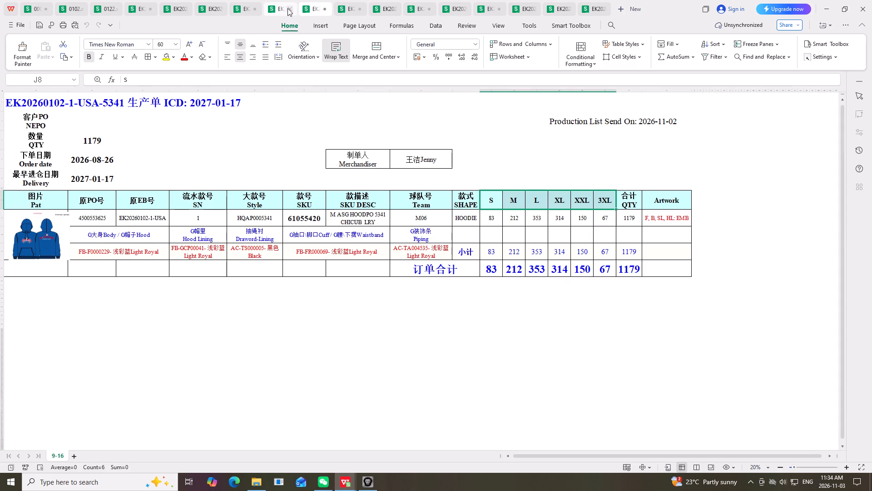
click(357, 8)
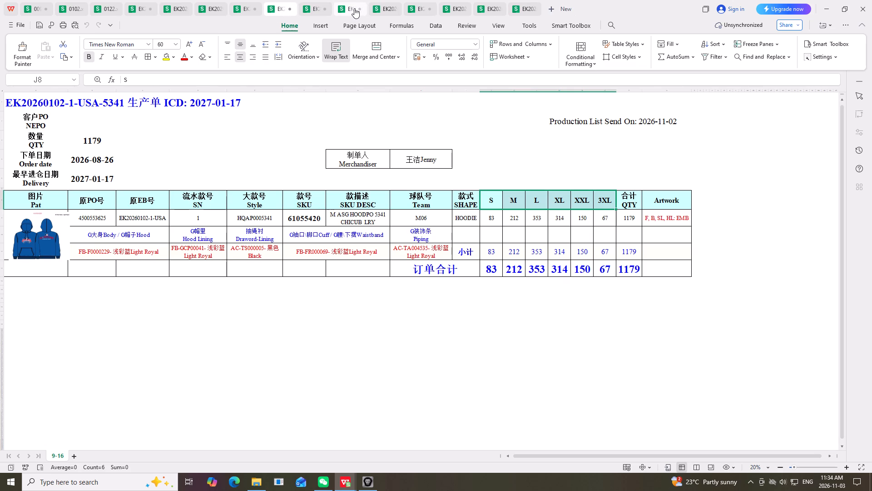
click(387, 9)
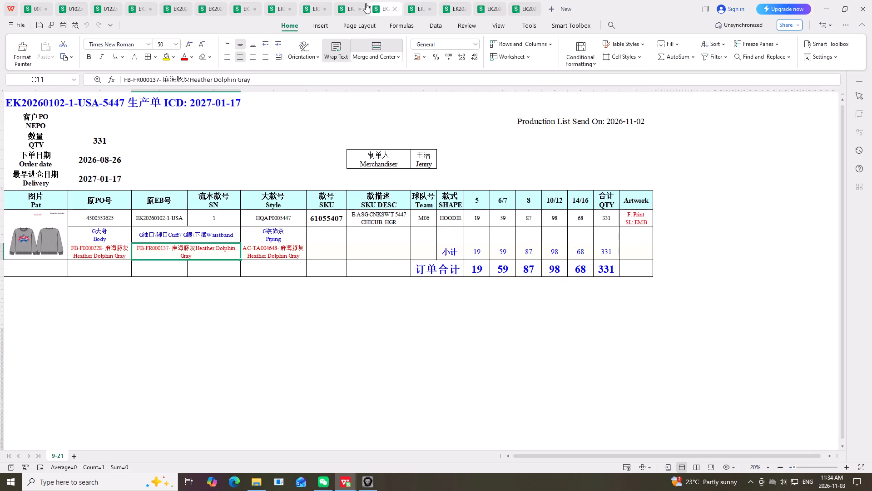
click(352, 9)
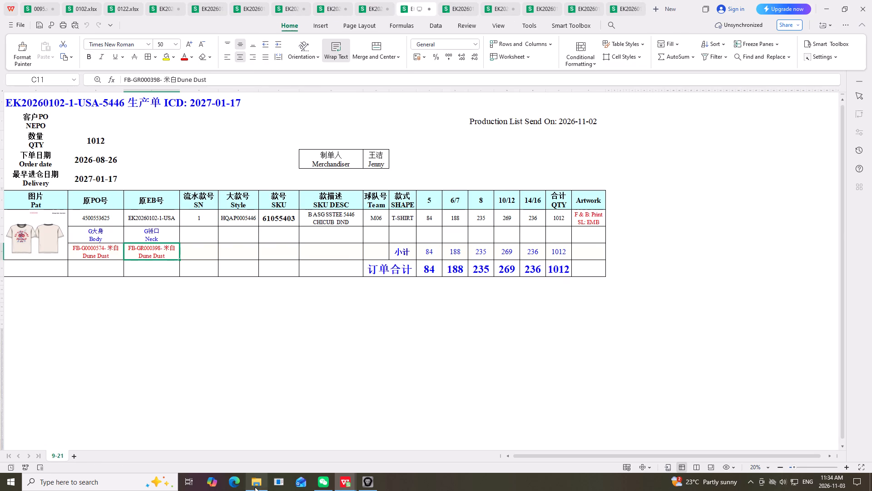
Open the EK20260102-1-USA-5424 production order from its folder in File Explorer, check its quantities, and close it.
click(255, 487)
double_click(142, 321)
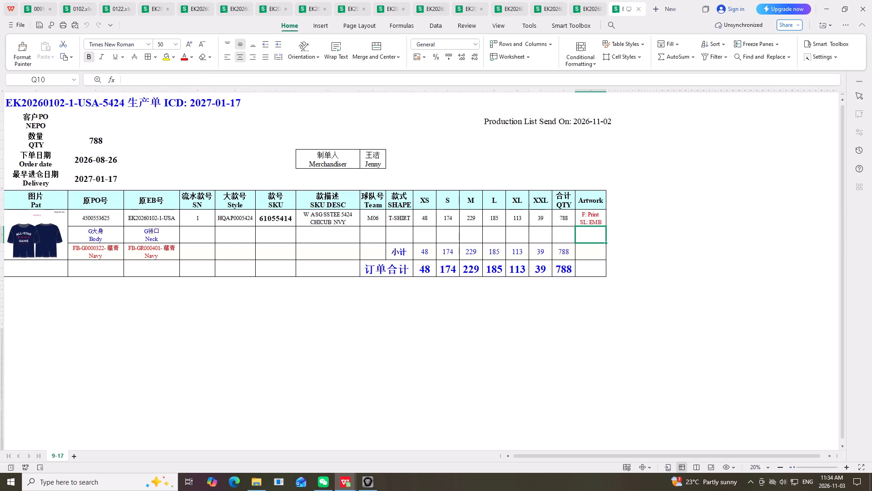
click(640, 8)
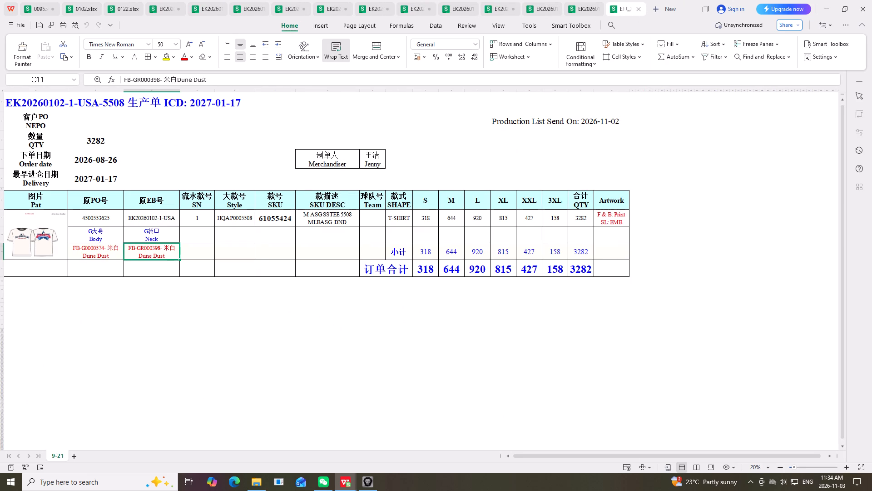
Return to the 0102 workbook and review the remaining record sheets one by one, from 5433 through 5508.
click(82, 10)
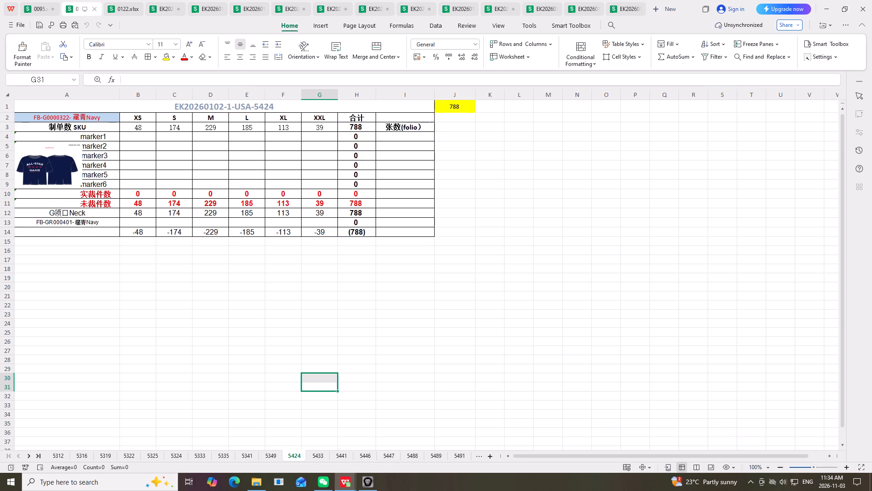
click(316, 456)
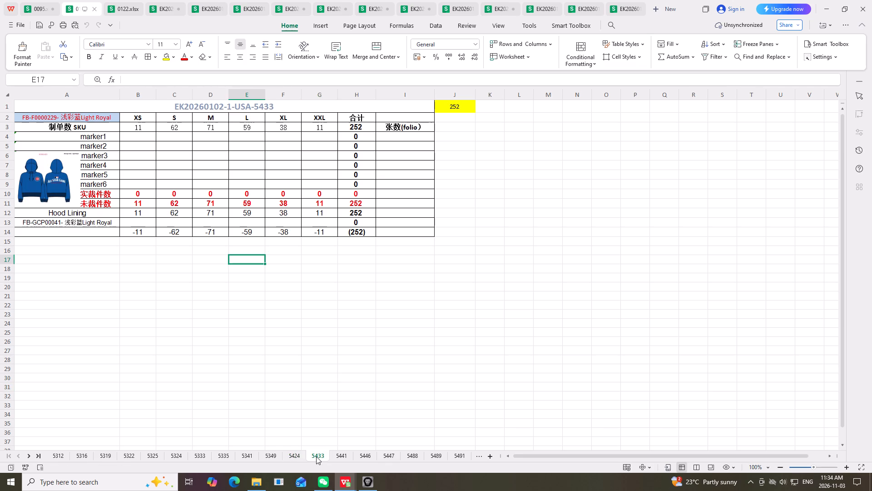
click(338, 456)
click(366, 455)
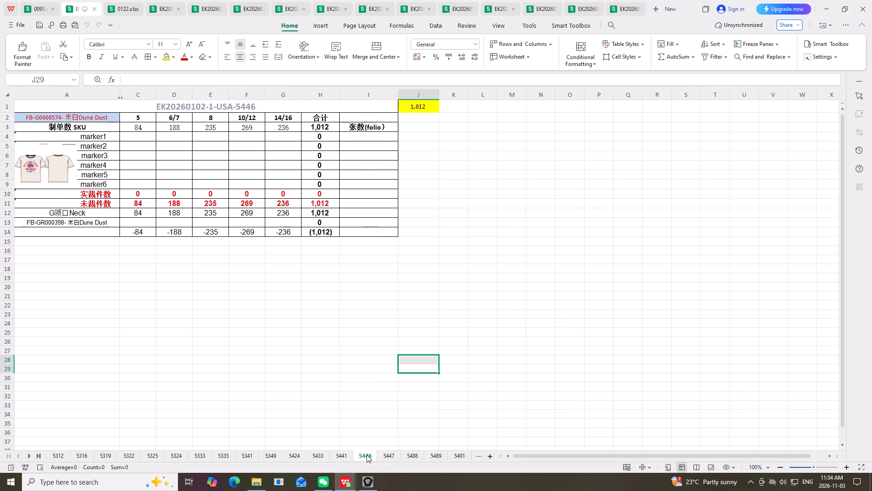
click(385, 453)
click(416, 391)
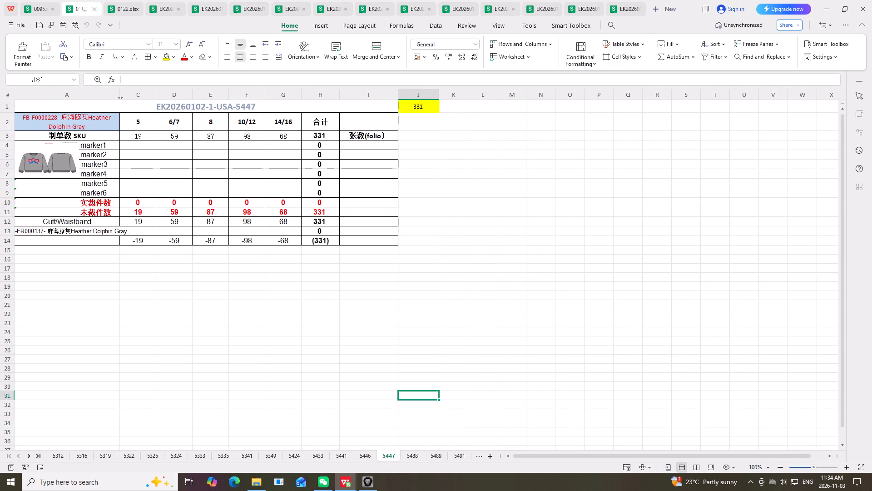
click(412, 455)
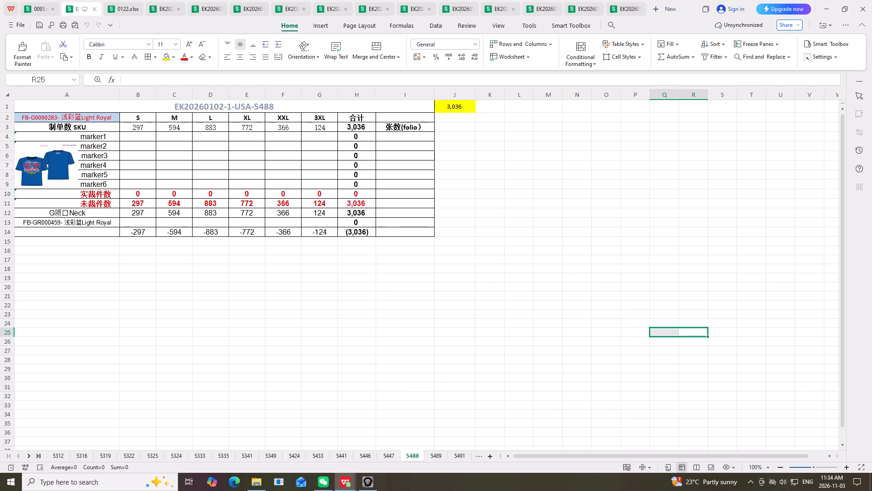
click(435, 455)
click(430, 383)
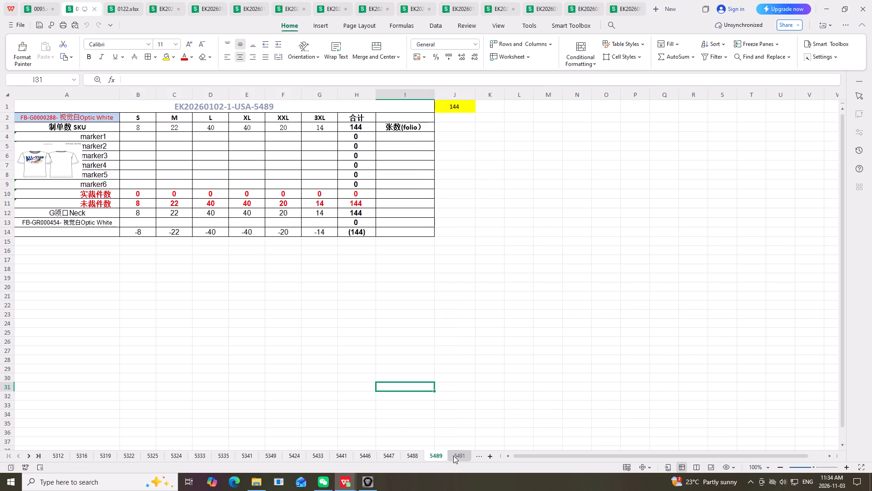
click(453, 456)
click(499, 366)
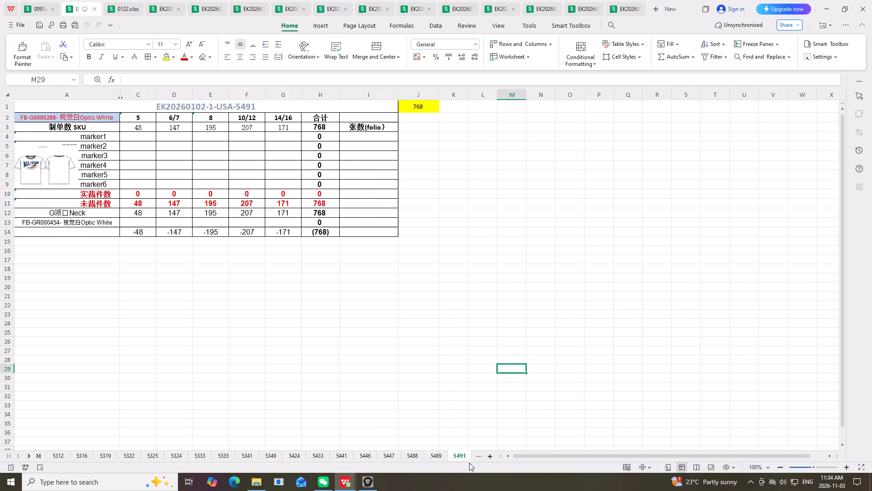
scroll(473, 466, down, 8)
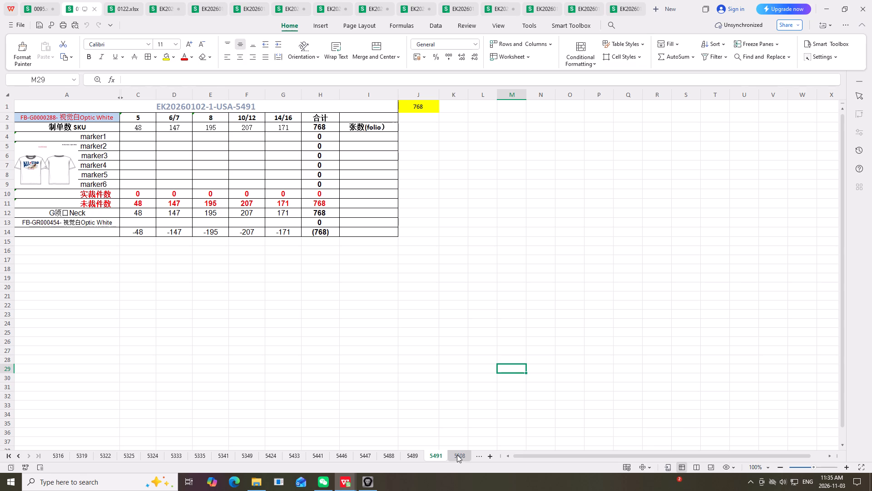
click(457, 454)
click(462, 349)
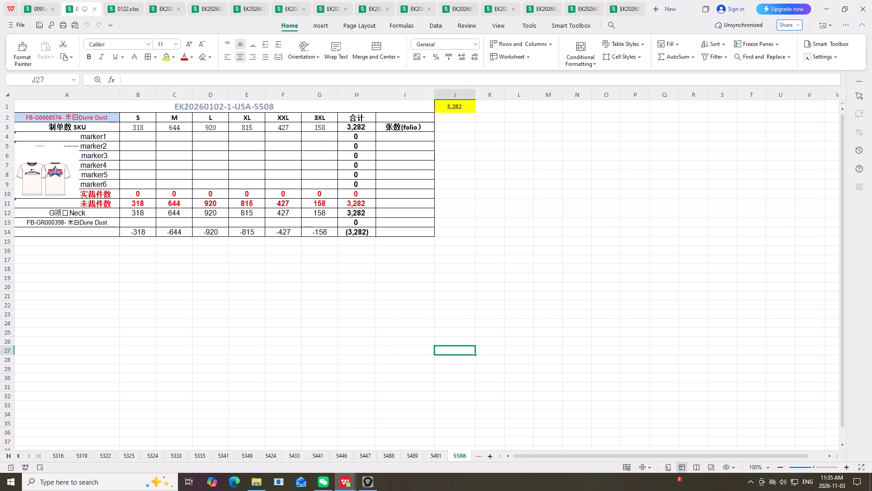
click(580, 319)
Save the 0102 workbook with the 5508 sheet open.
click(39, 22)
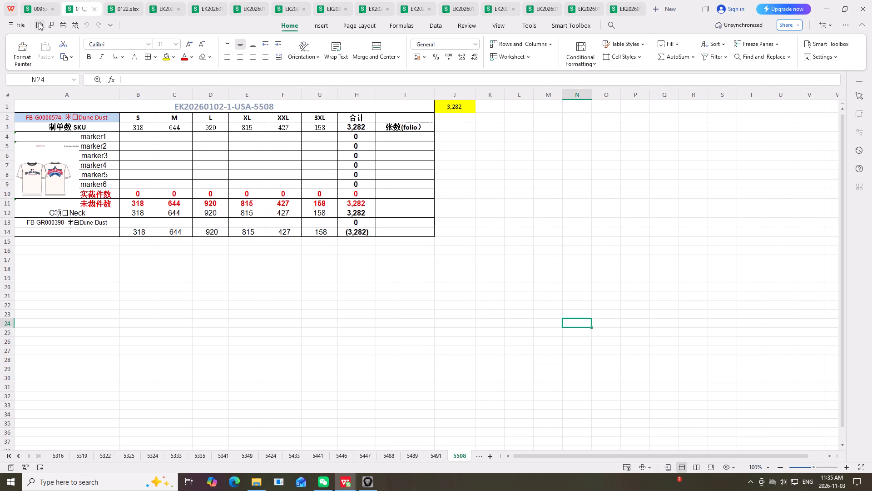
double_click(39, 23)
triple_click(36, 24)
double_click(36, 24)
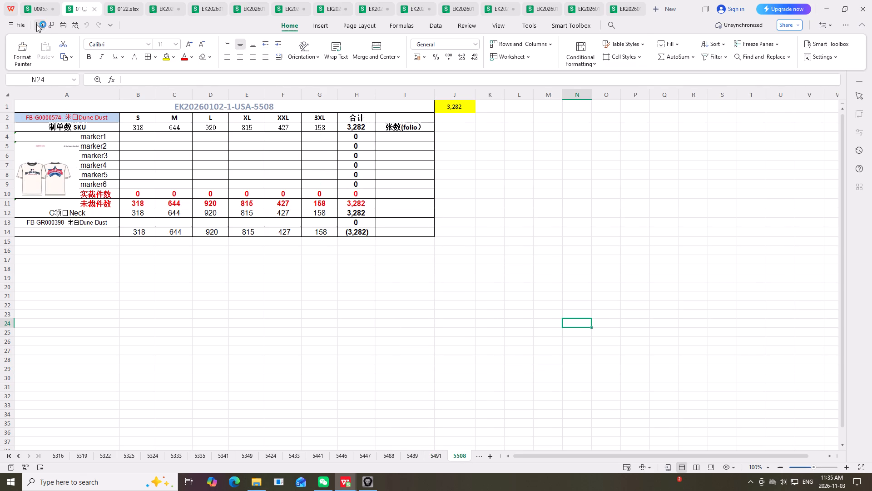
double_click(39, 22)
triple_click(37, 24)
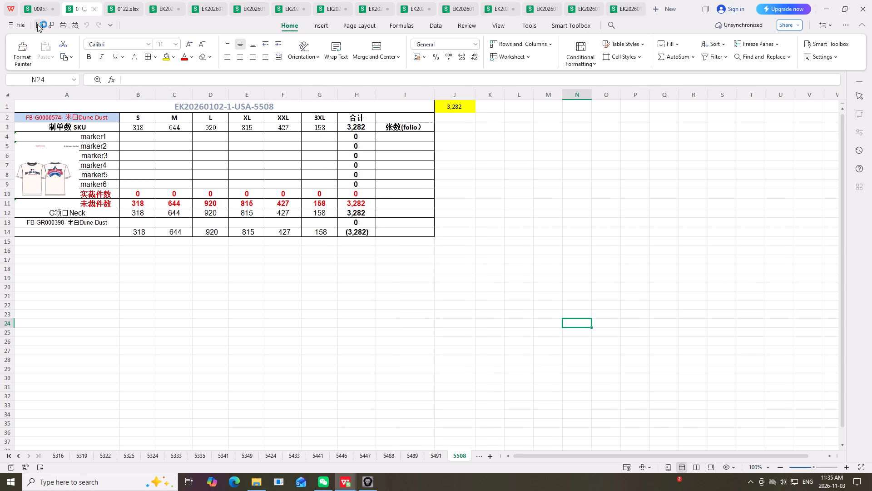
triple_click(37, 24)
click(38, 24)
double_click(38, 24)
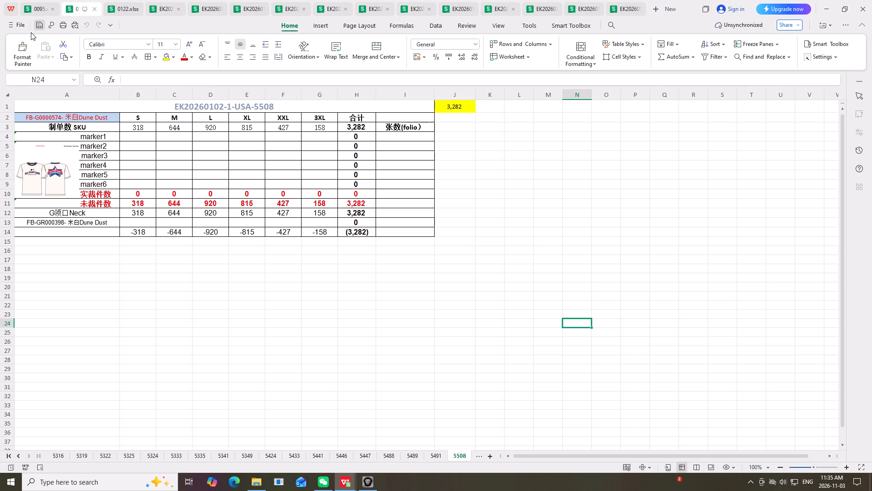
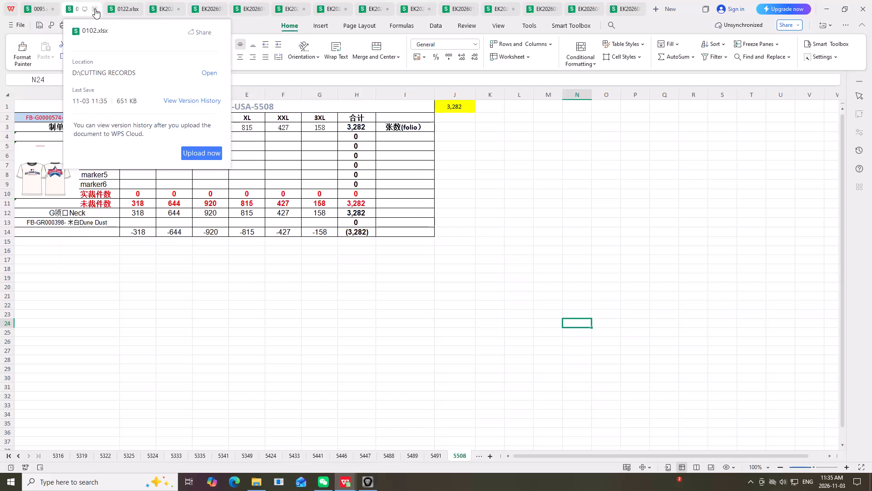
Switch to WeChat and send the 0102 workbook from D:\CUTTING RECORDS to the 勇 chat as a file.
click(395, 375)
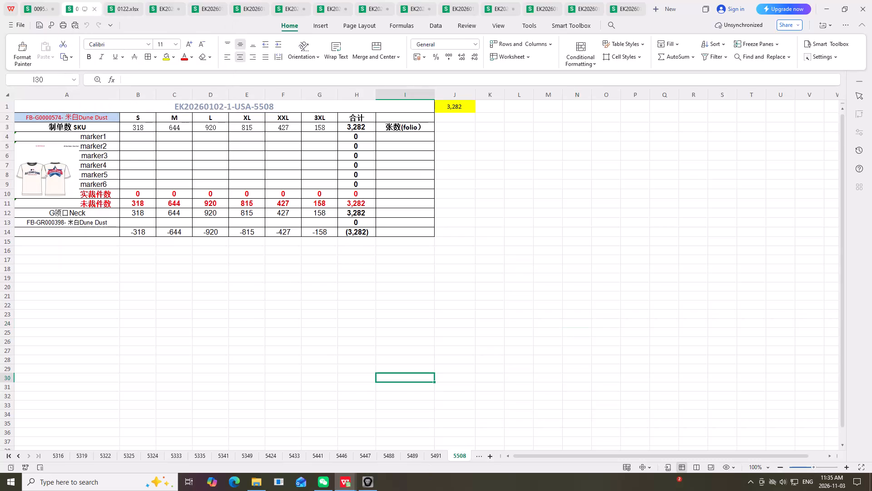
click(320, 478)
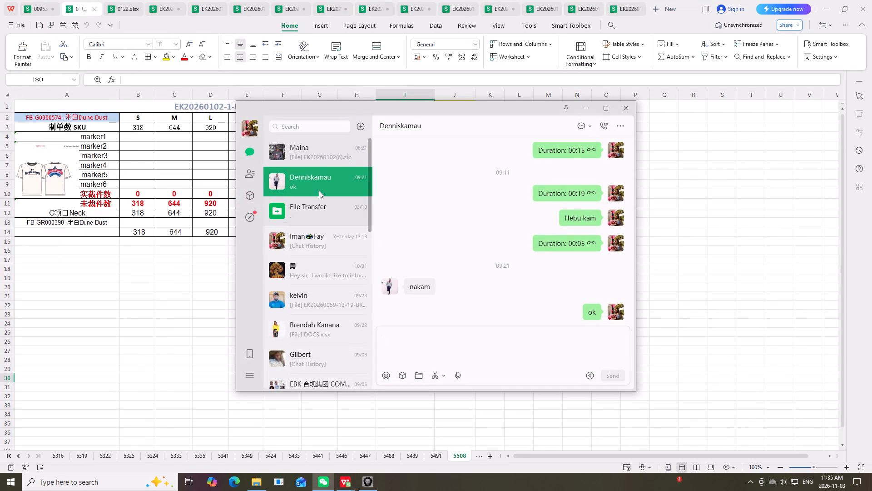
click(306, 271)
click(417, 377)
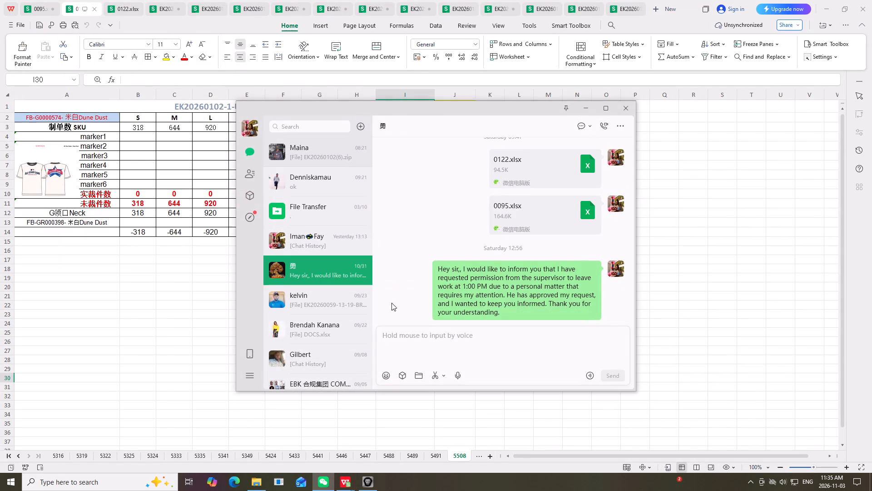
click(272, 202)
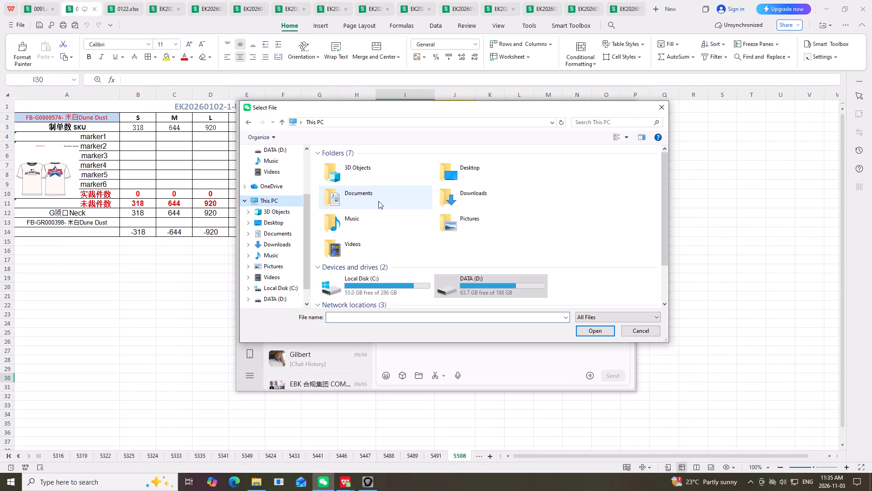
scroll(342, 280, down, 3)
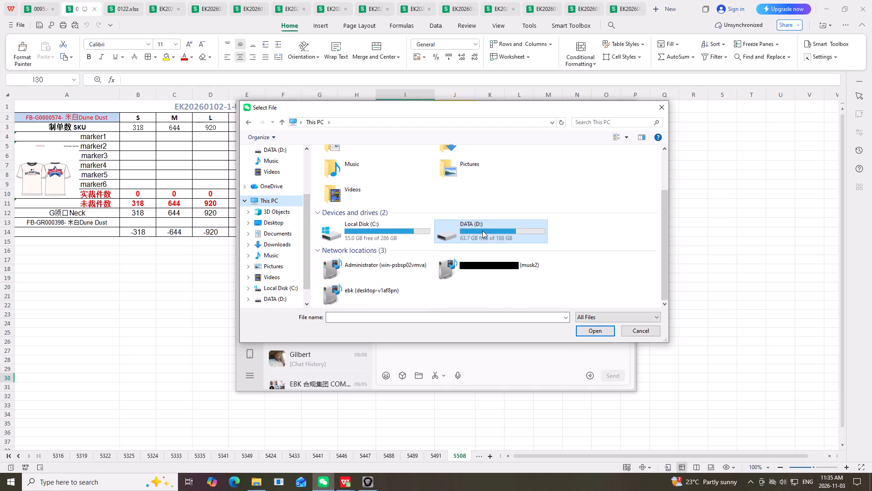
double_click(482, 230)
double_click(360, 163)
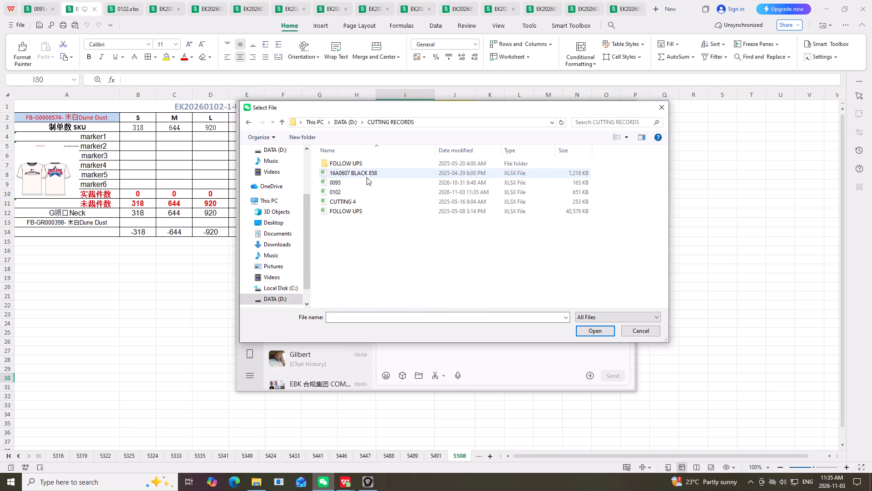
click(347, 191)
click(596, 331)
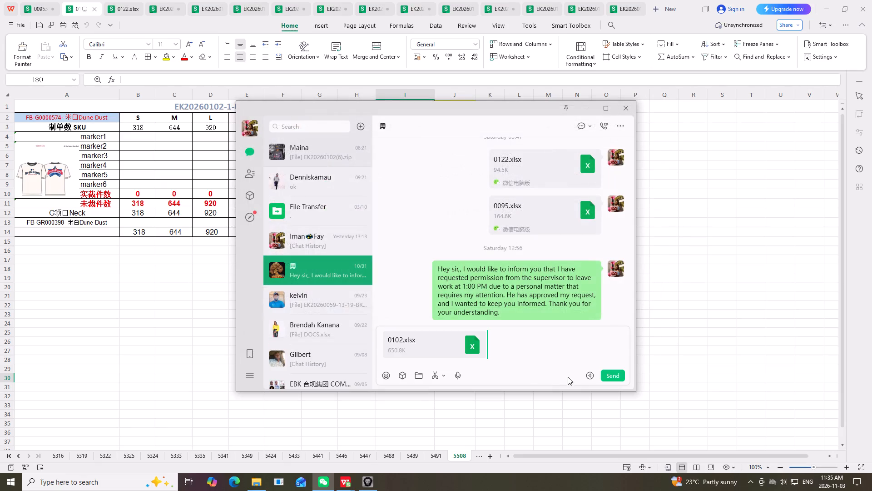
click(605, 373)
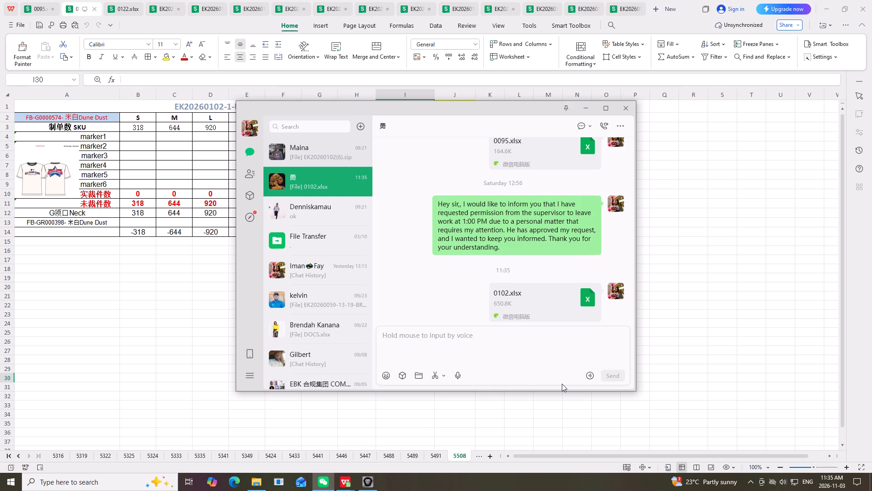
Return to the 0102 workbook in WPS Office and save it again with the 5508 sheet open.
click(696, 202)
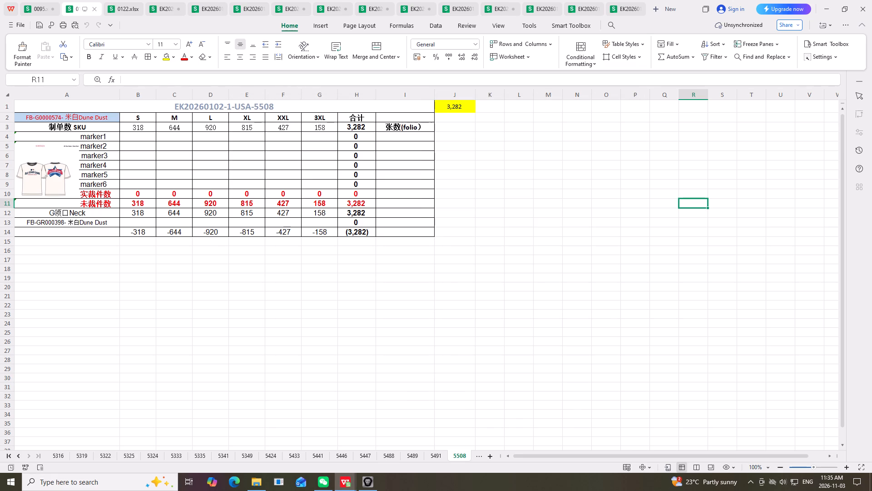
scroll(157, 299, up, 4)
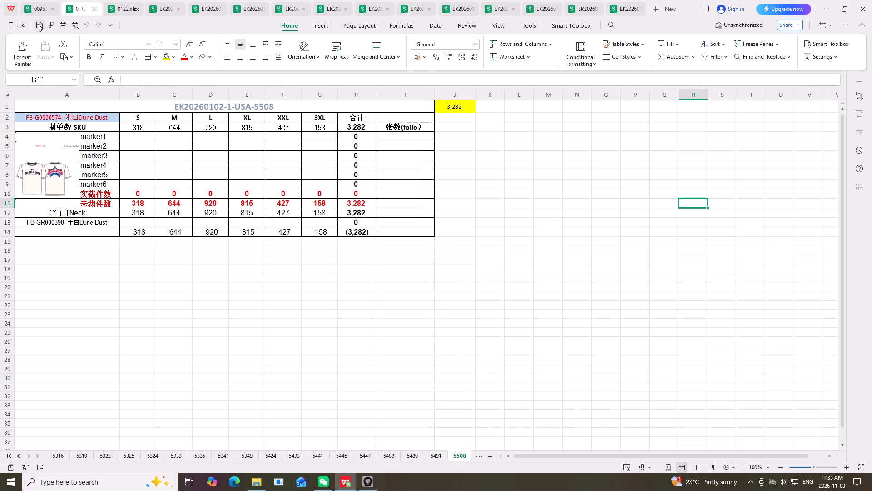
triple_click(38, 24)
triple_click(38, 24)
double_click(37, 24)
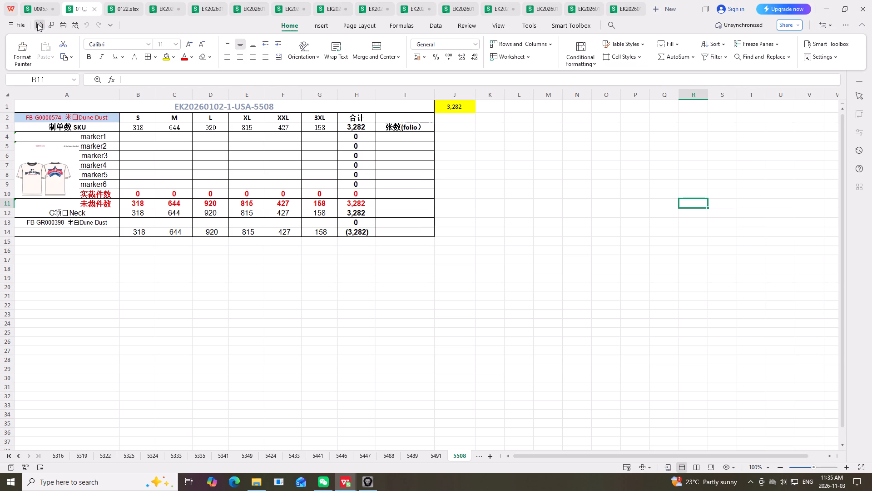